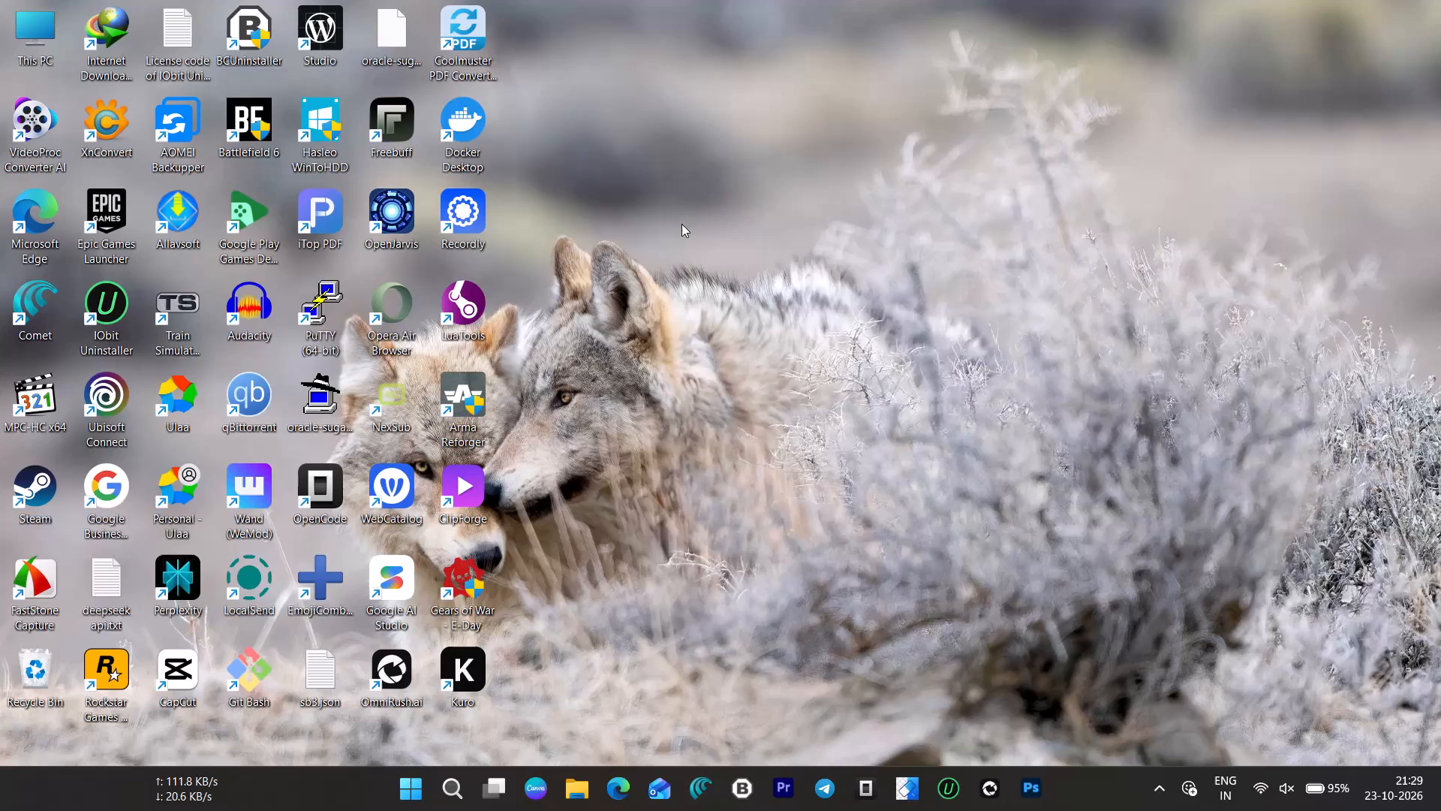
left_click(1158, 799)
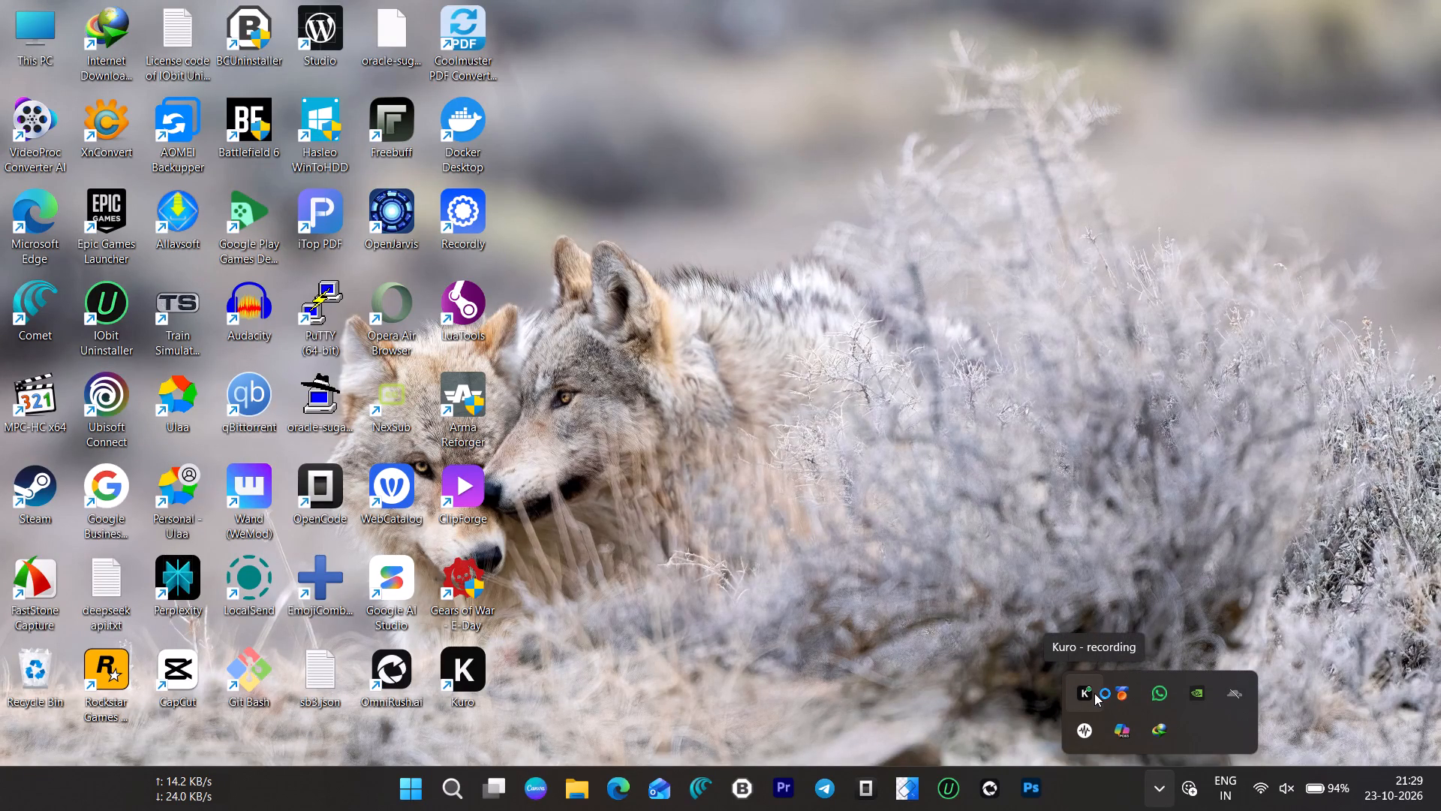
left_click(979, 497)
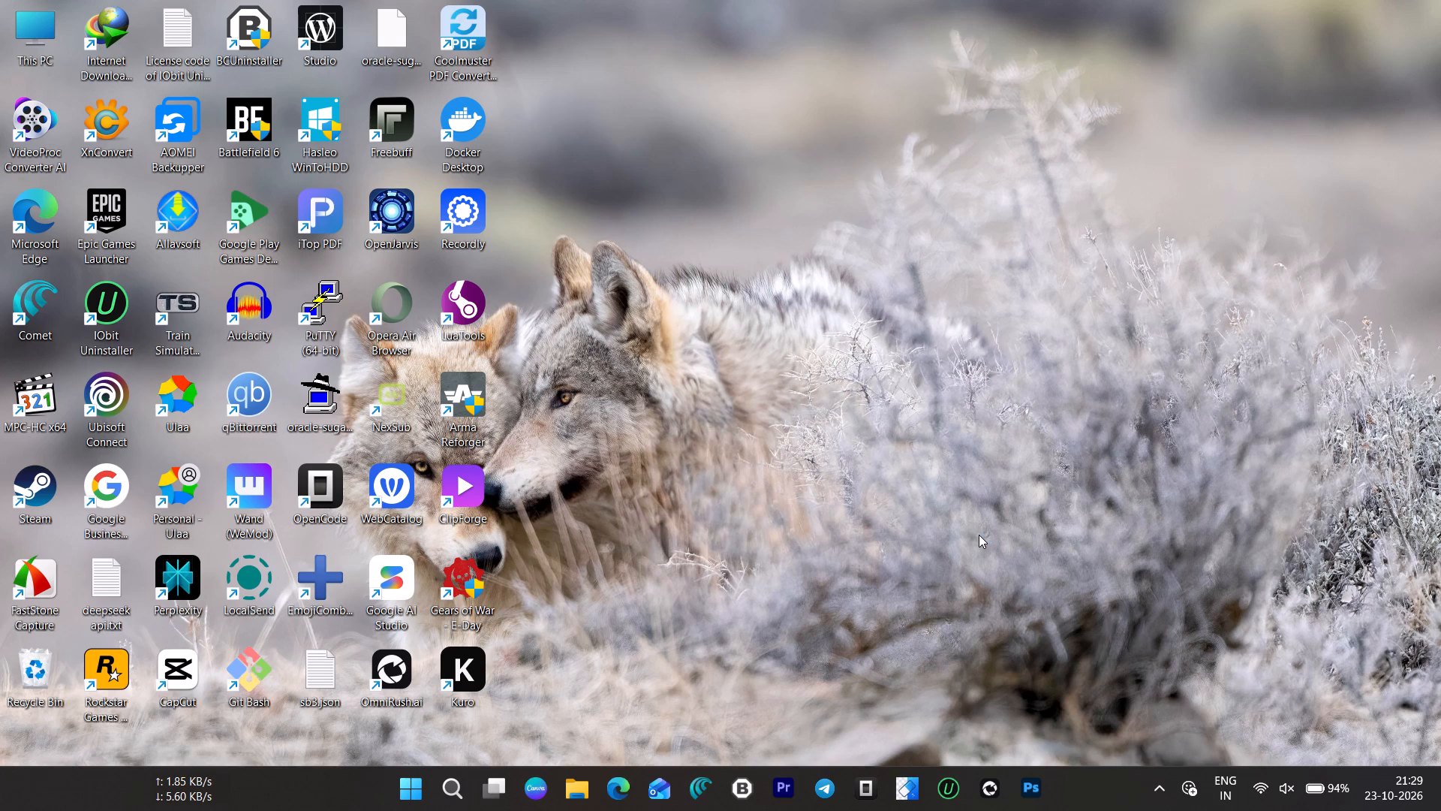
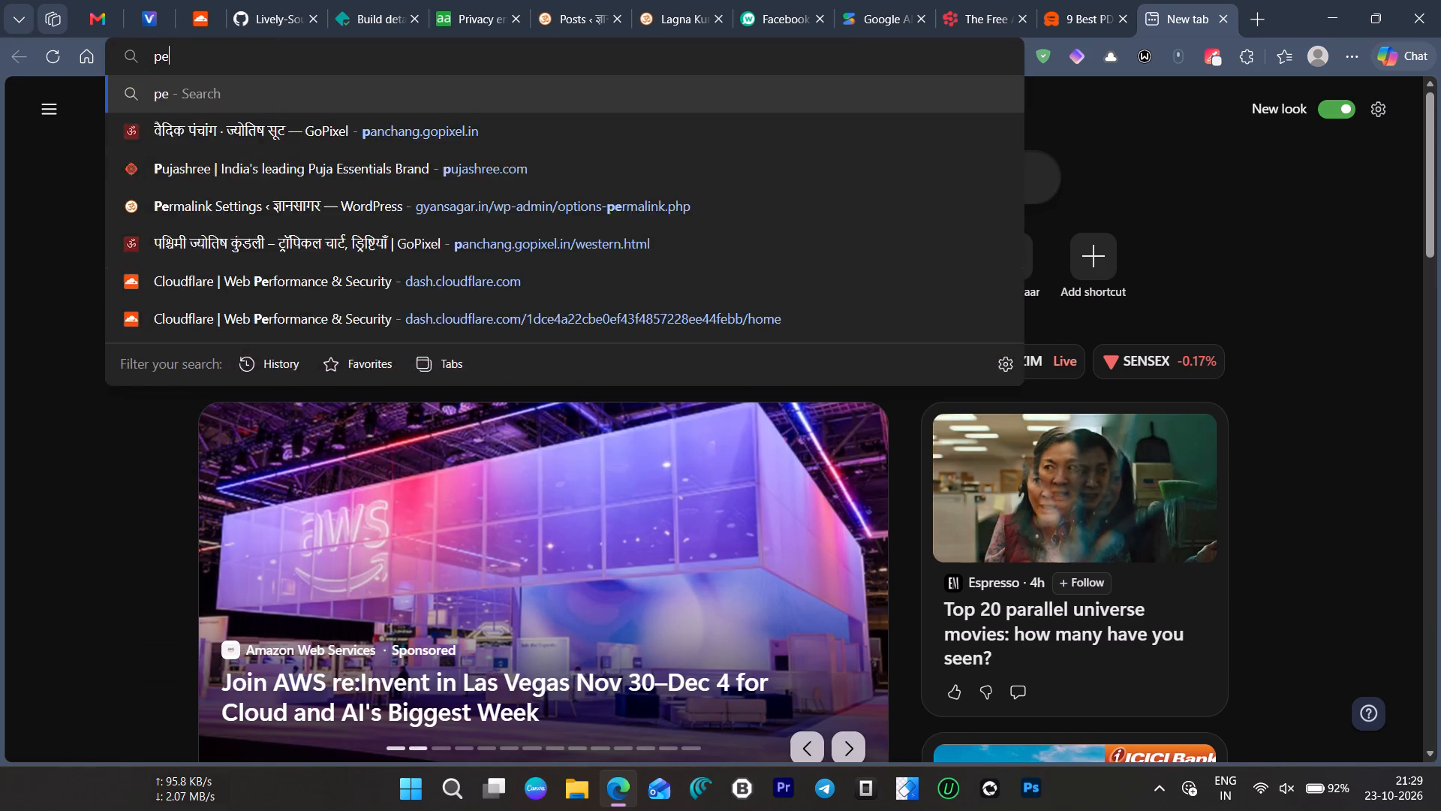
Search the web for peerhush and open the PeerPush website from the results.
type("rhush.")
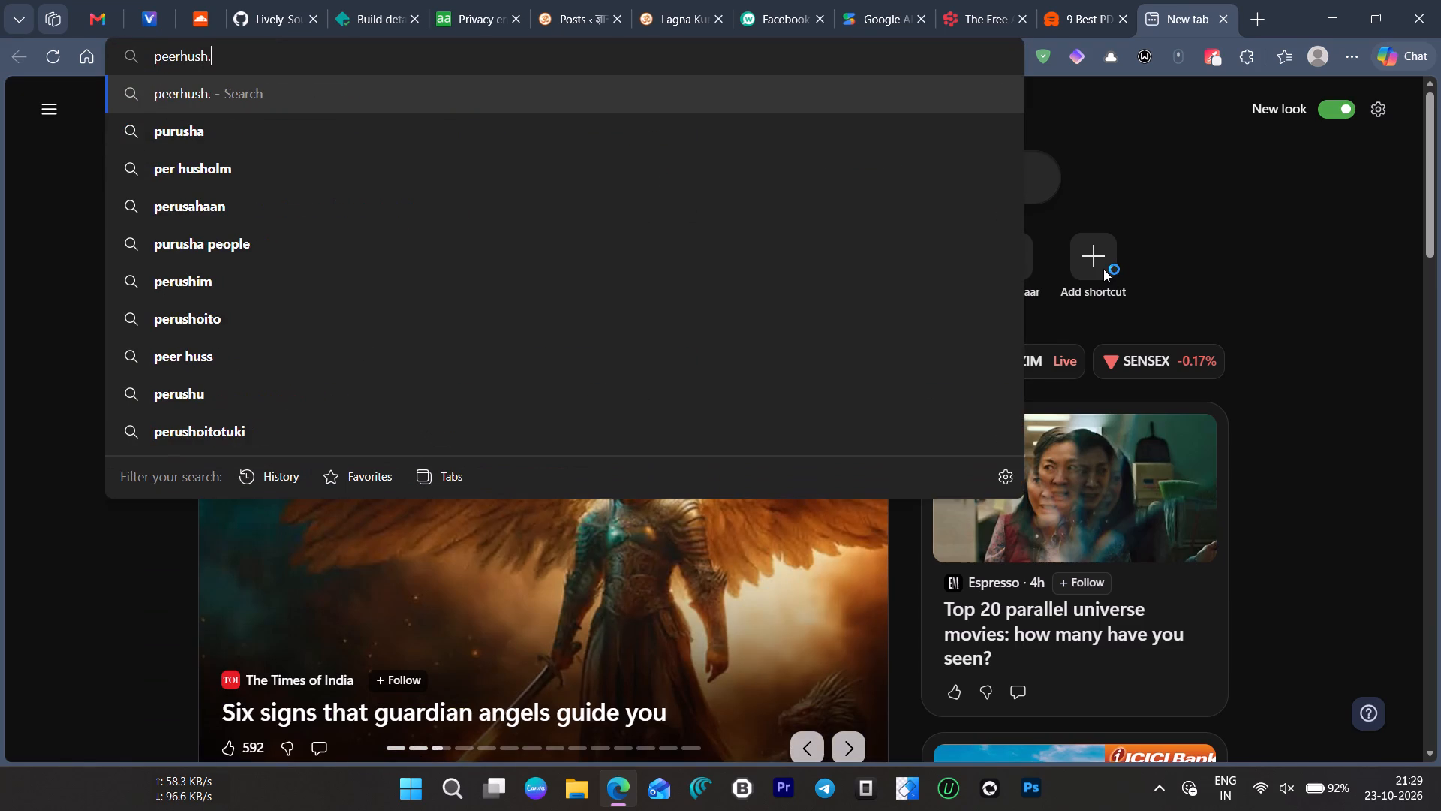
key("BackSpace")
key("Return")
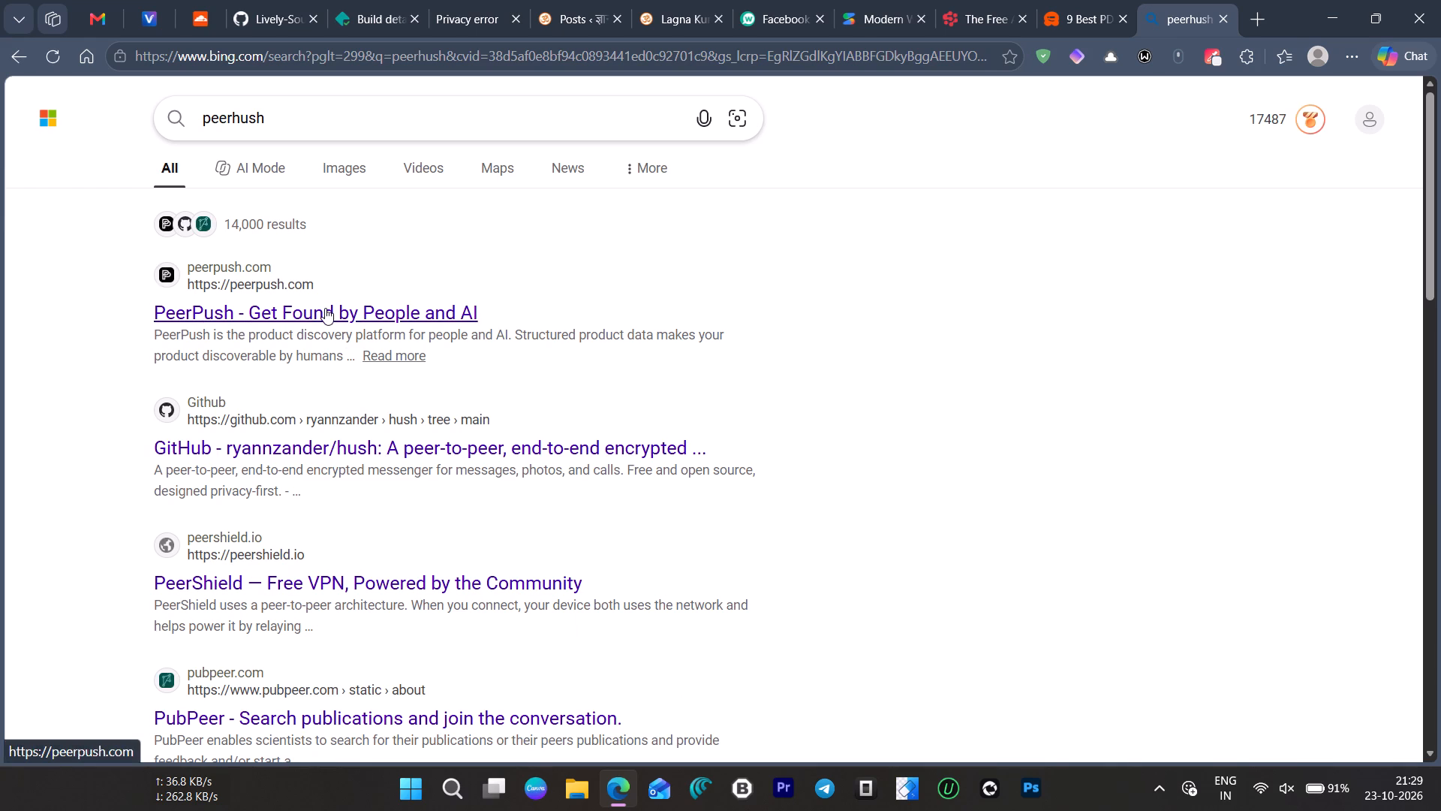
left_click(325, 308)
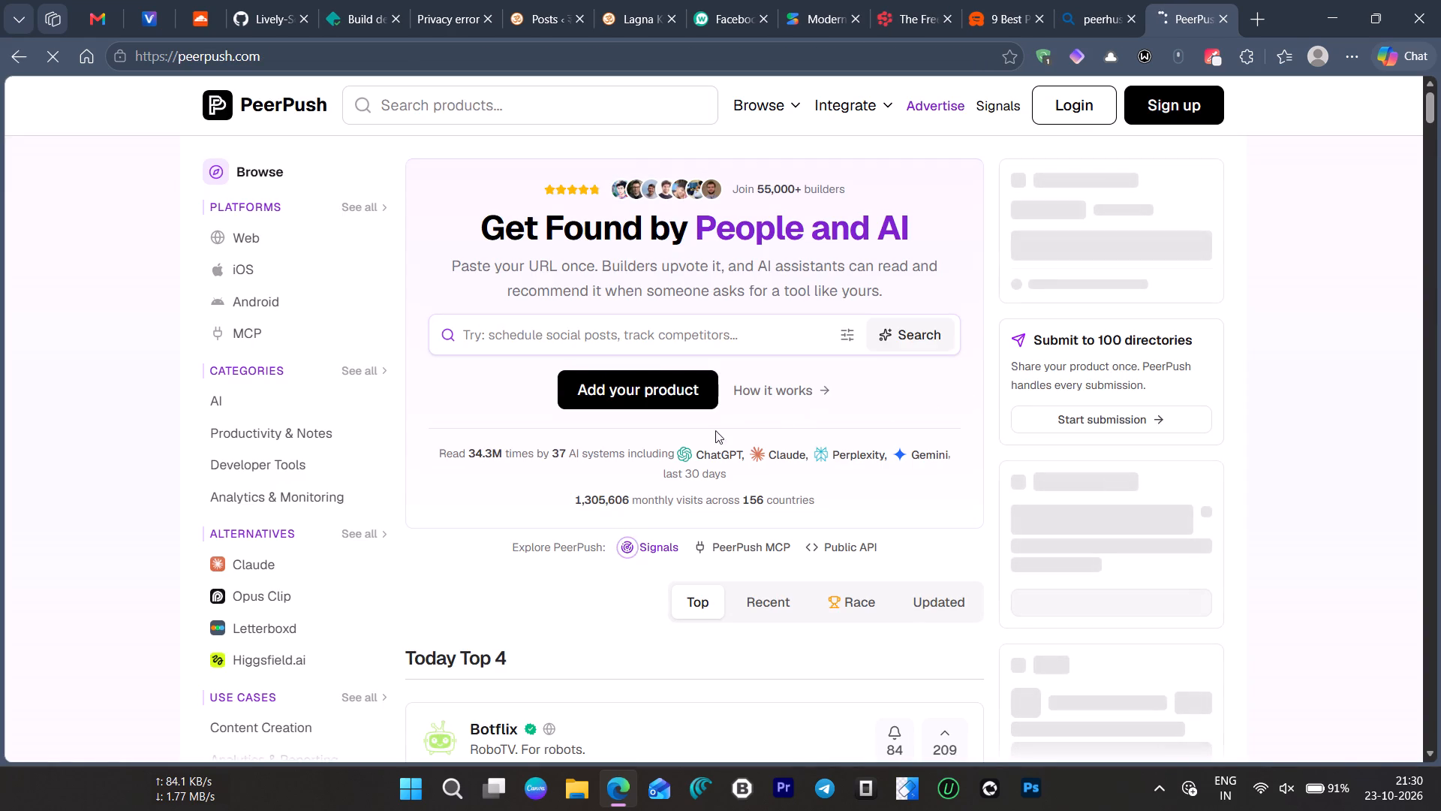
left_click(630, 396)
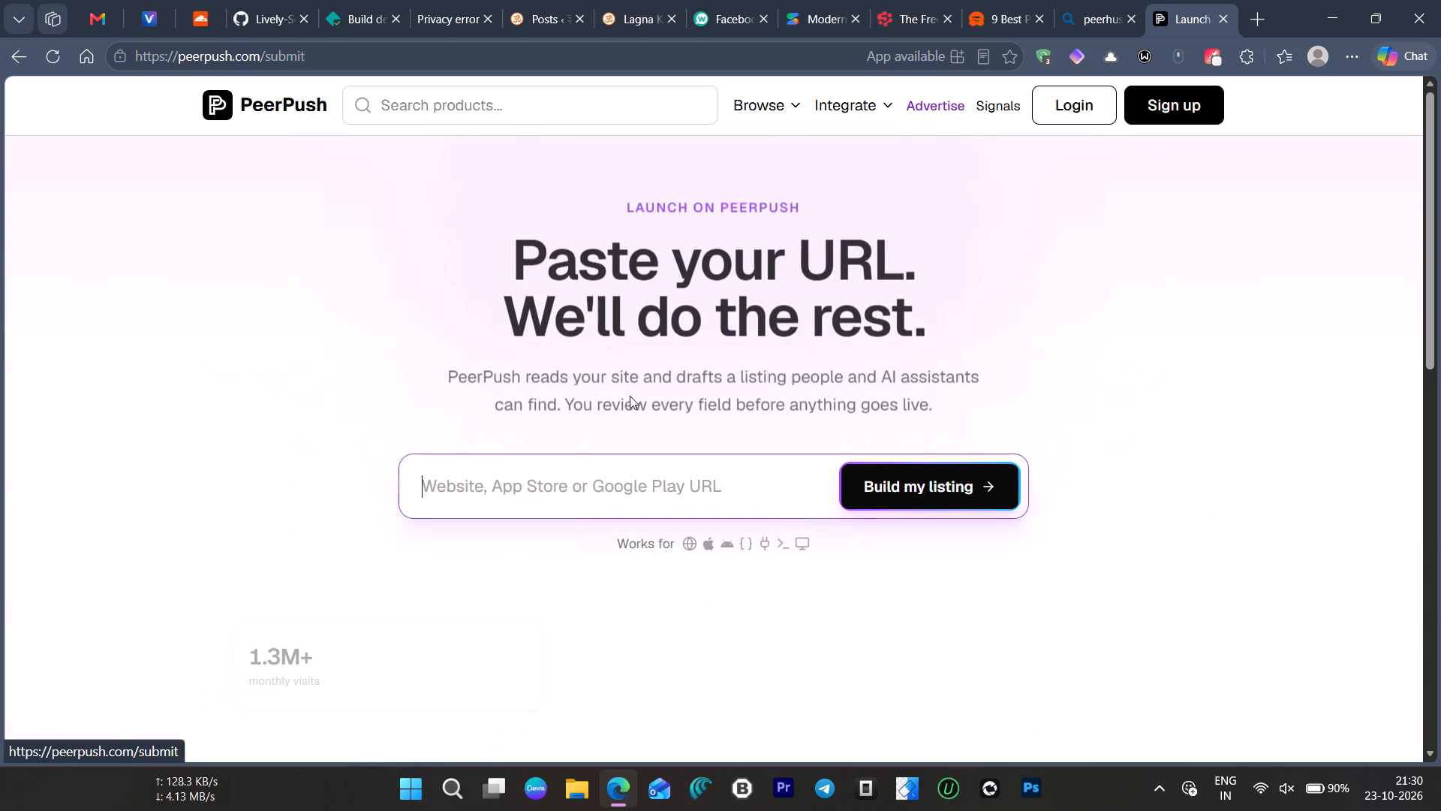
left_click(611, 489)
left_click(621, 0)
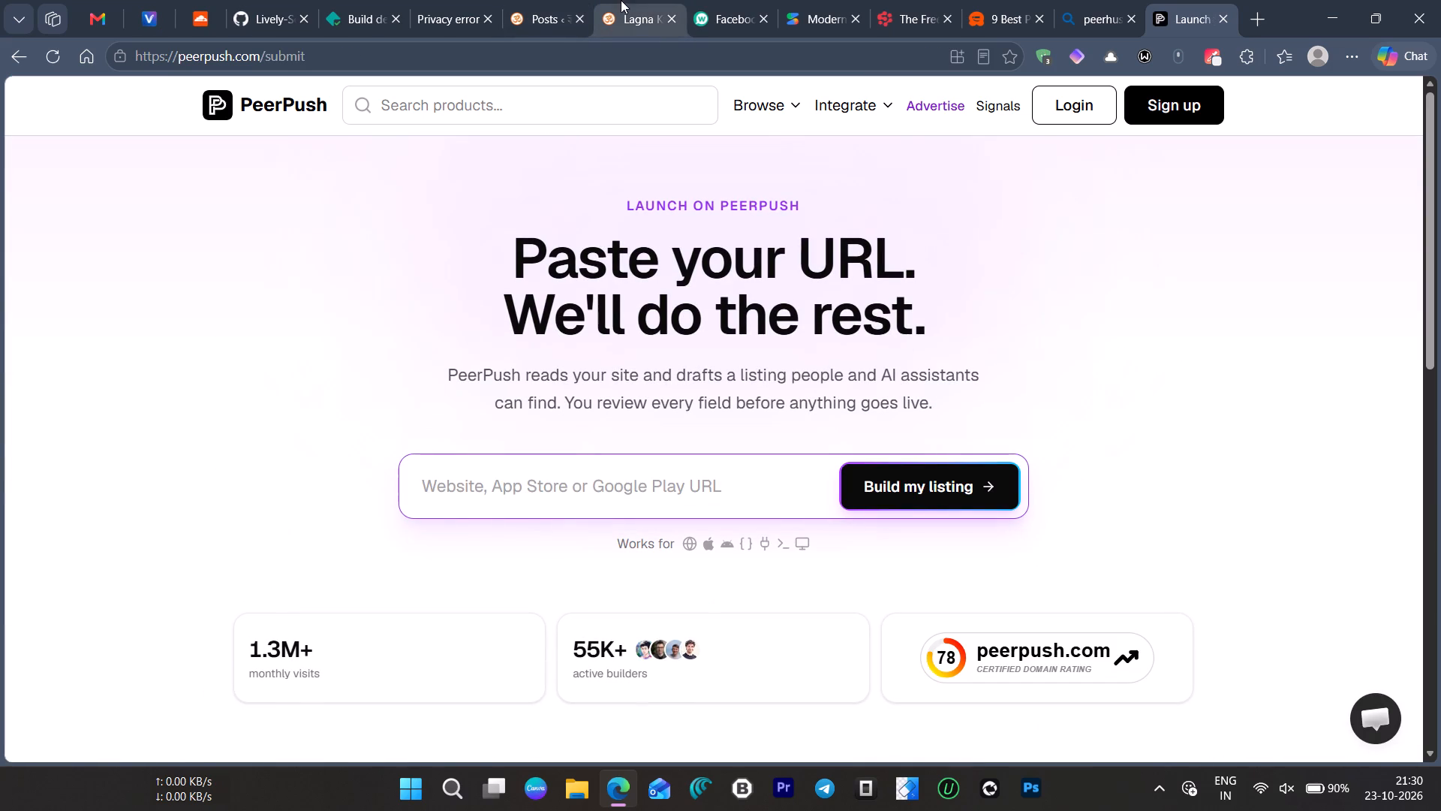
left_click(243, 49)
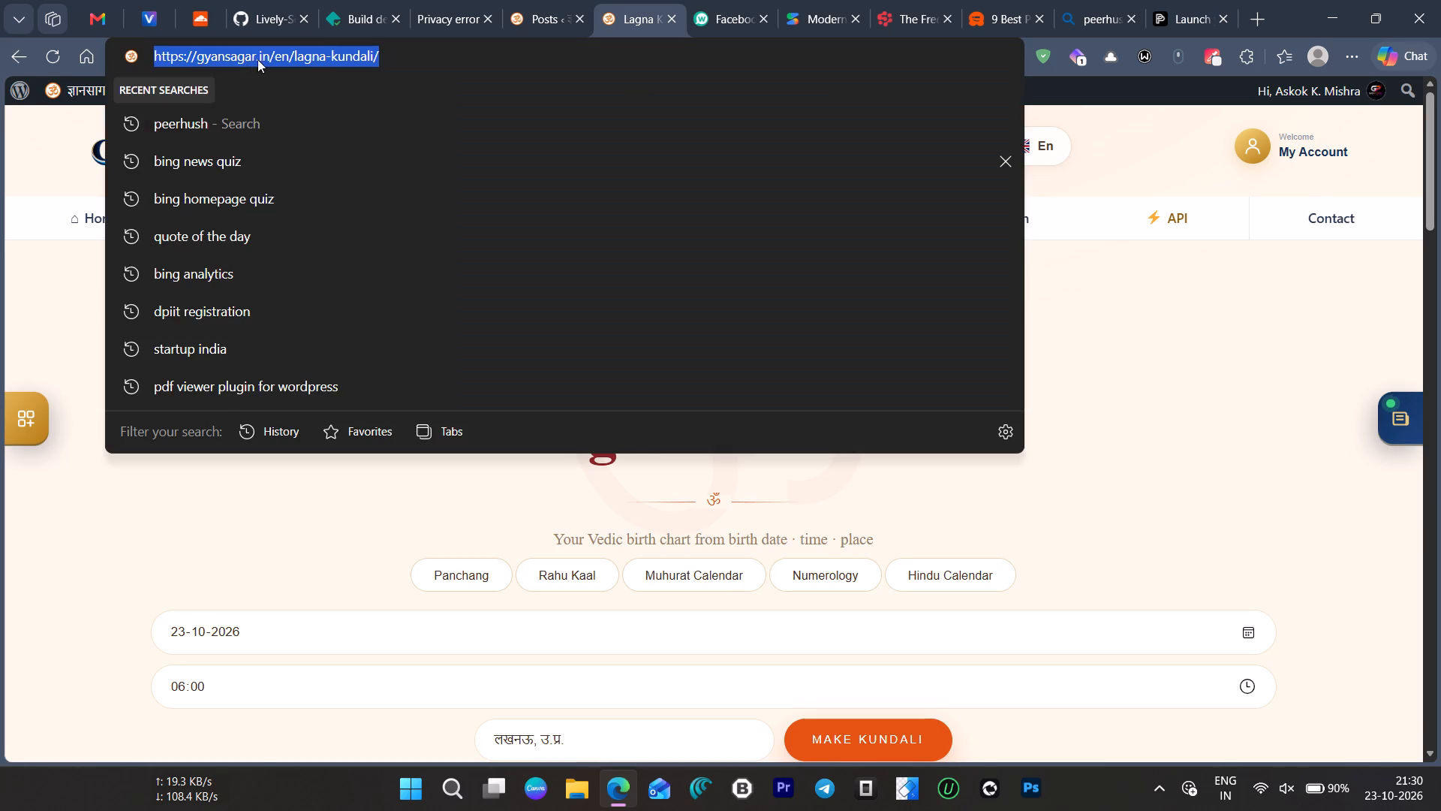
left_click(275, 59)
left_click_drag(254, 56, 0, 95)
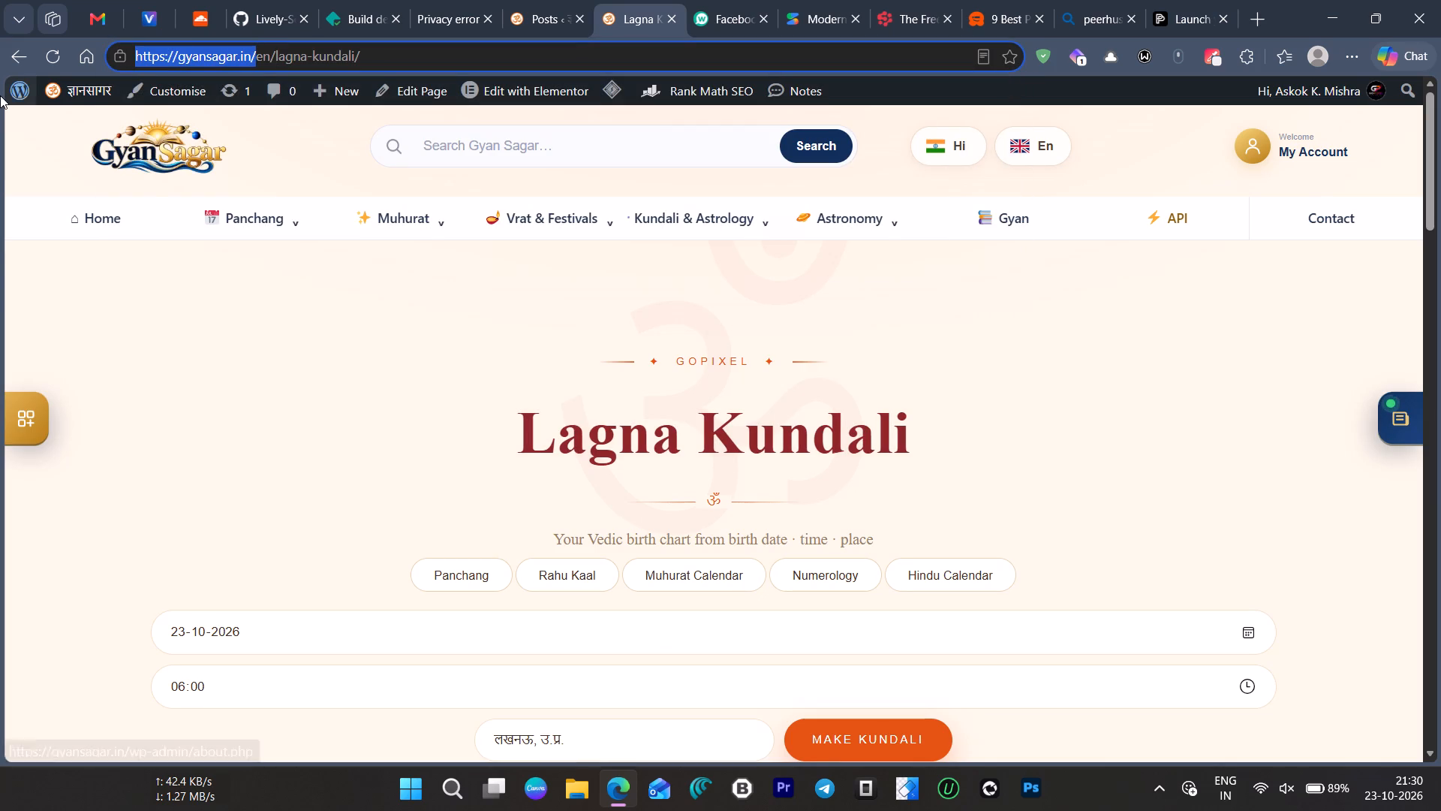
key("ctrl+c")
left_click(1202, 0)
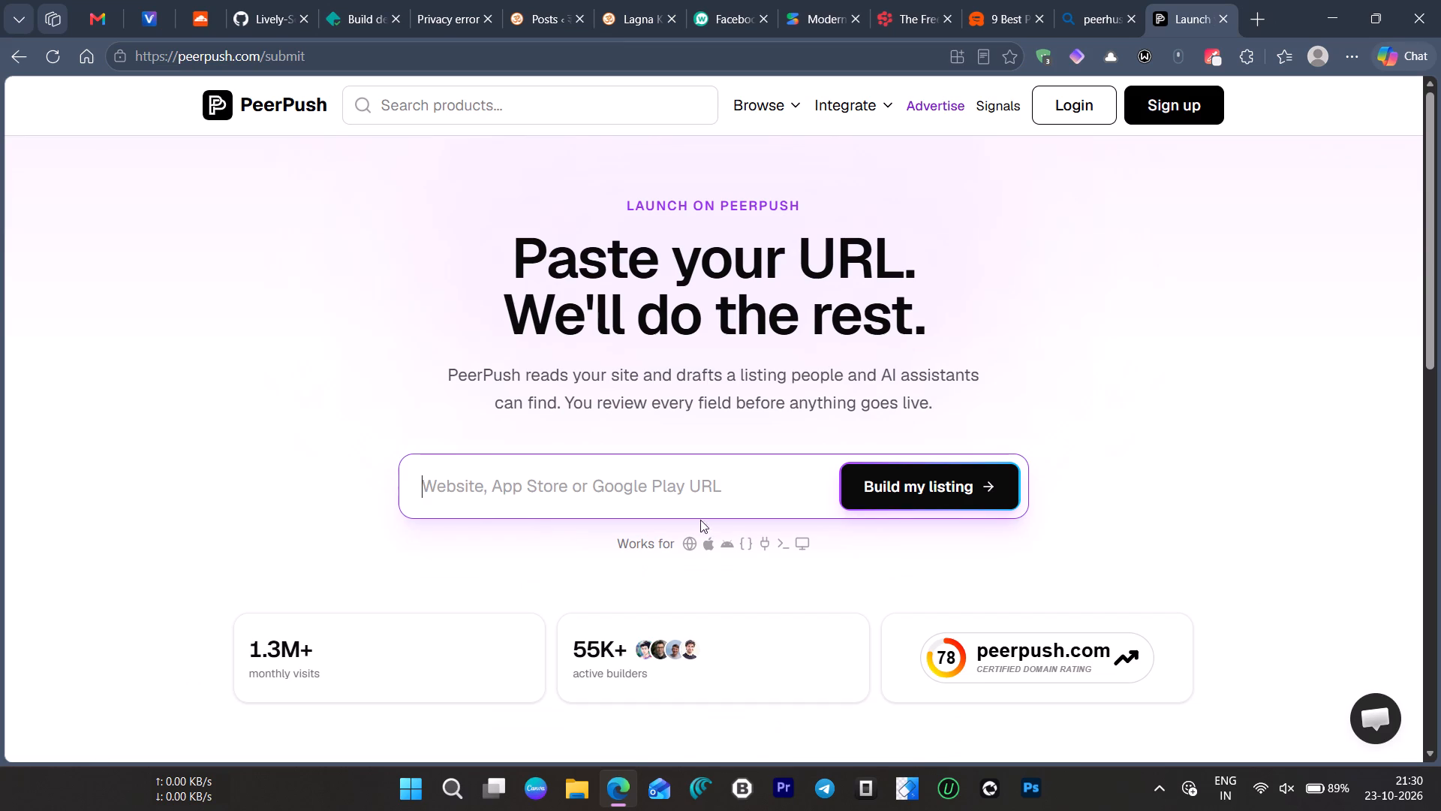
key("ctrl+v")
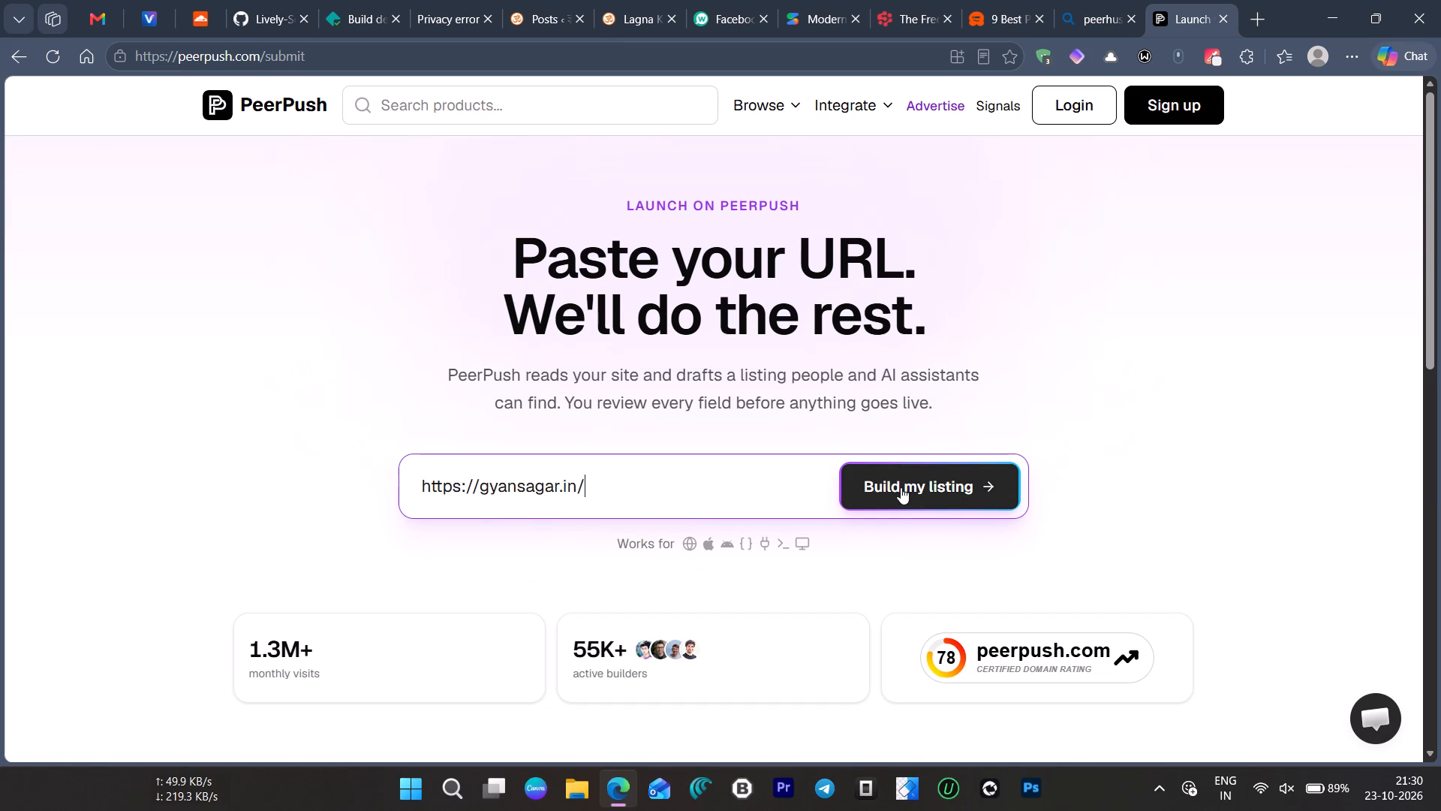
left_click(901, 487)
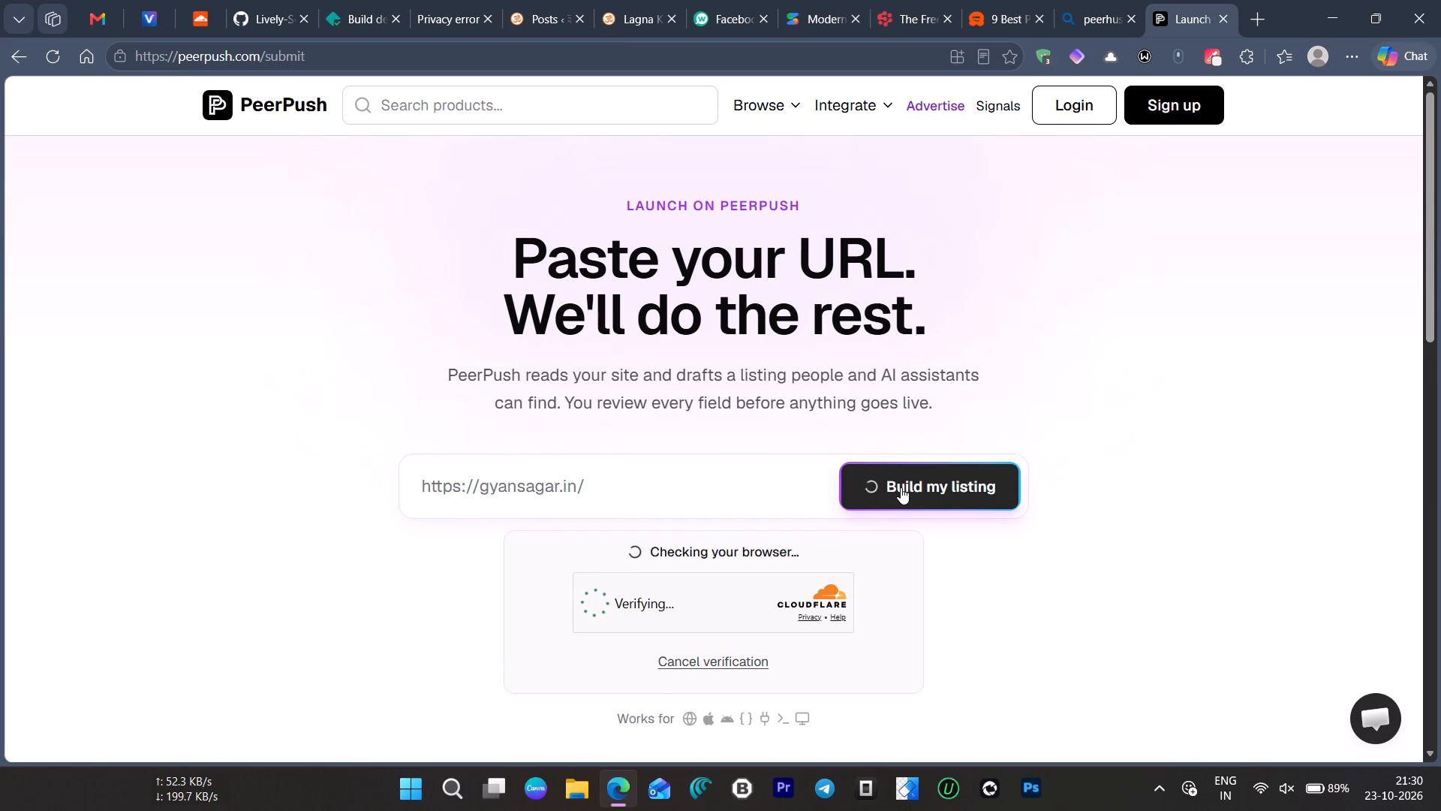
scroll(900, 494, "down", 2)
scroll(900, 494, "up", 1)
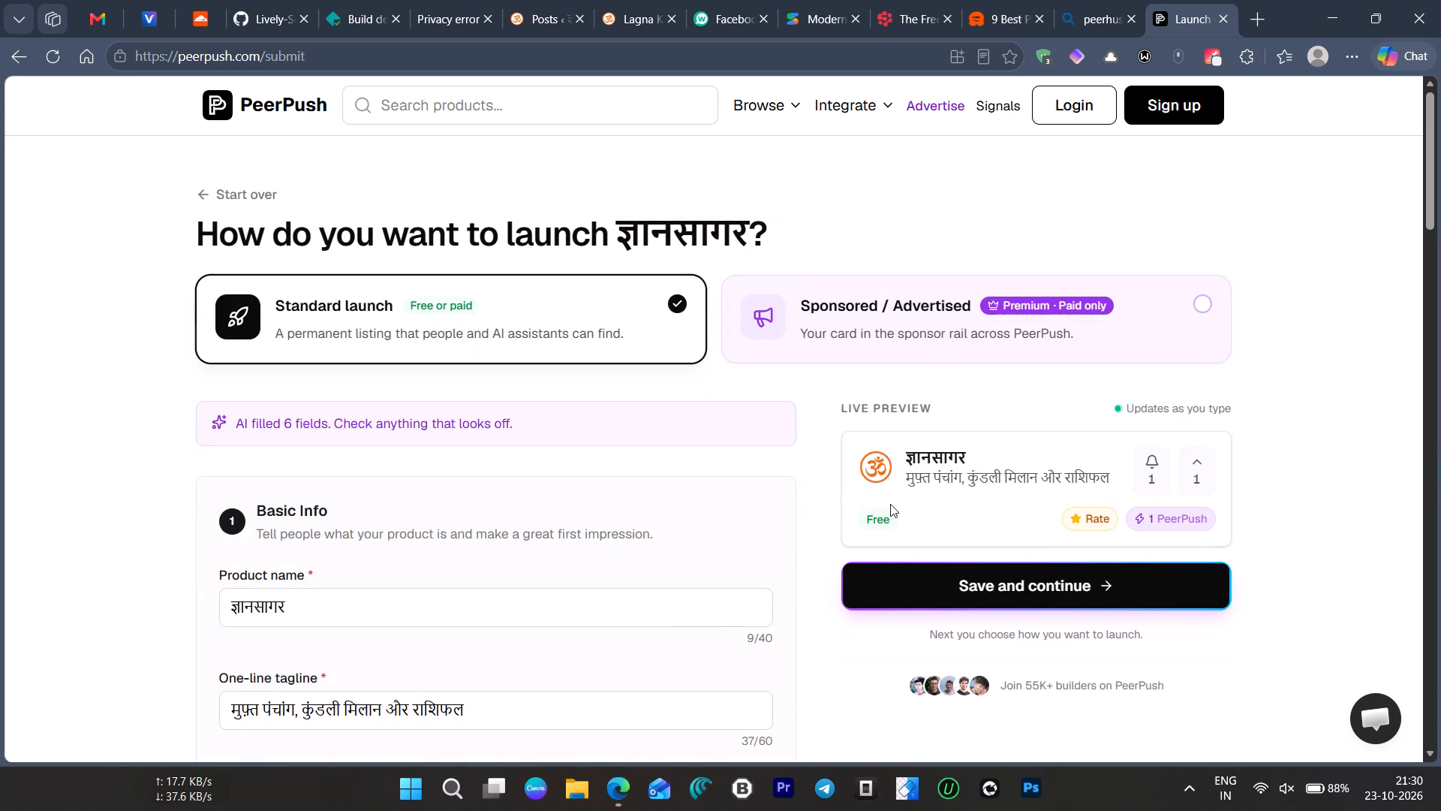
Start uploading screenshots in the listing's Basic Info section and browse to the Downloads folder.
scroll(890, 504, "down", 2)
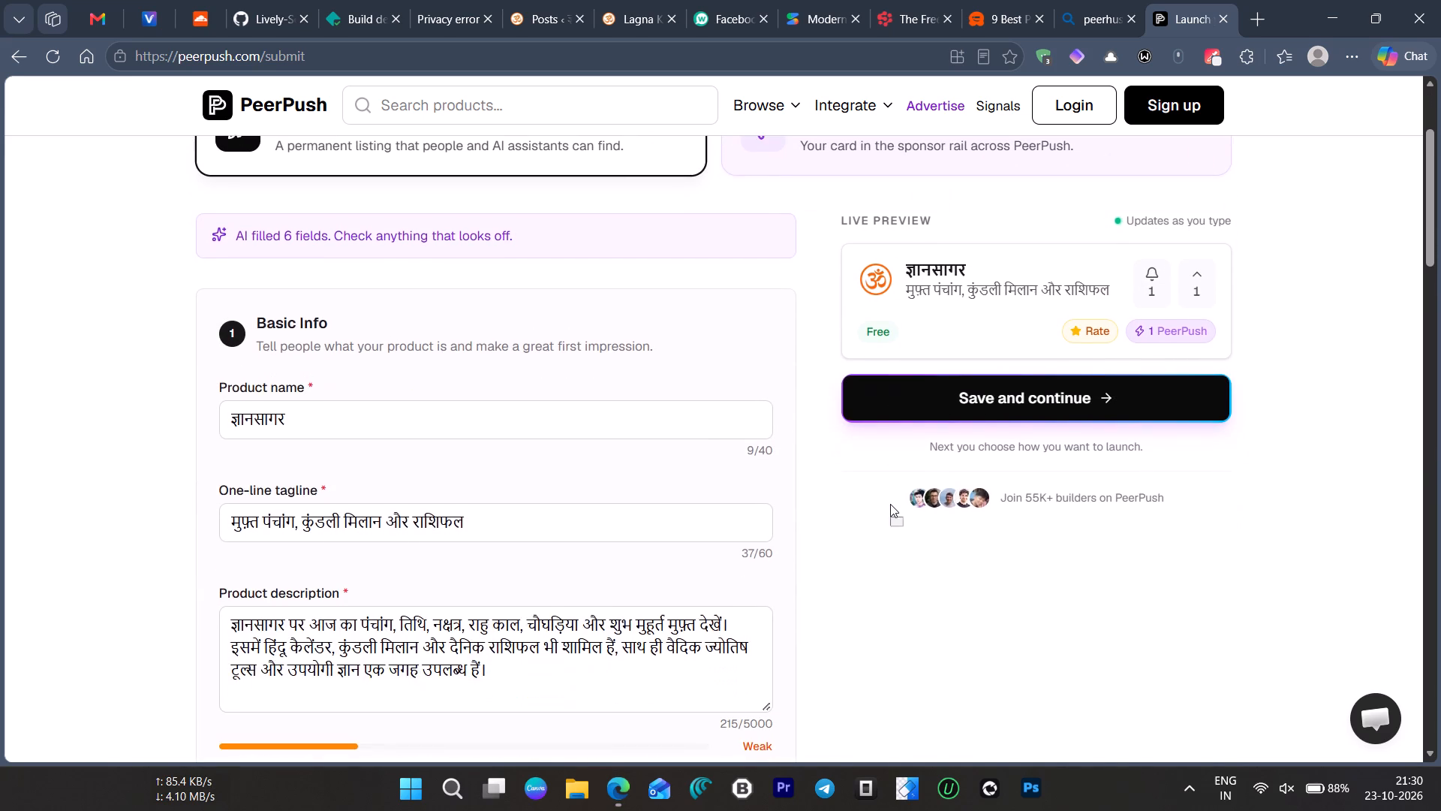
scroll(890, 504, "down", 4)
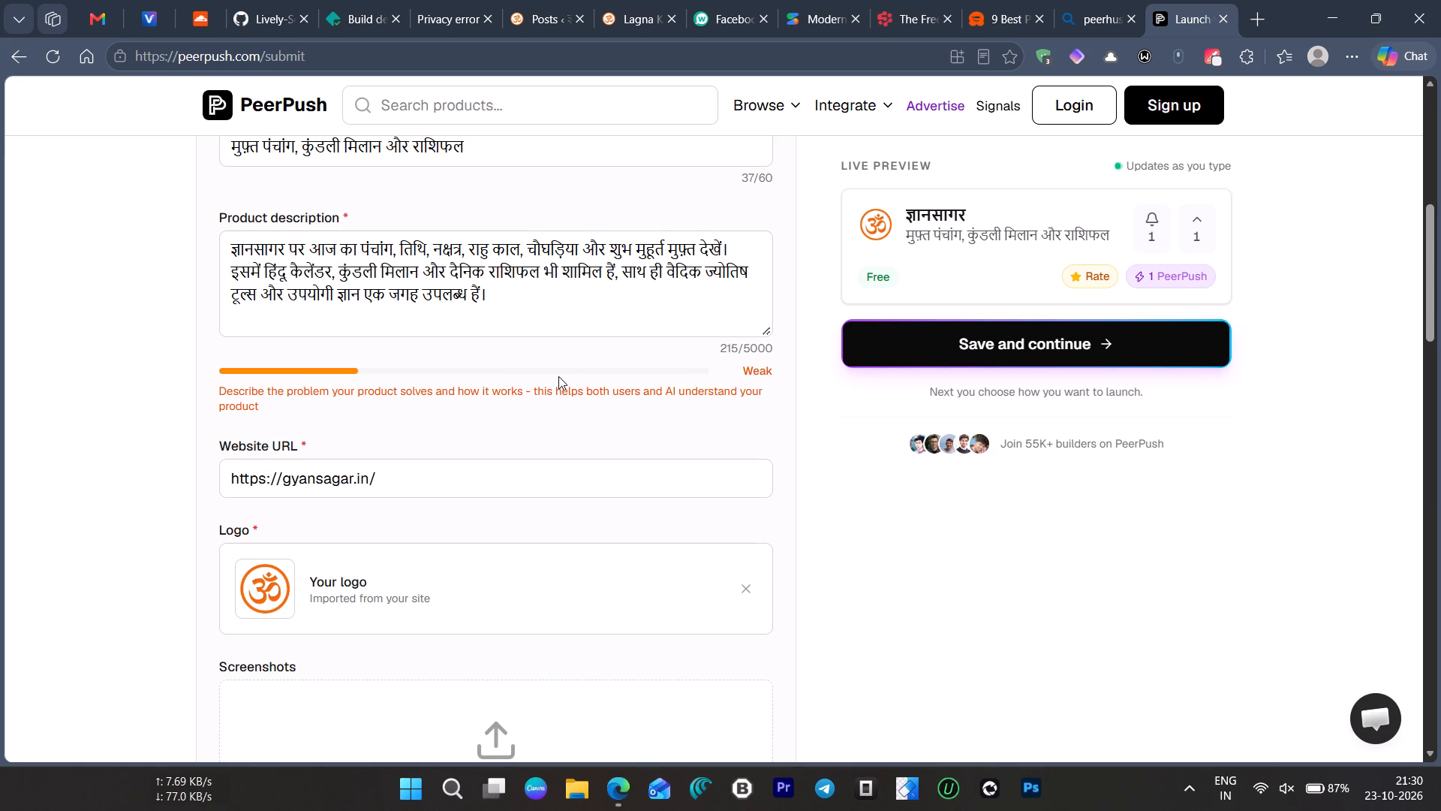
scroll(558, 376, "down", 2)
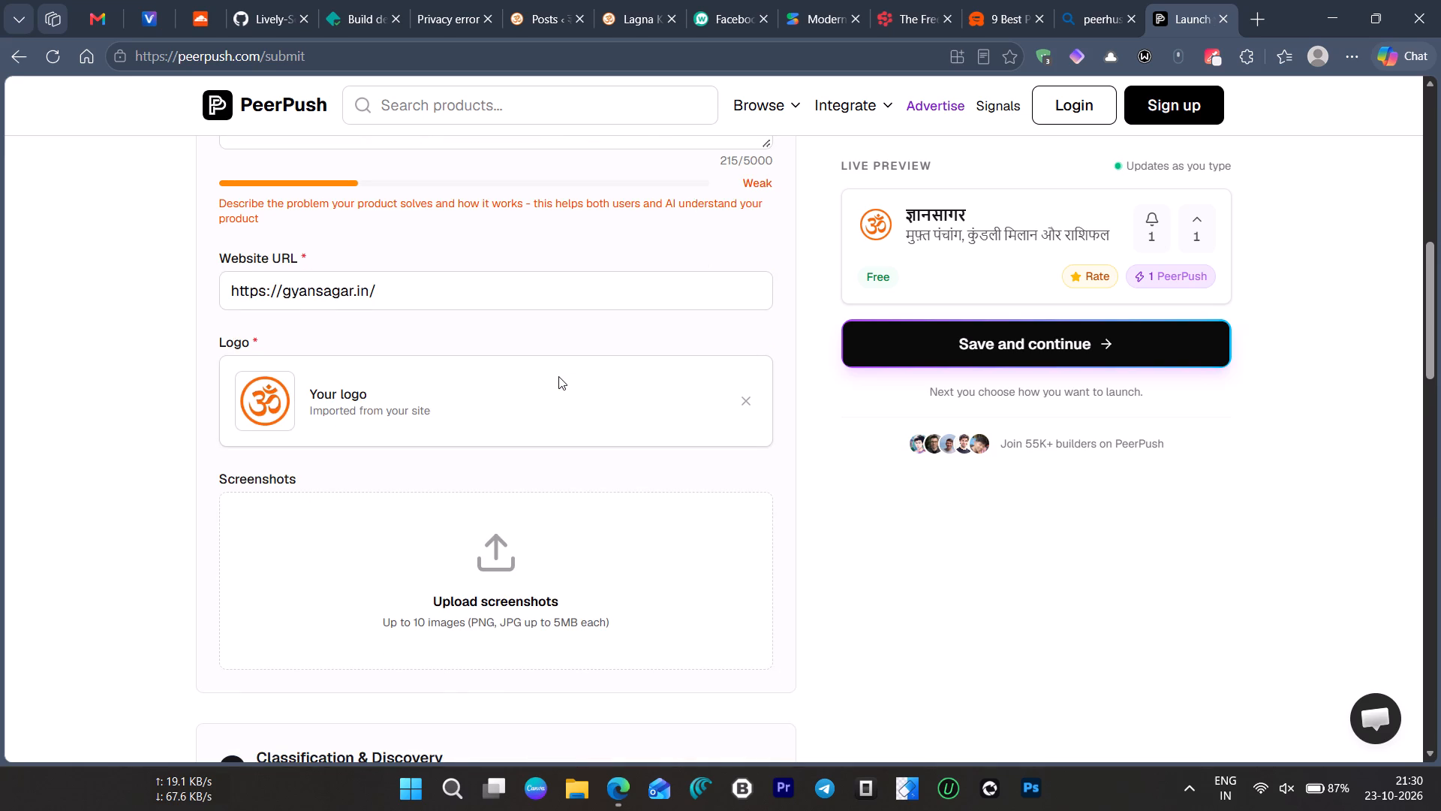
scroll(558, 376, "down", 2)
left_click(443, 433)
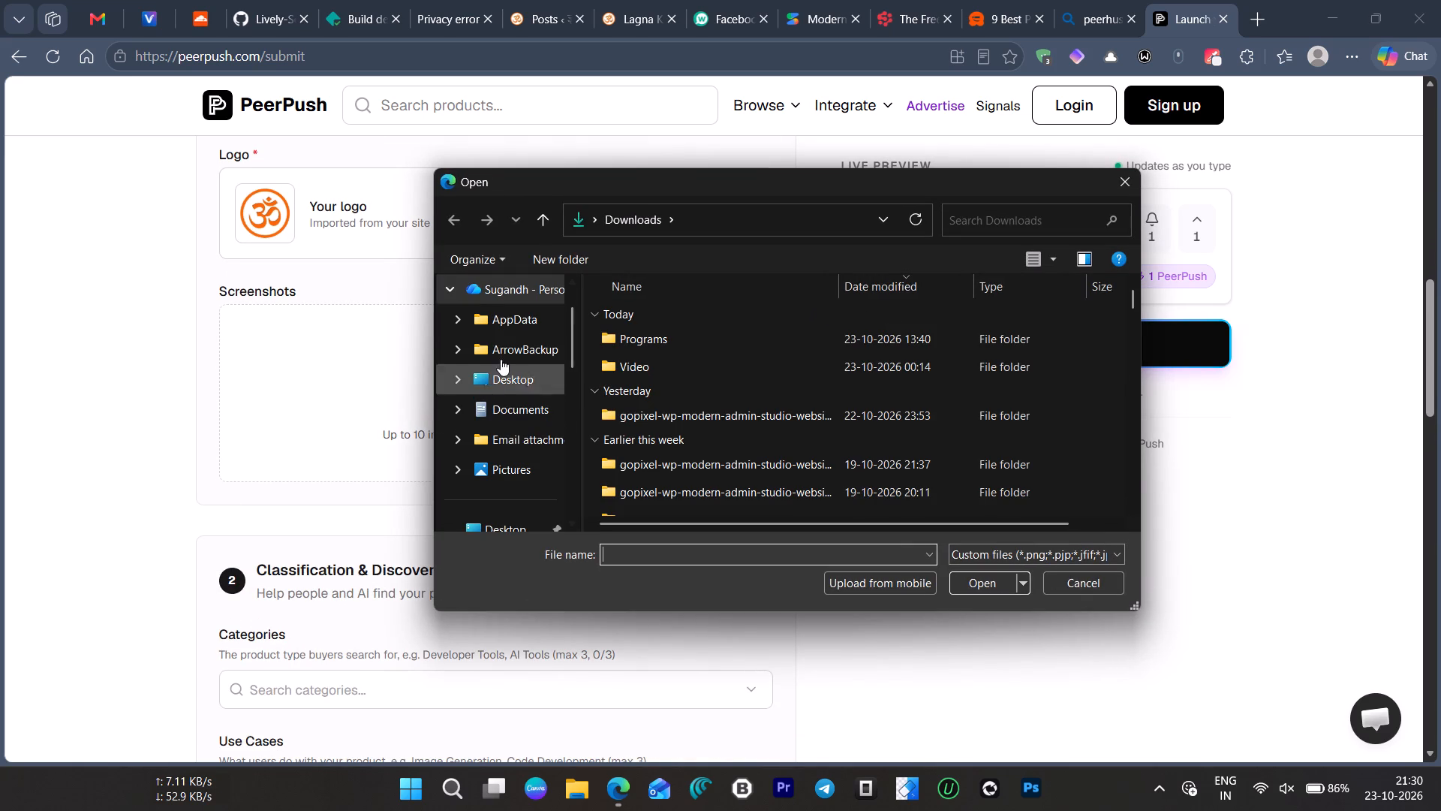
scroll(503, 359, "up", 1)
scroll(503, 359, "down", 3)
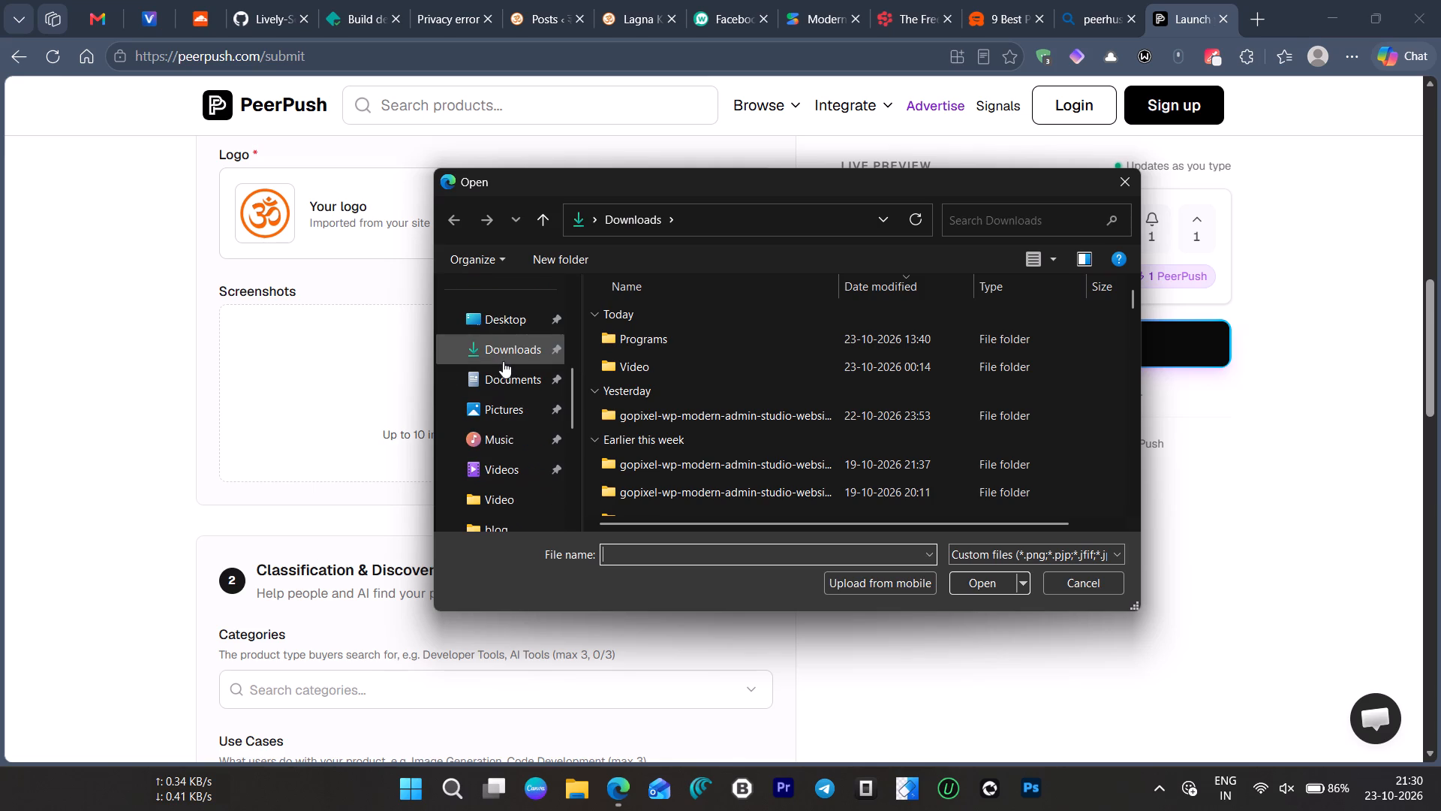
left_click(503, 362)
left_click(495, 355)
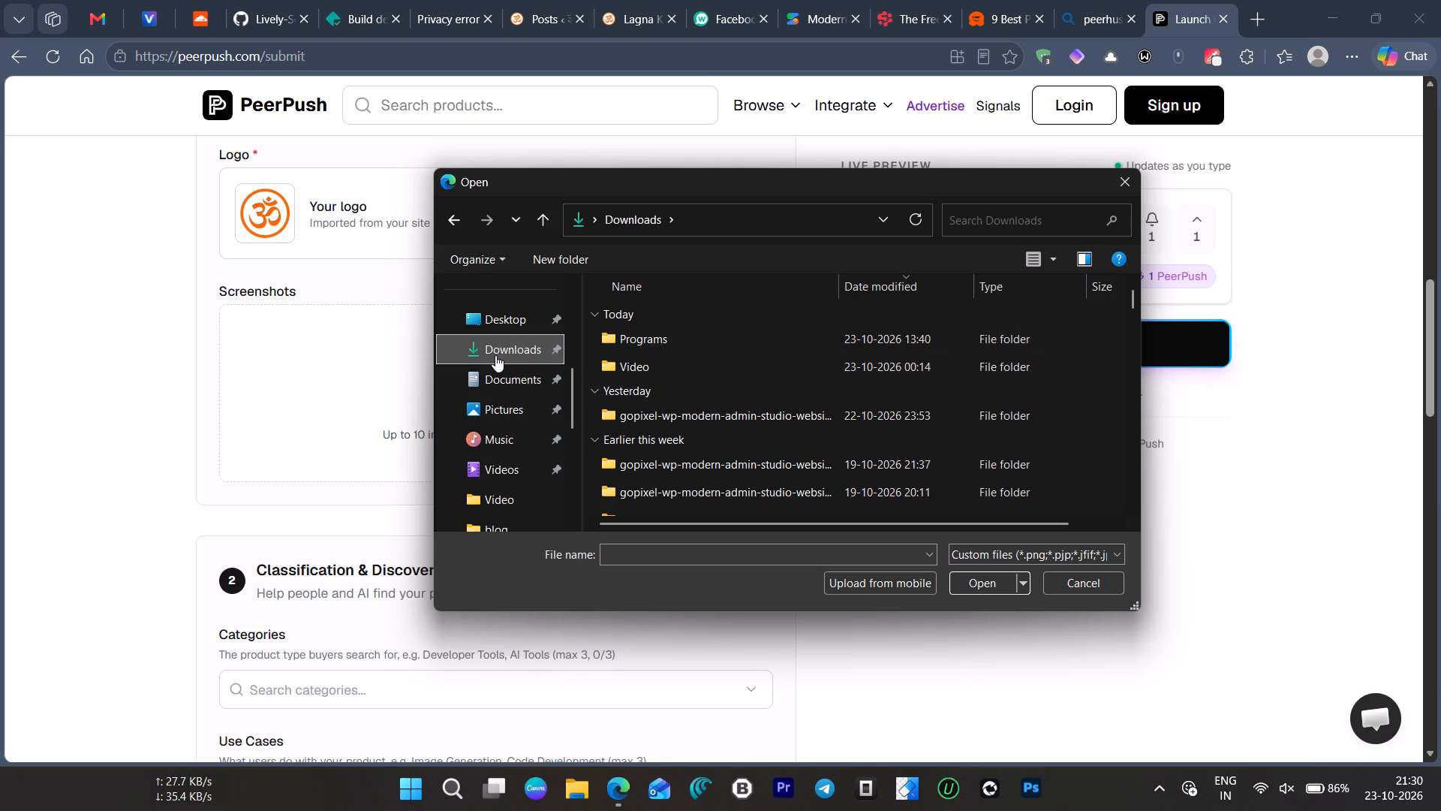
Preview the image panchang-2026-09-22.png from the Downloads folder, then close it.
scroll(708, 400, "down", 3)
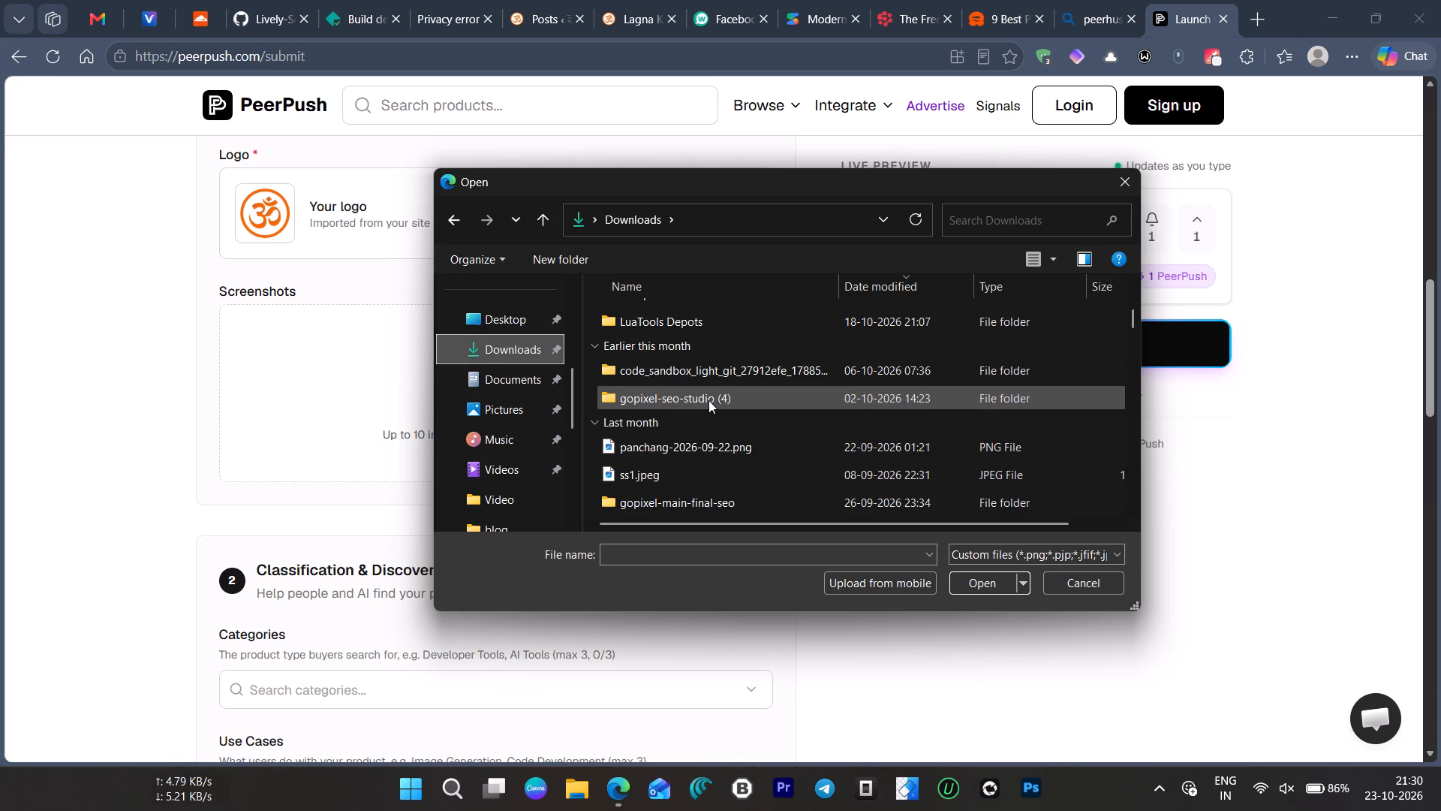
right_click(709, 447)
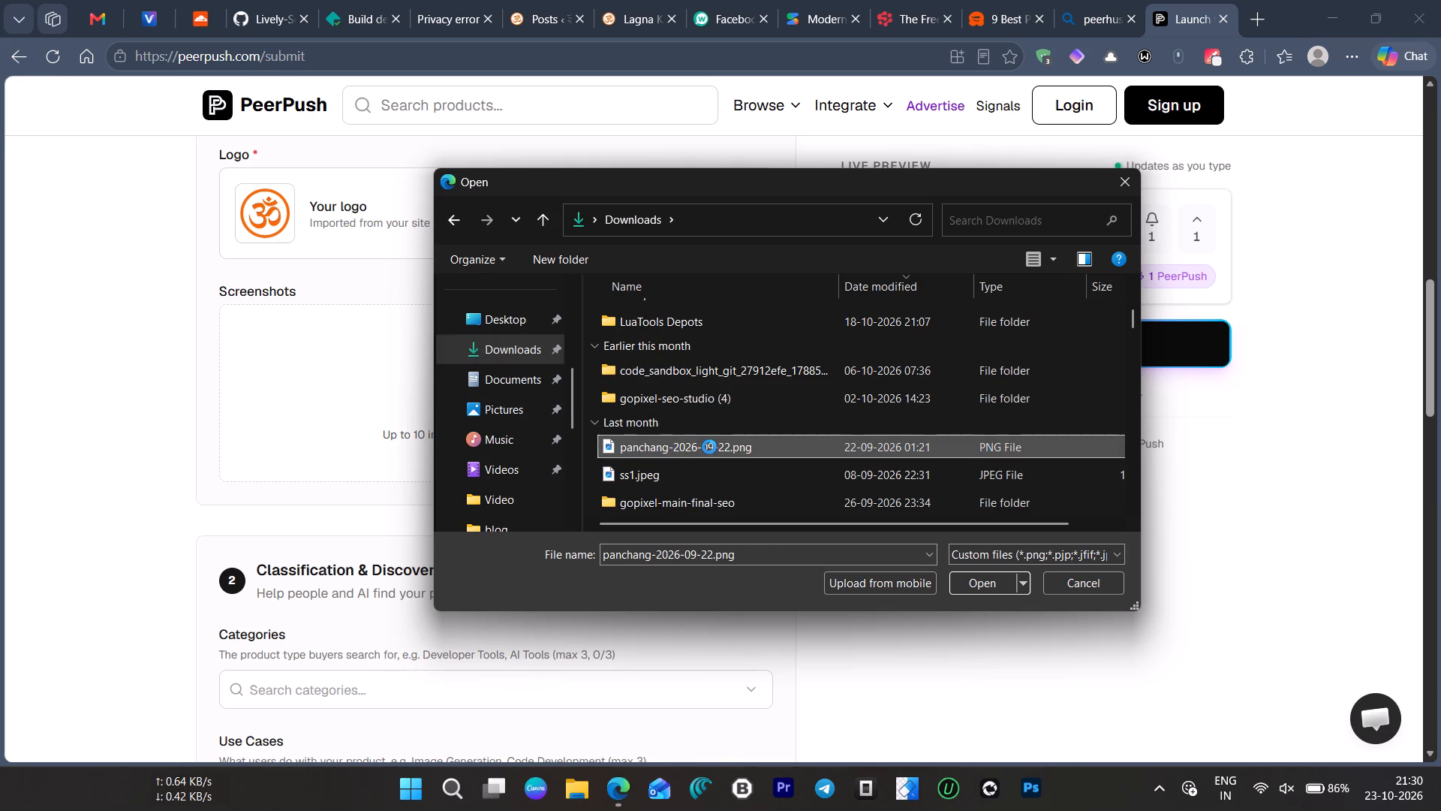
left_click(785, 253)
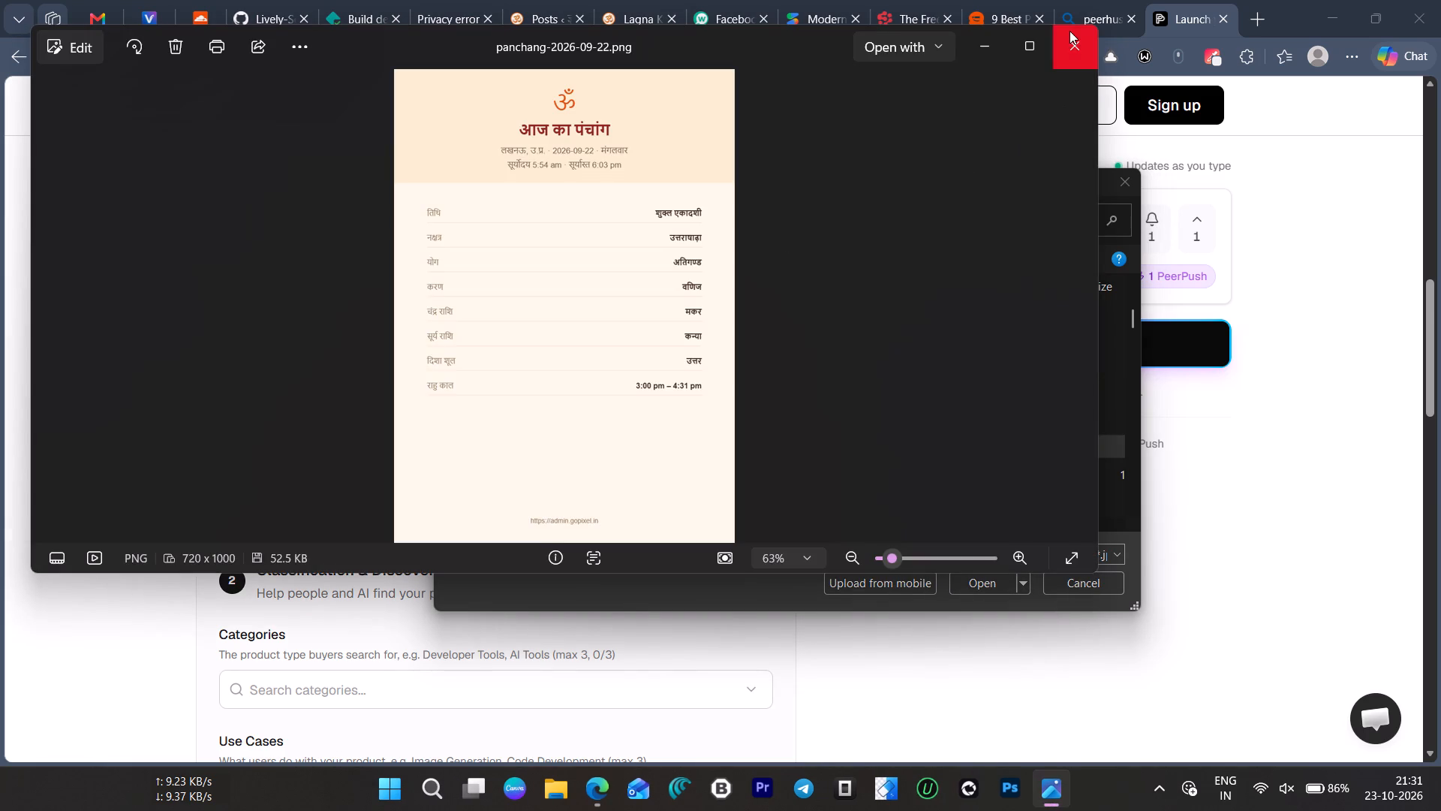
left_click(1069, 31)
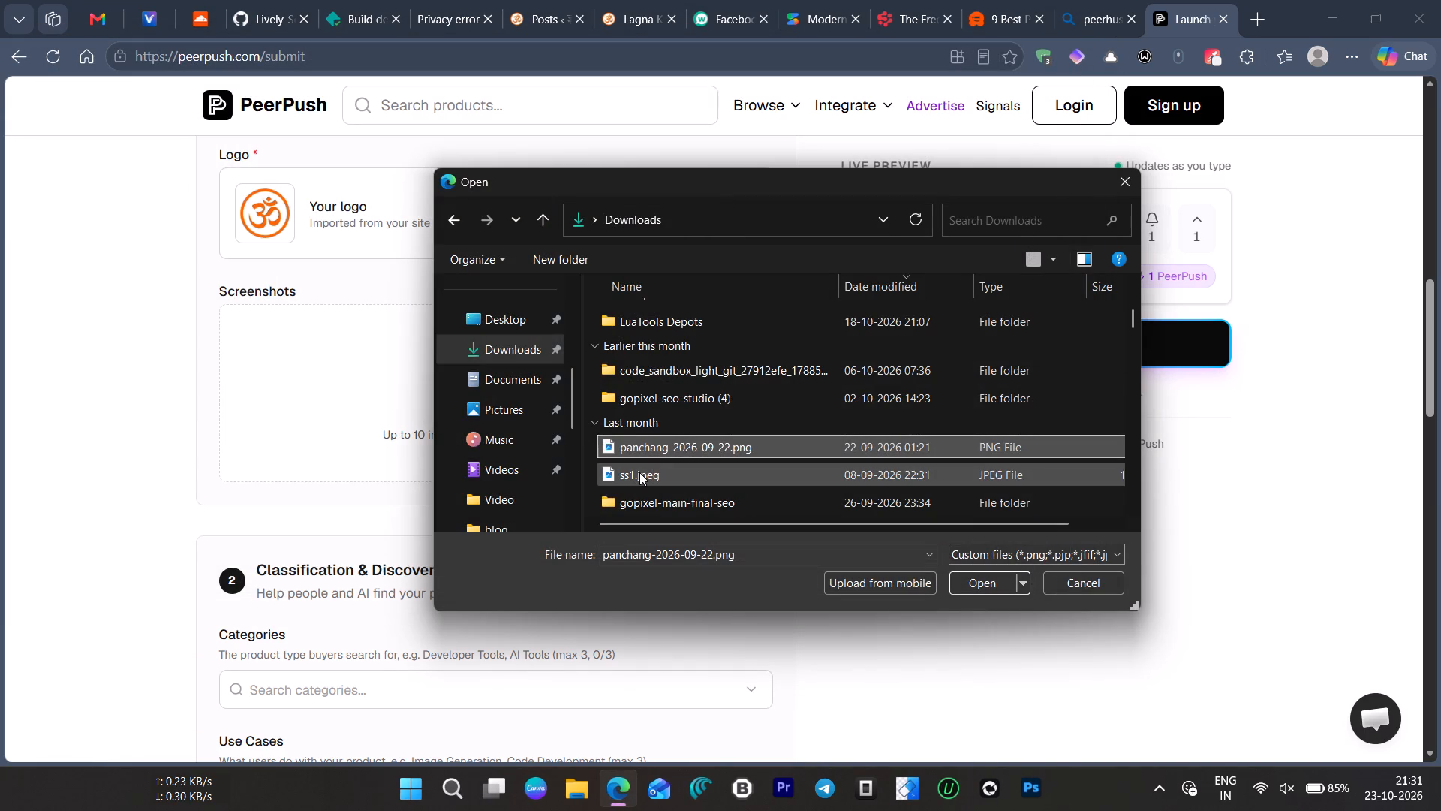
Preview ss1.jpeg from the Downloads folder, choosing Photos as the app to always open .jpeg files, then close it.
right_click(639, 472)
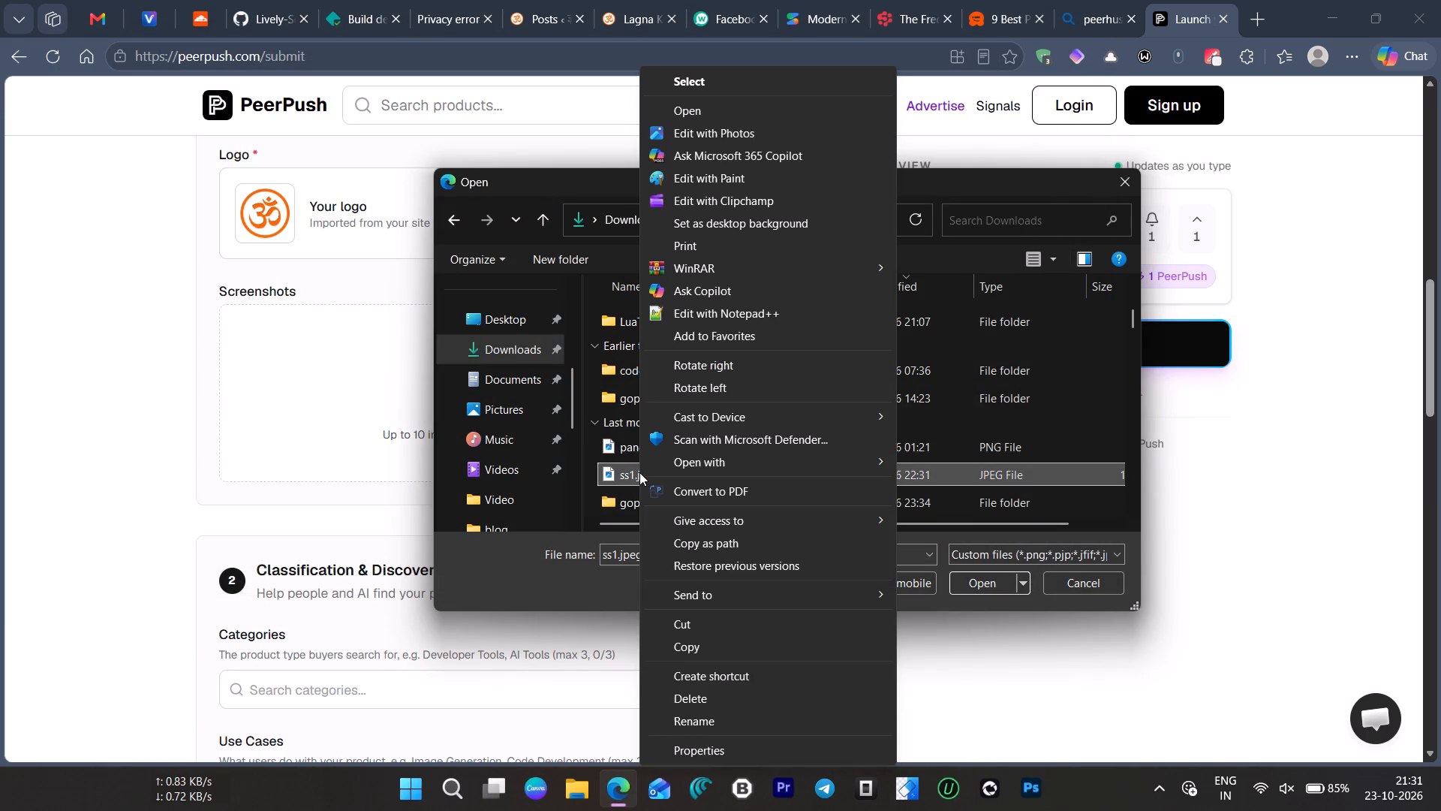
left_click(739, 111)
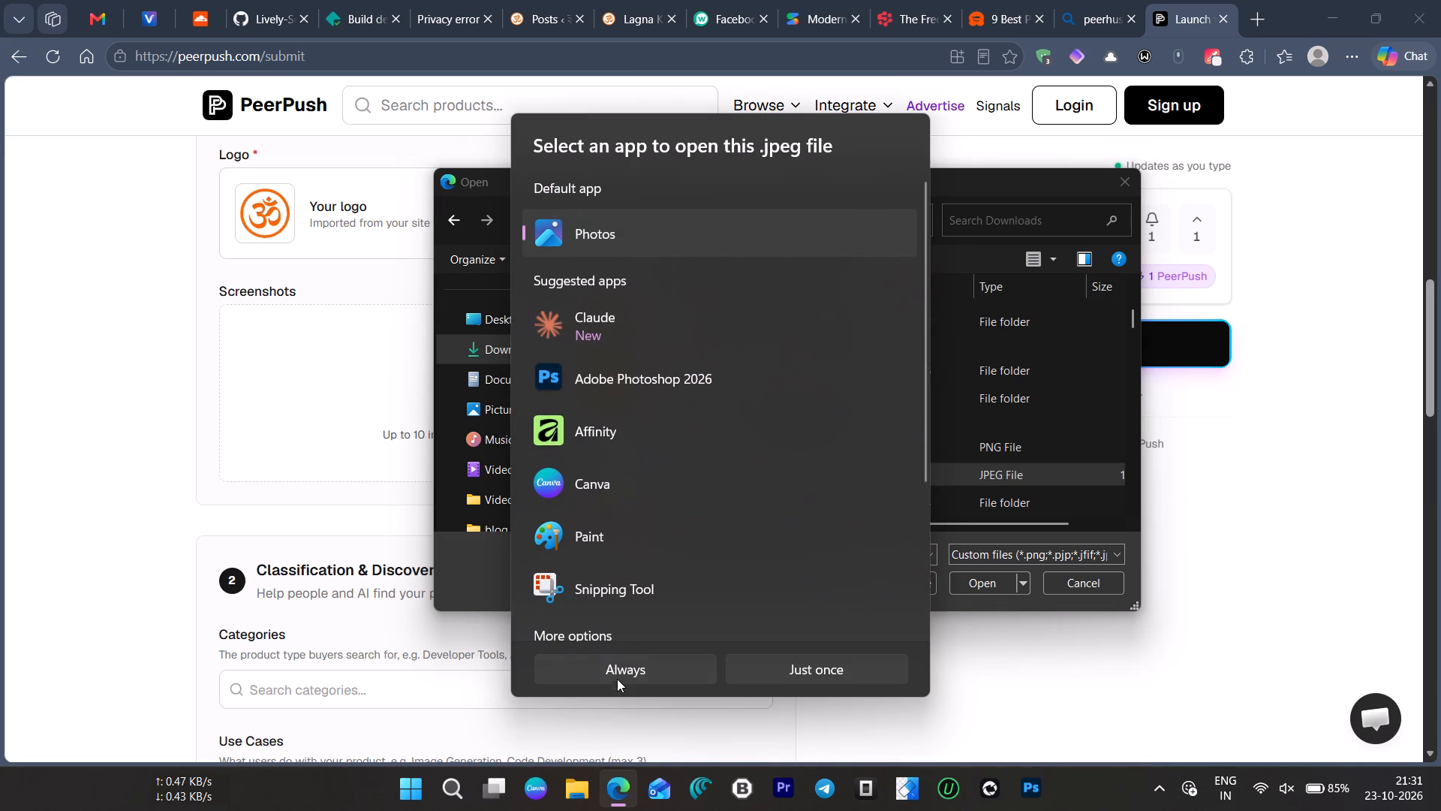
left_click(618, 673)
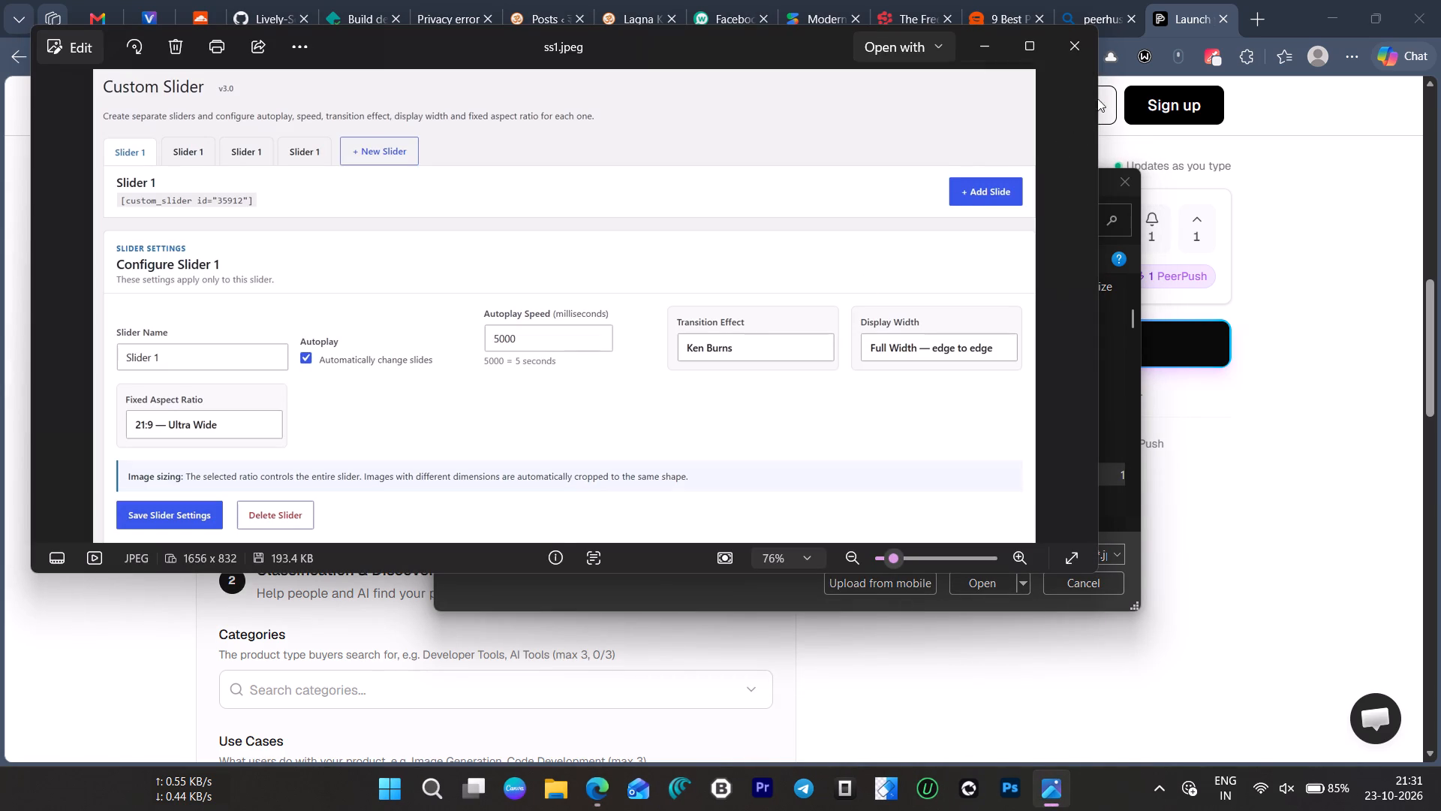
left_click(1072, 37)
Look through the image files and folders in Downloads for a screenshot suitable for the listing.
scroll(686, 467, "down", 1)
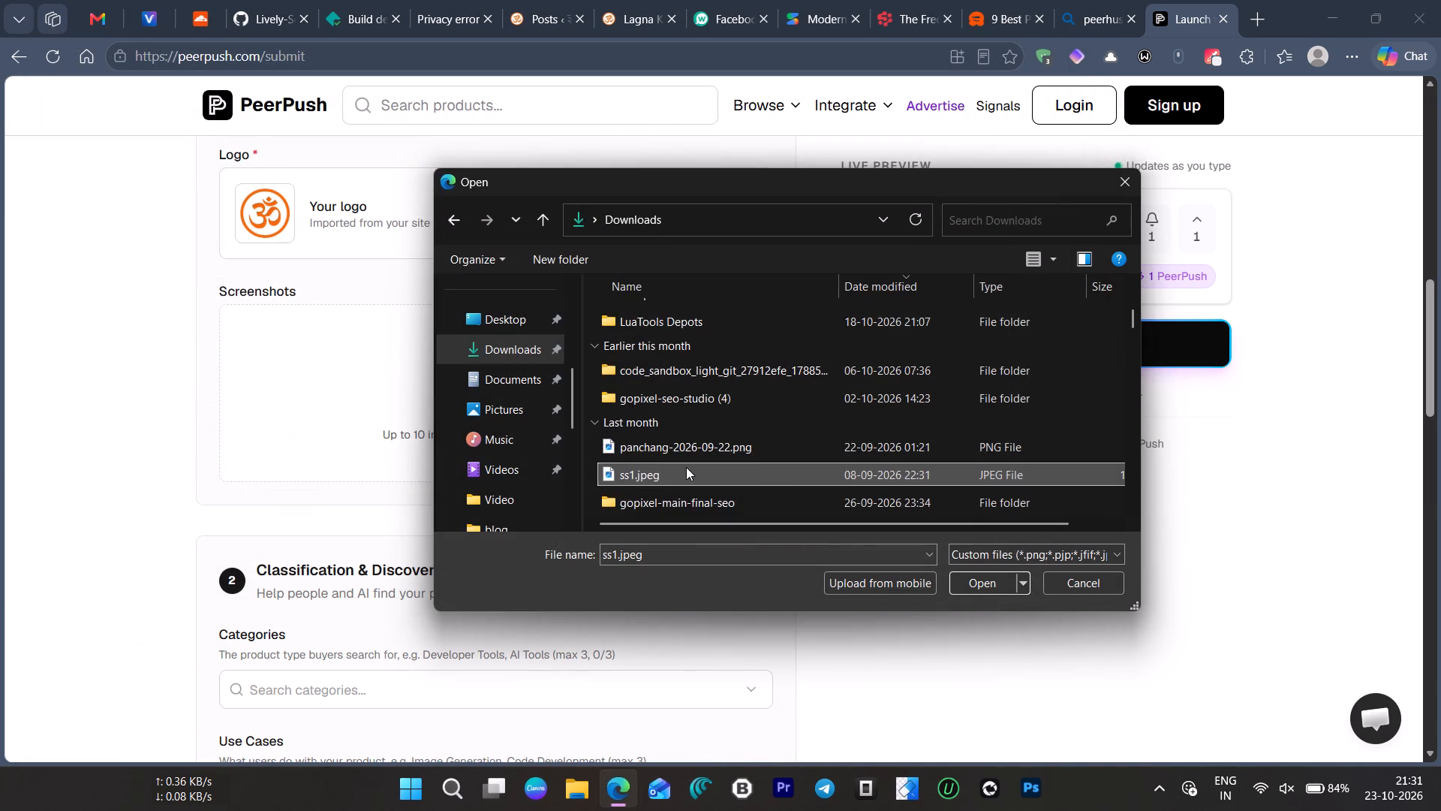
scroll(686, 466, "down", 2)
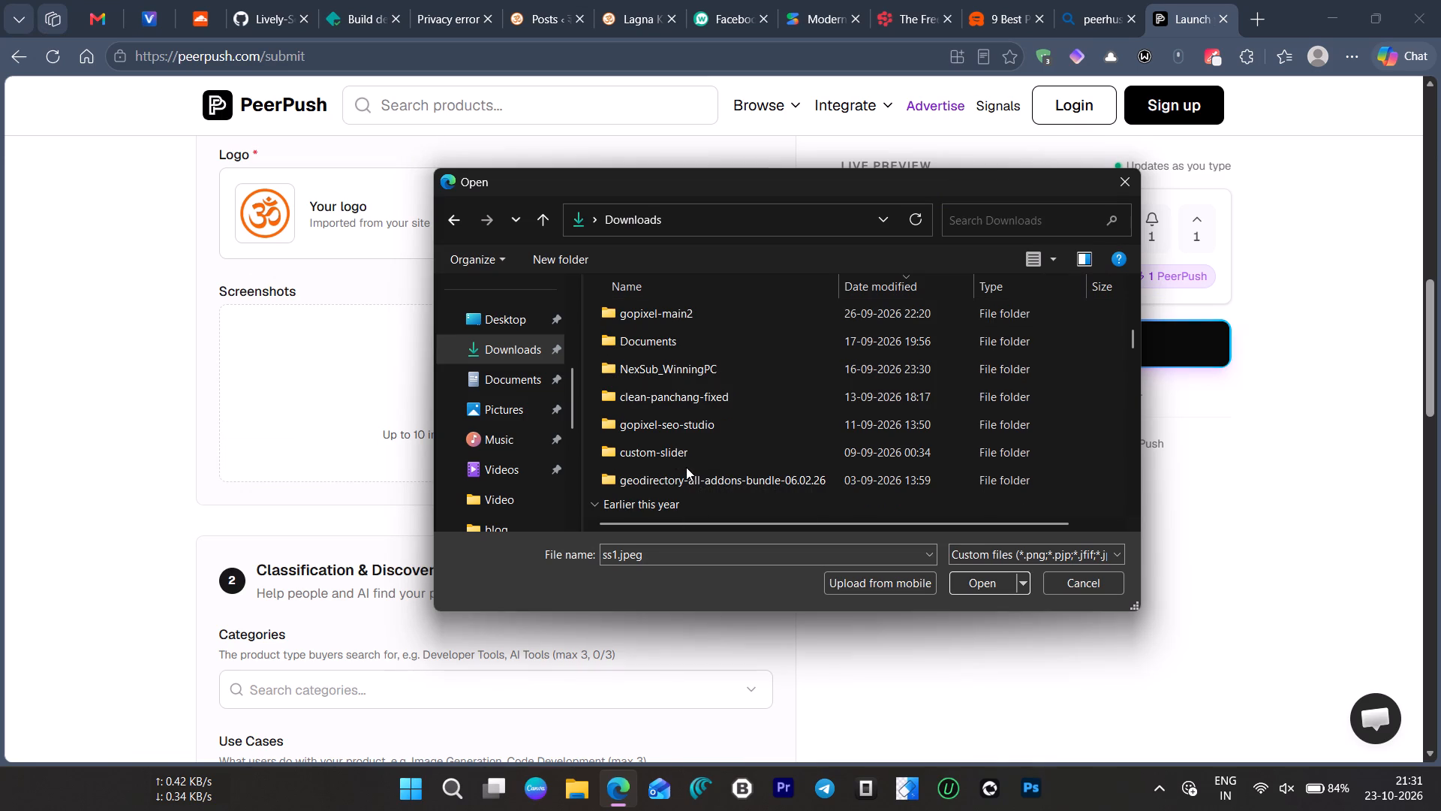
scroll(686, 475, "up", 6)
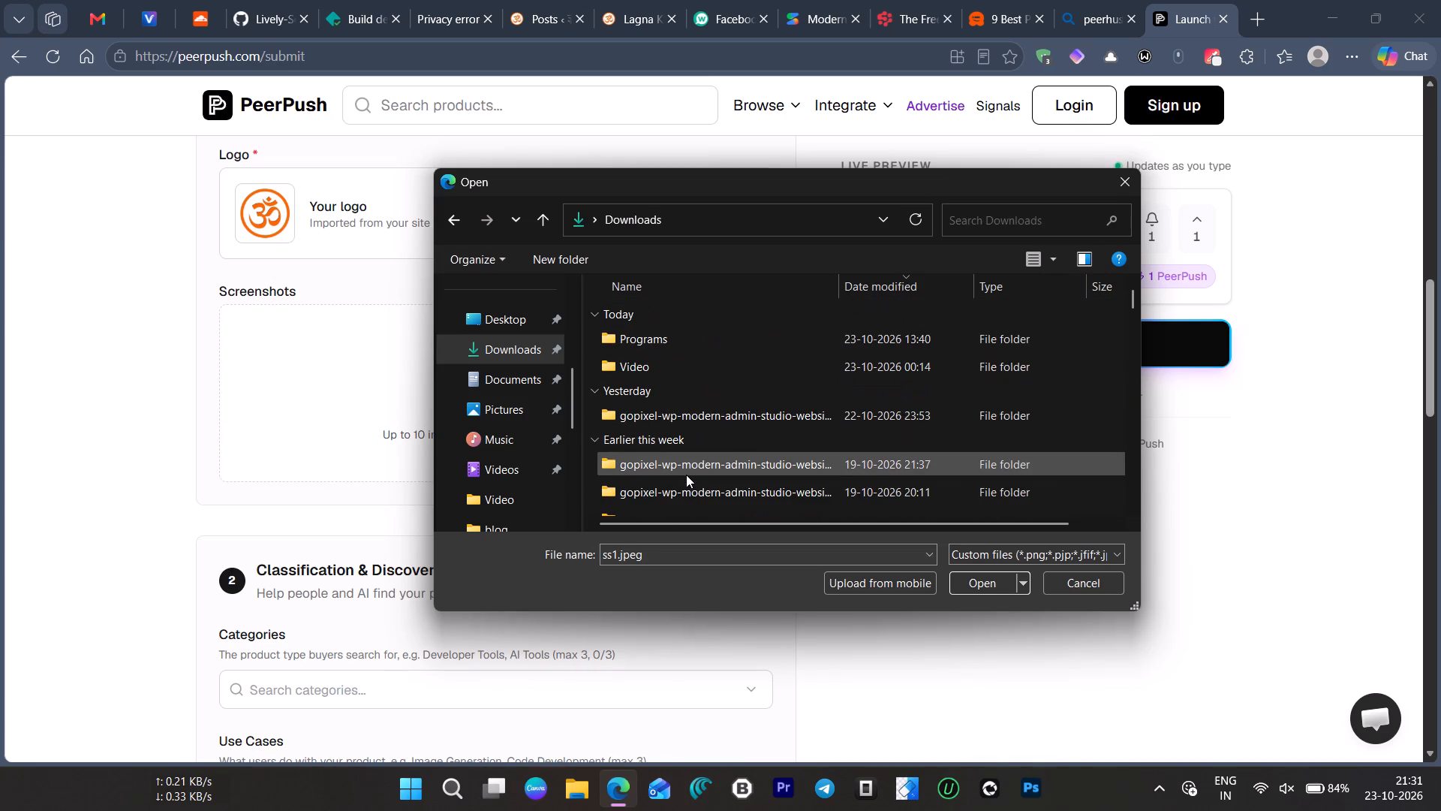
scroll(686, 475, "up", 2)
scroll(686, 475, "down", 1)
scroll(686, 475, "up", 8)
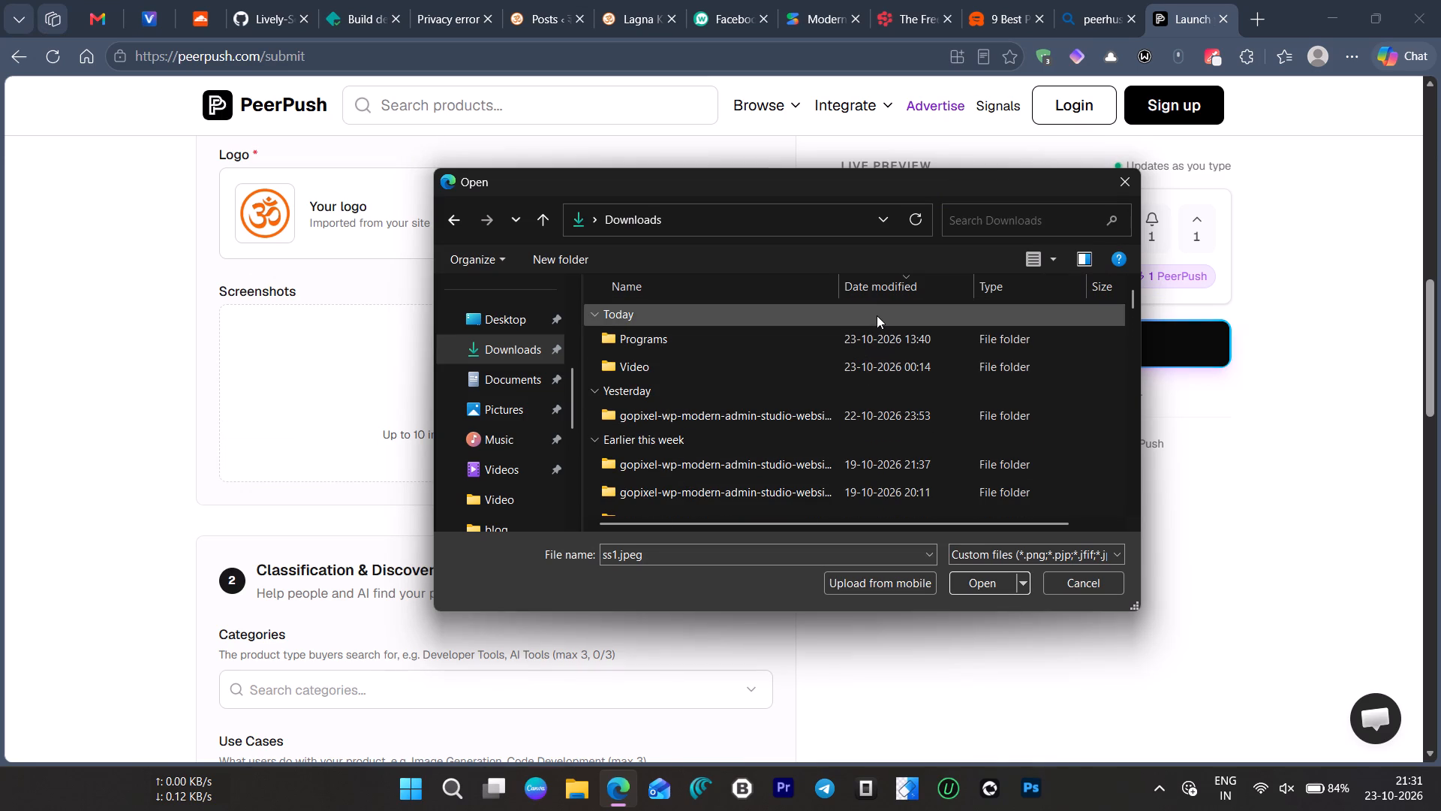
Set the file filter to All files (*.*) and look through the full Downloads contents for a usable screenshot.
left_click(1015, 554)
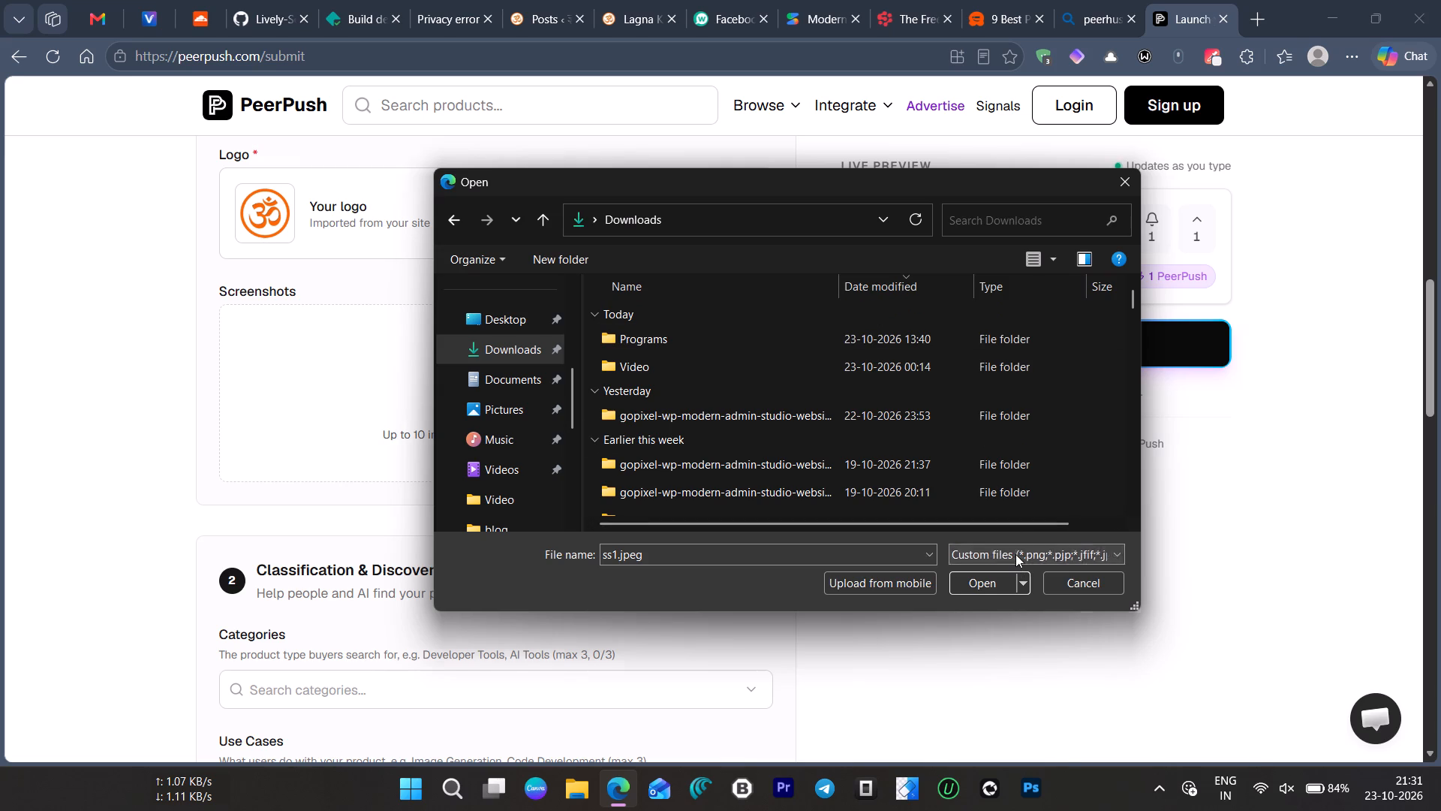
left_click(1012, 585)
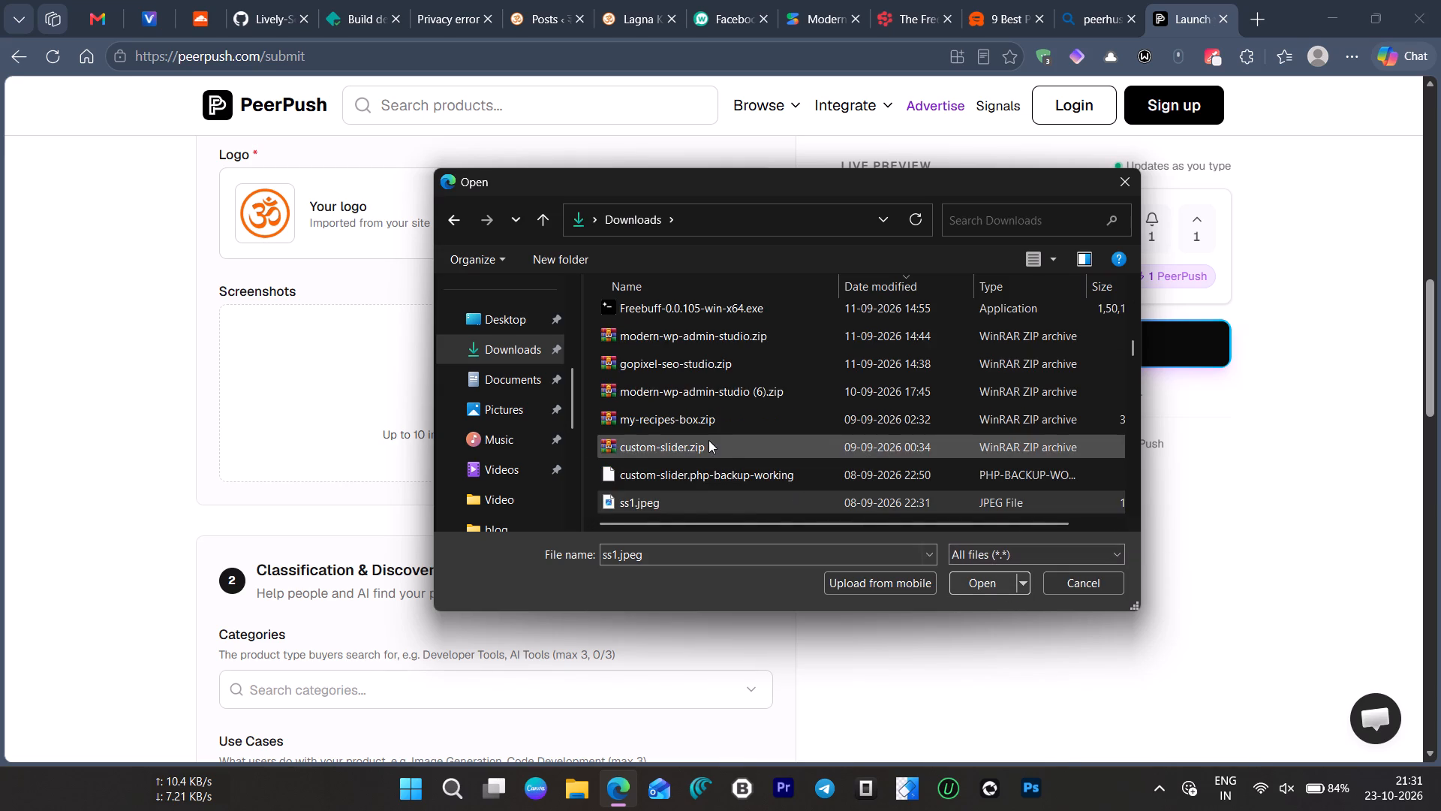
scroll(708, 440, "up", 17)
scroll(708, 440, "down", 1)
scroll(708, 440, "up", 8)
scroll(708, 440, "down", 1)
scroll(708, 440, "up", 10)
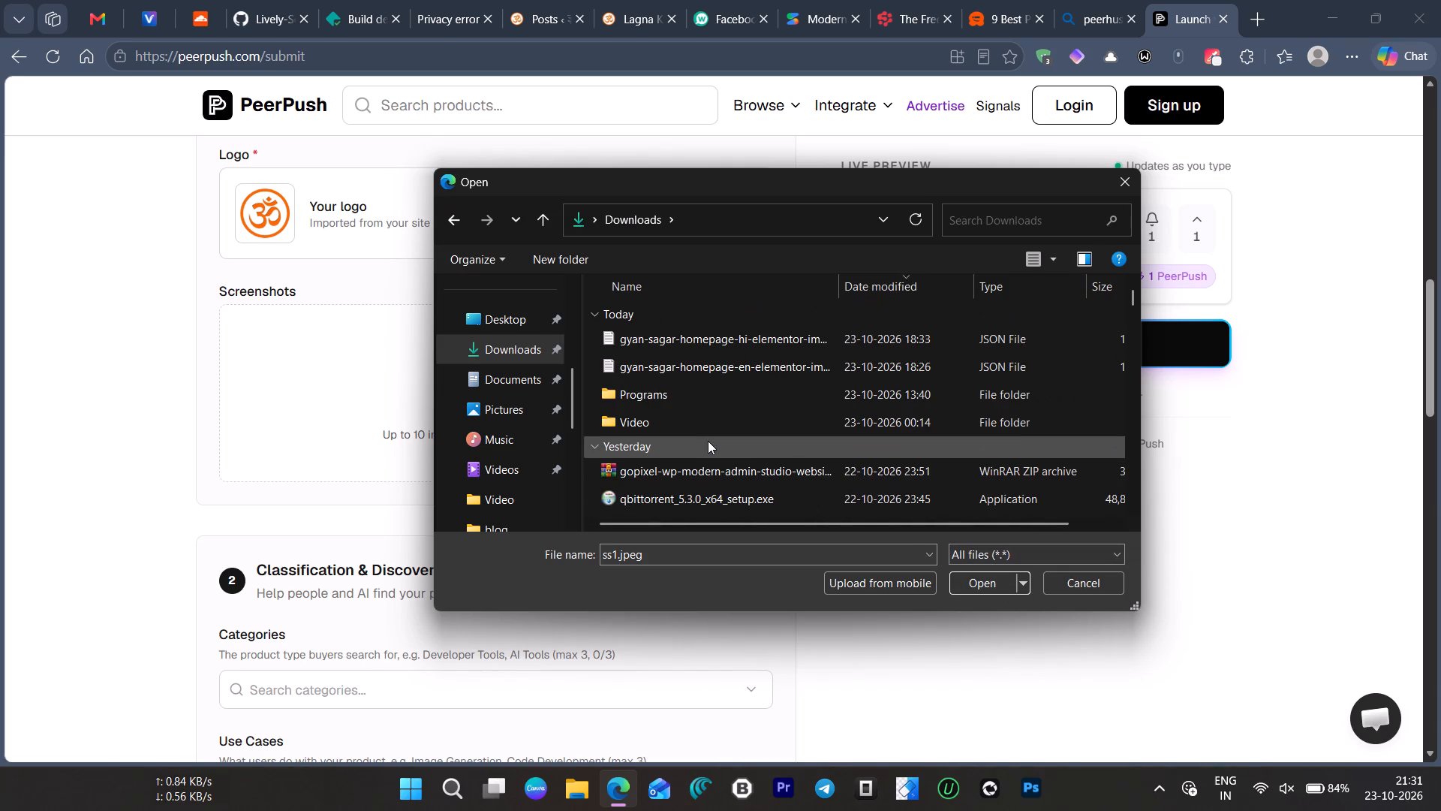
scroll(708, 441, "up", 8)
scroll(708, 441, "down", 1)
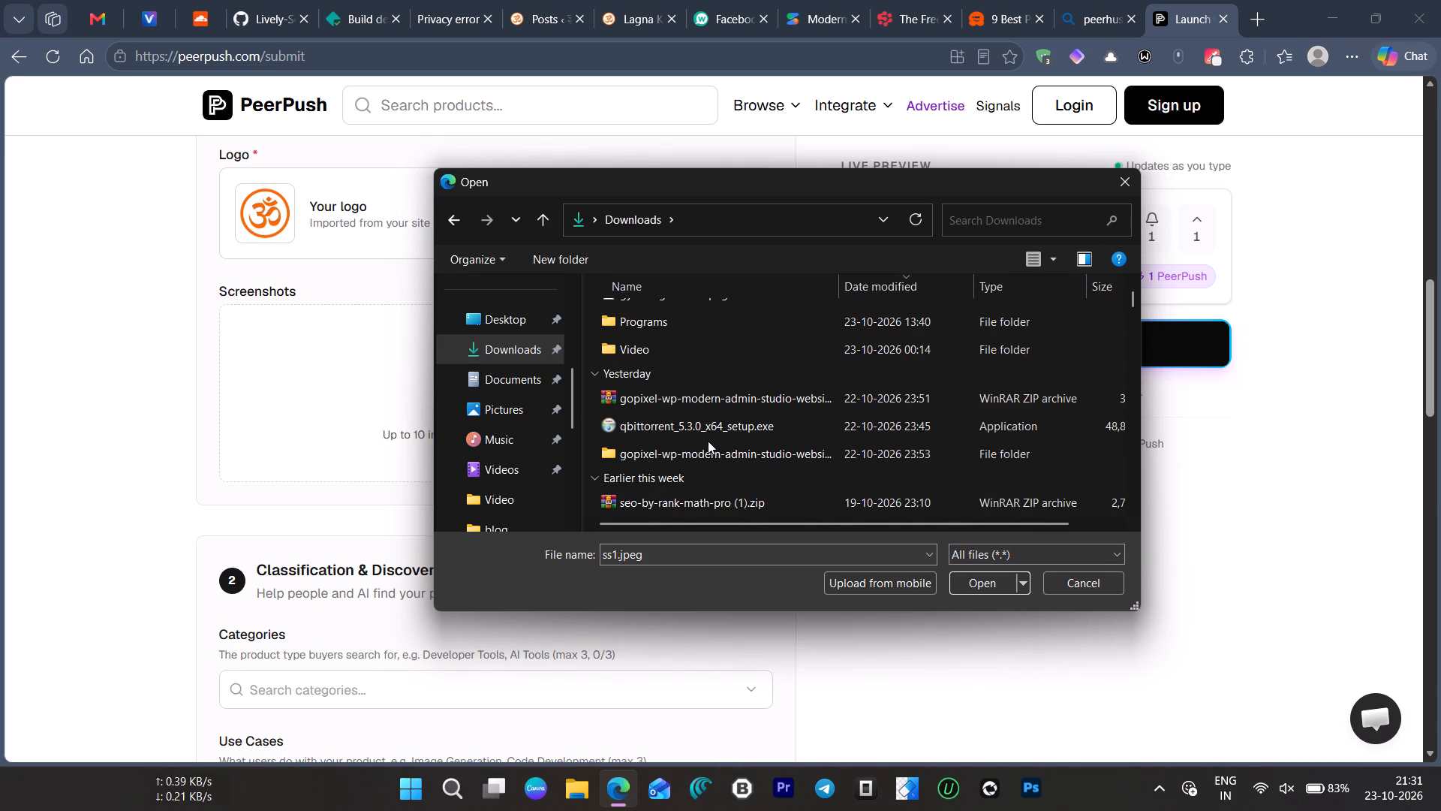
scroll(708, 441, "down", 3)
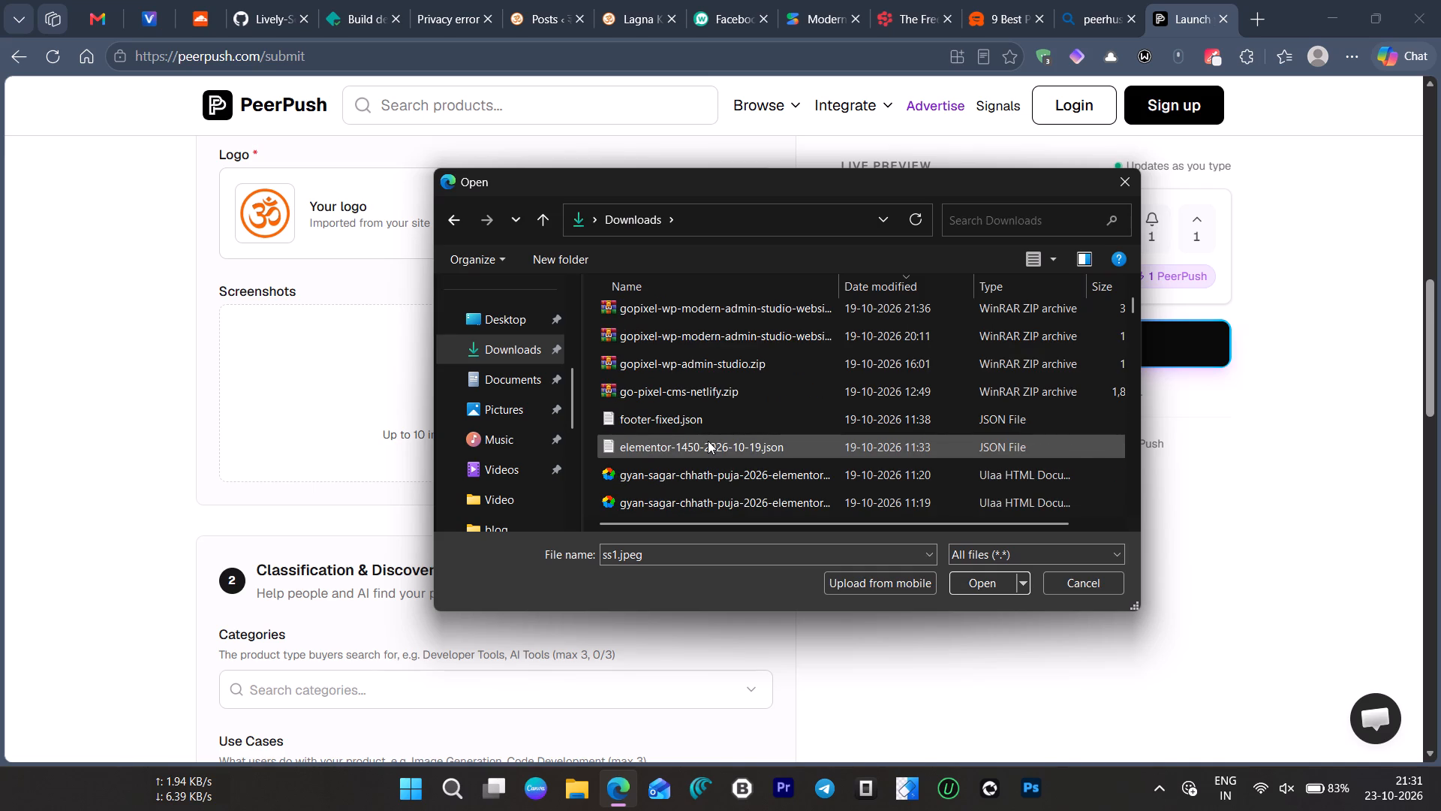
Switch to File Explorer and open the Downloads folder.
left_click(562, 790)
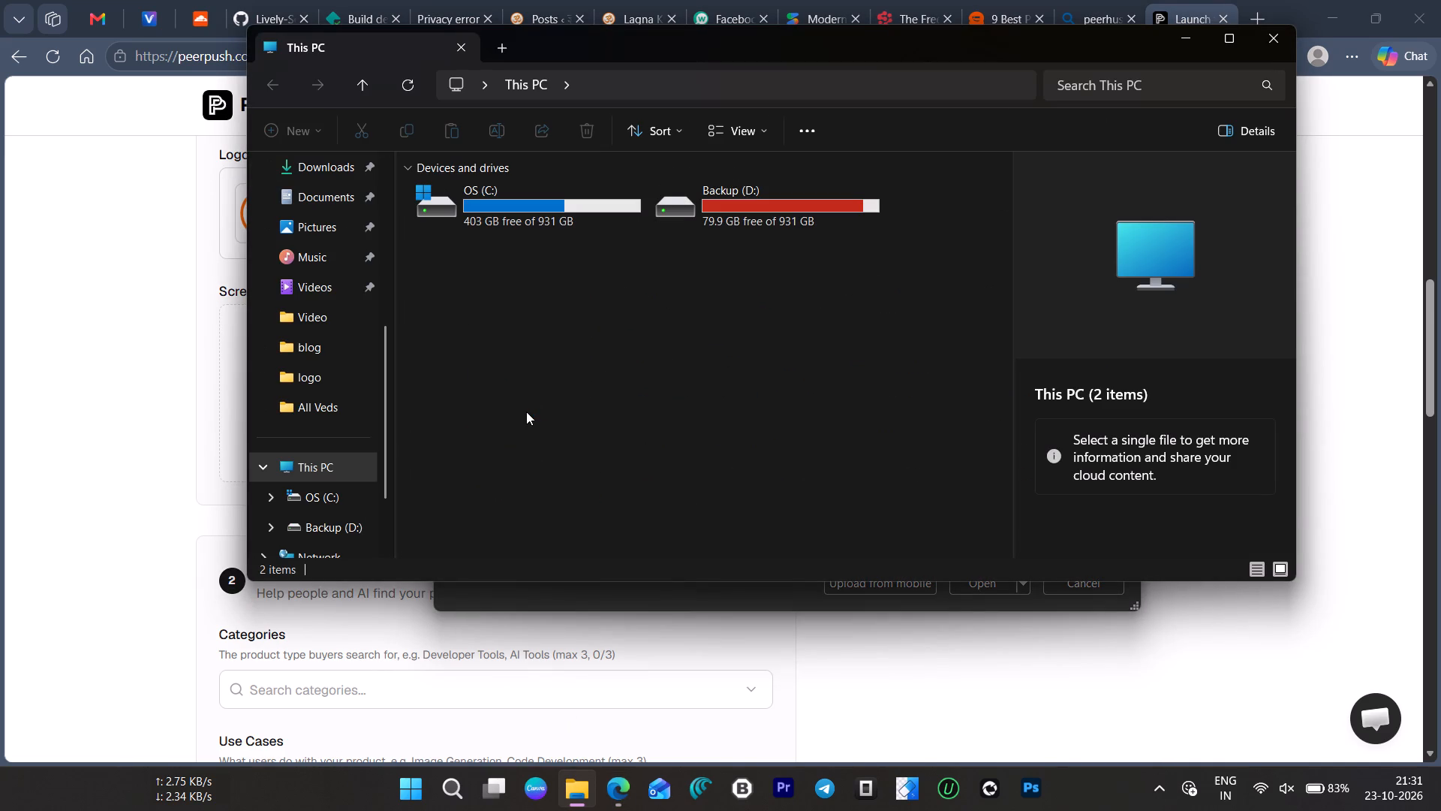
scroll(379, 435, "up", 2)
left_click(348, 357)
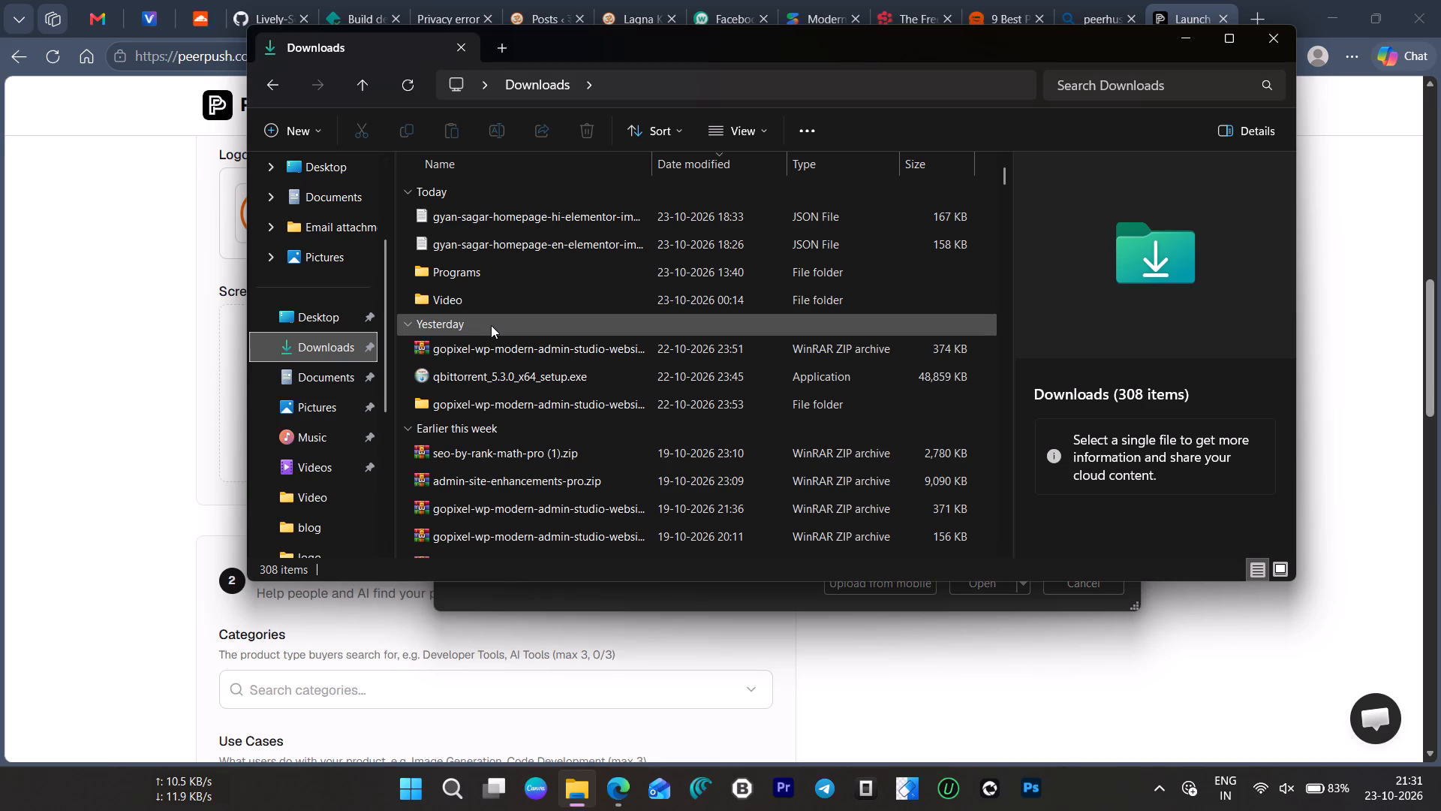
Look through the recent files in the Downloads folder for a screenshot of the website.
scroll(502, 393, "up", 1)
scroll(502, 393, "down", 1)
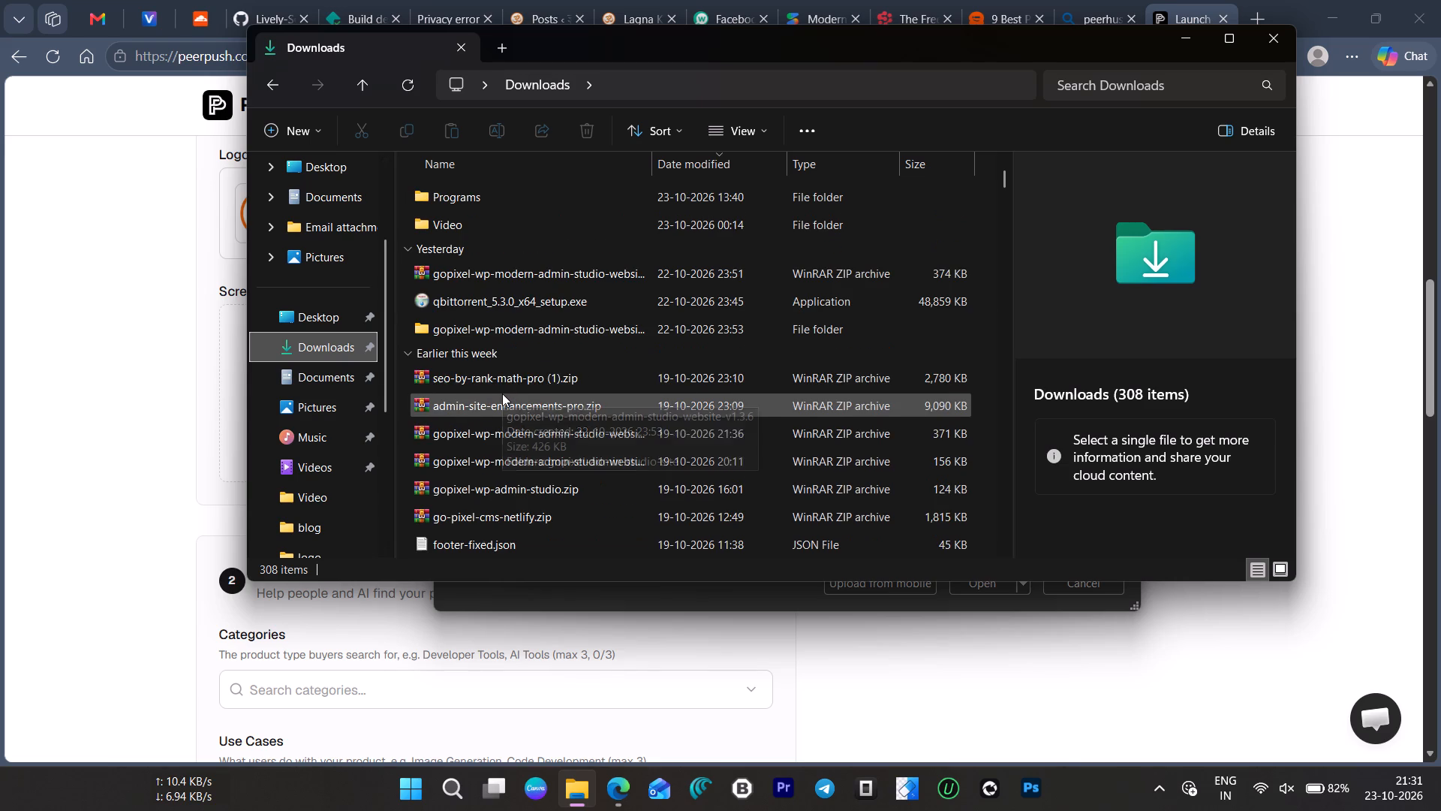
scroll(502, 393, "down", 2)
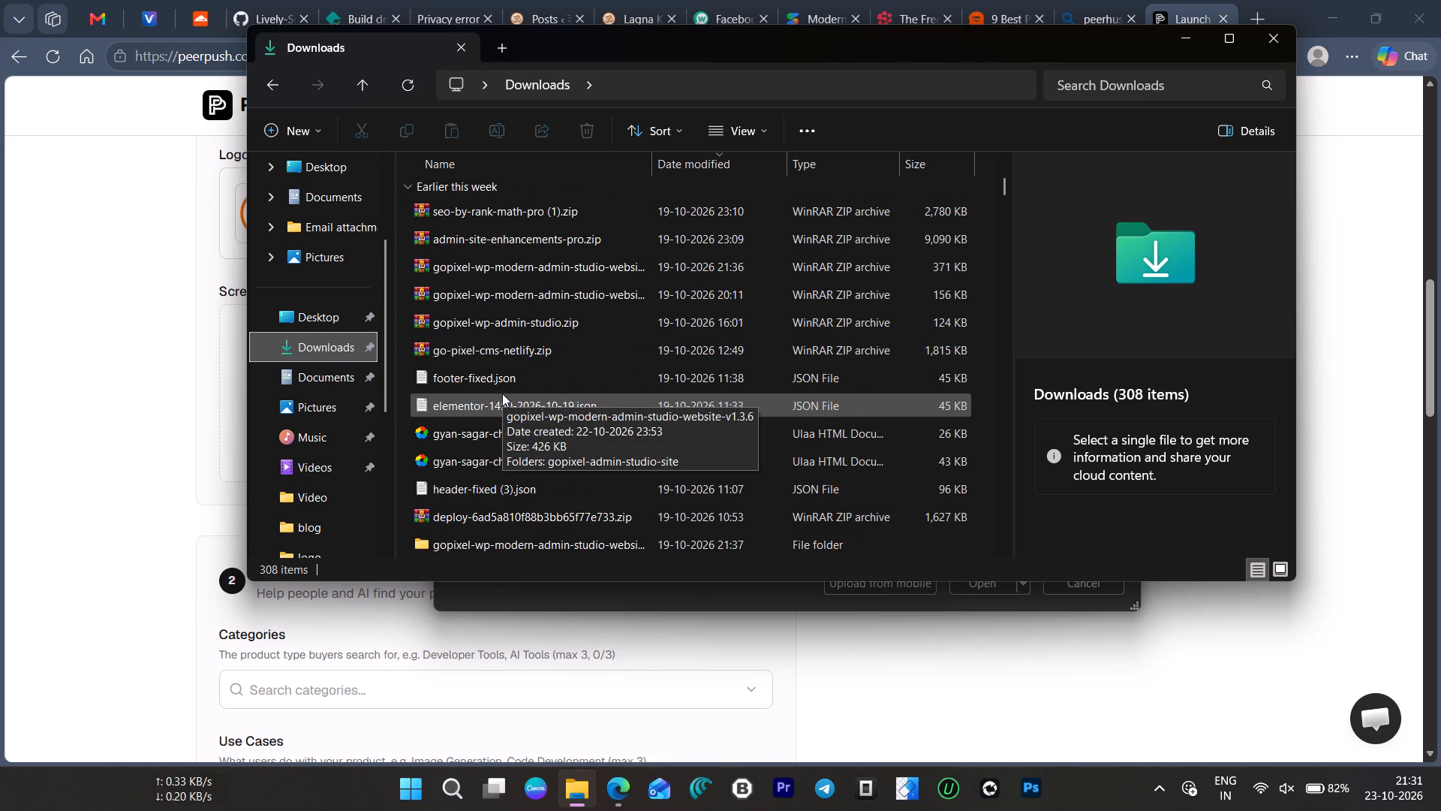
scroll(363, 490, "down", 1)
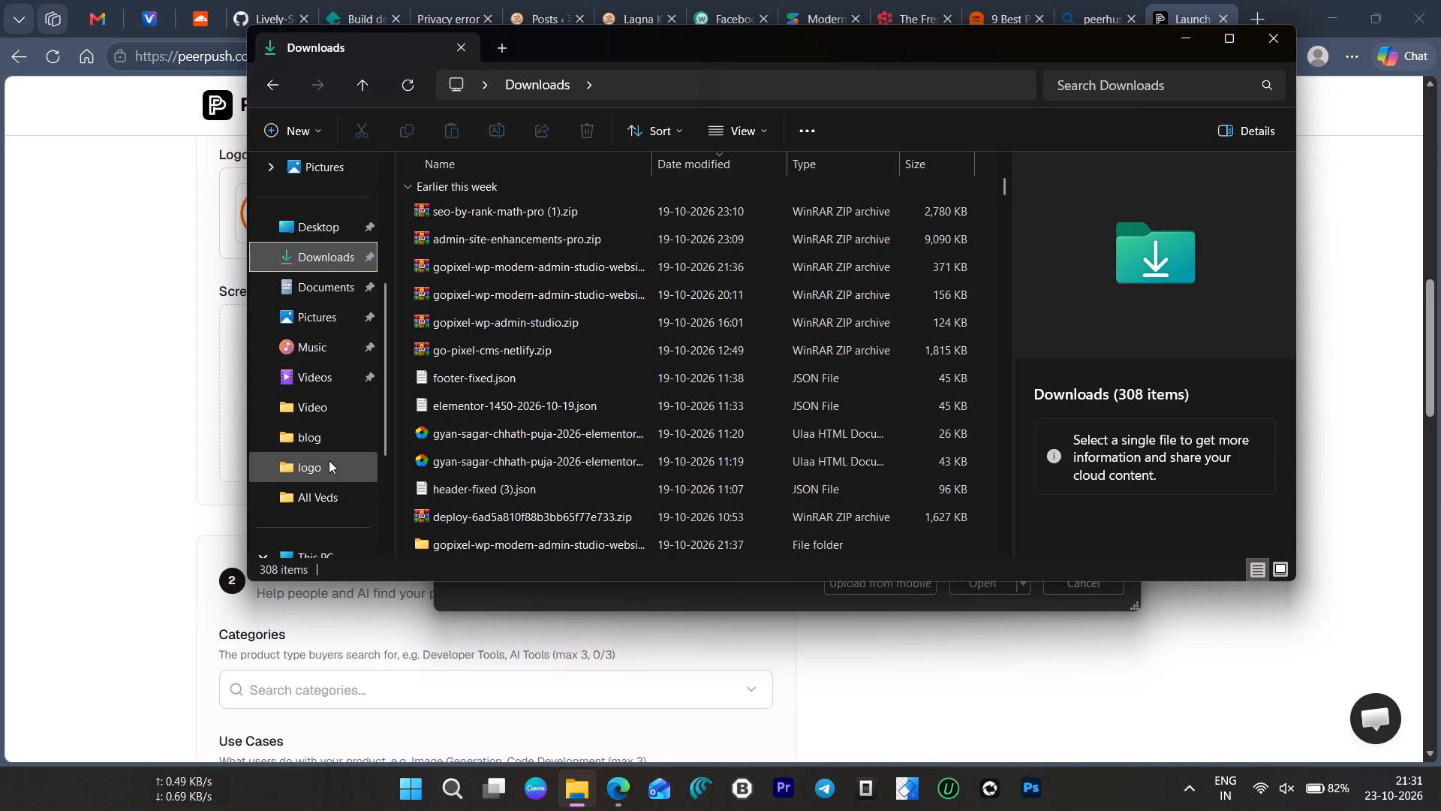
Look through the gyansagar folder in Pictures, including its logo and blog subfolders, for a usable screenshot.
left_click(317, 318)
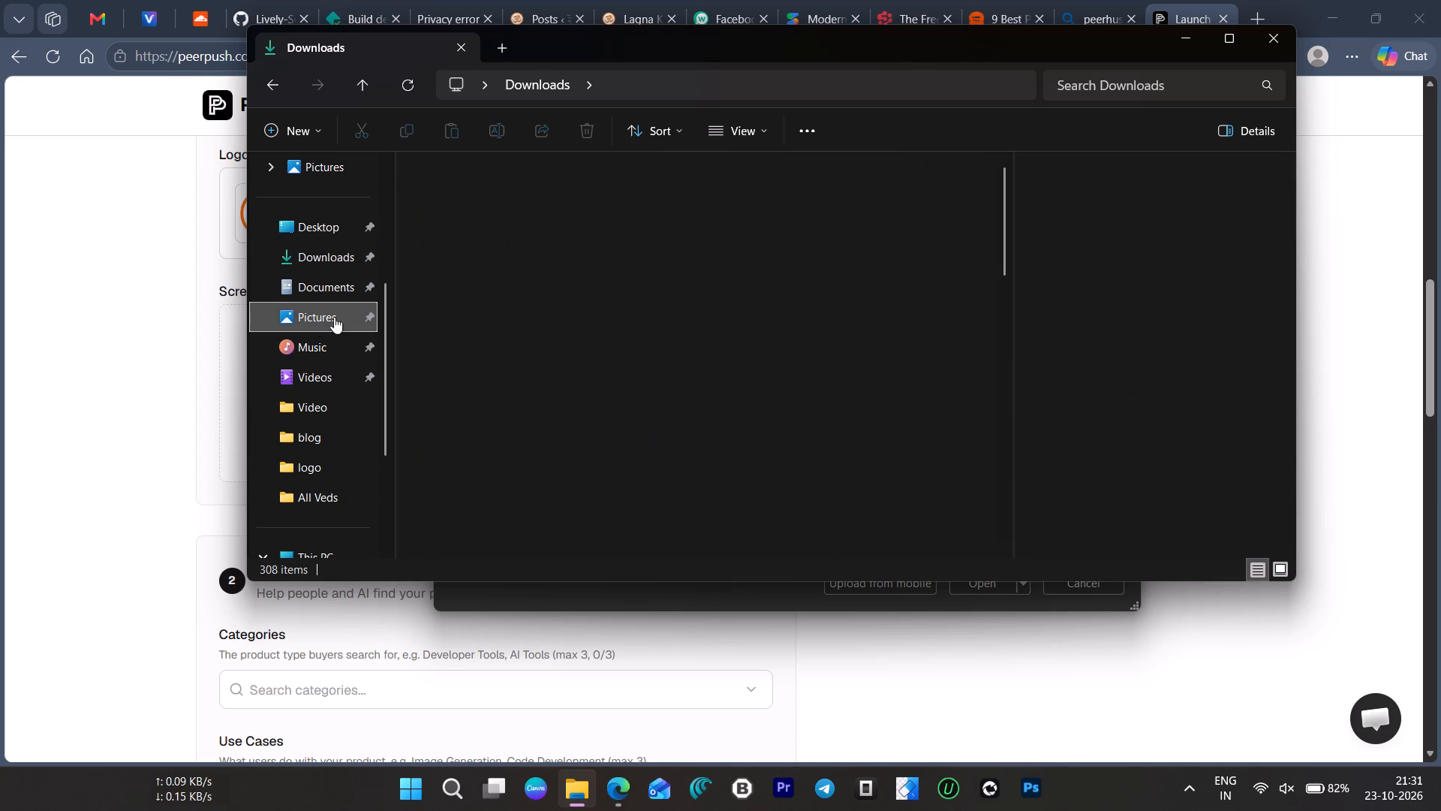
double_click(591, 366)
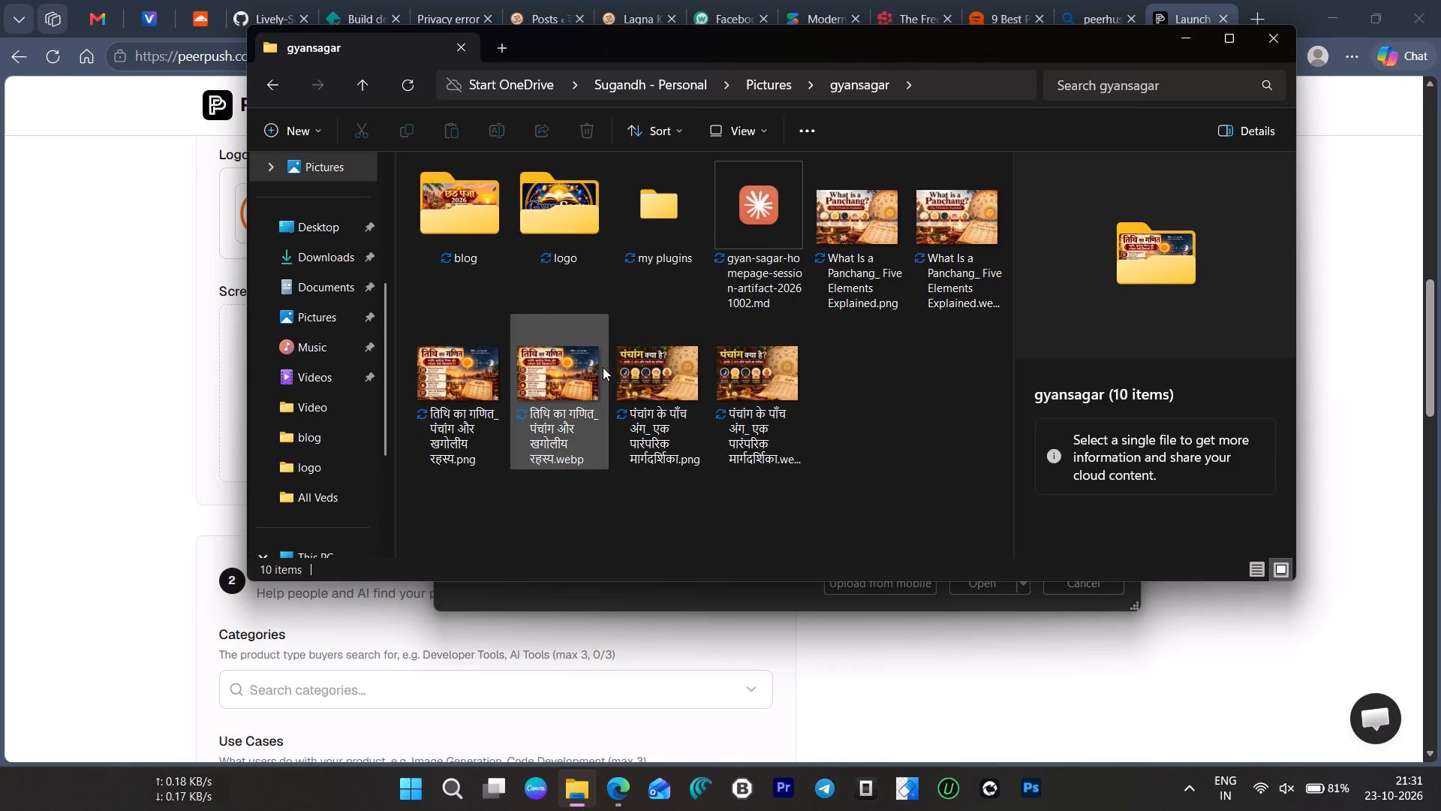
double_click(558, 234)
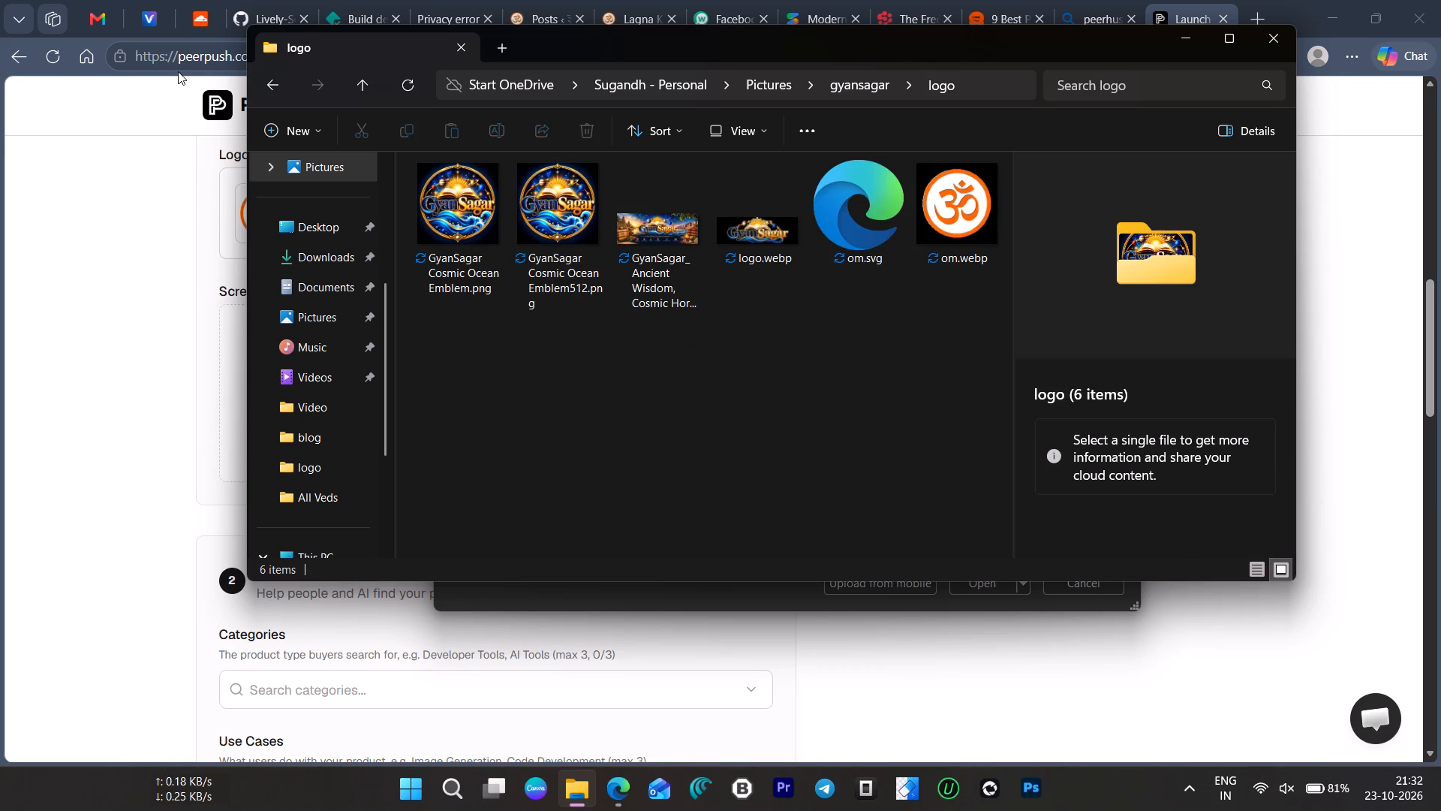
left_click(353, 87)
double_click(507, 245)
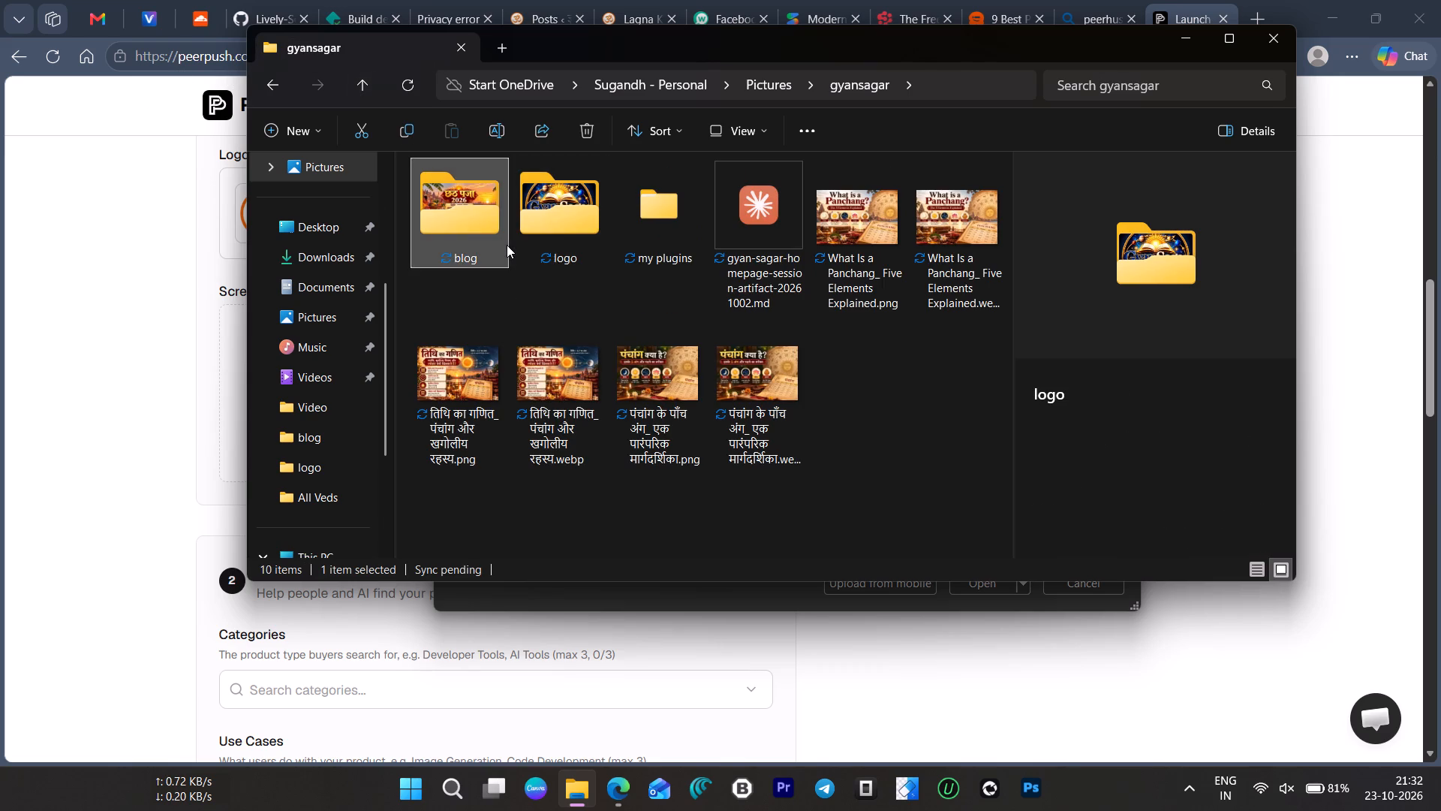
scroll(507, 291, "down", 18)
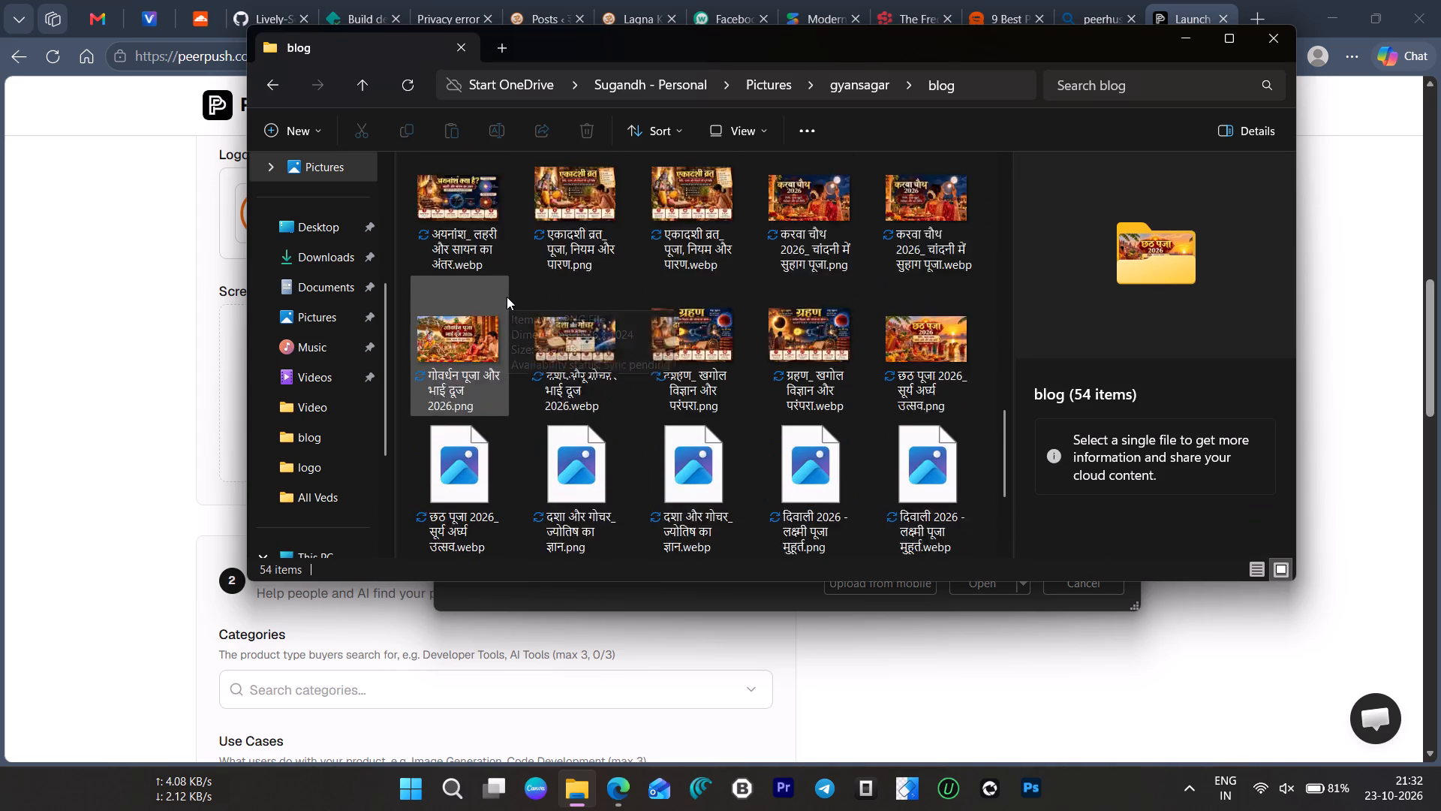
scroll(507, 297, "down", 4)
left_click(357, 80)
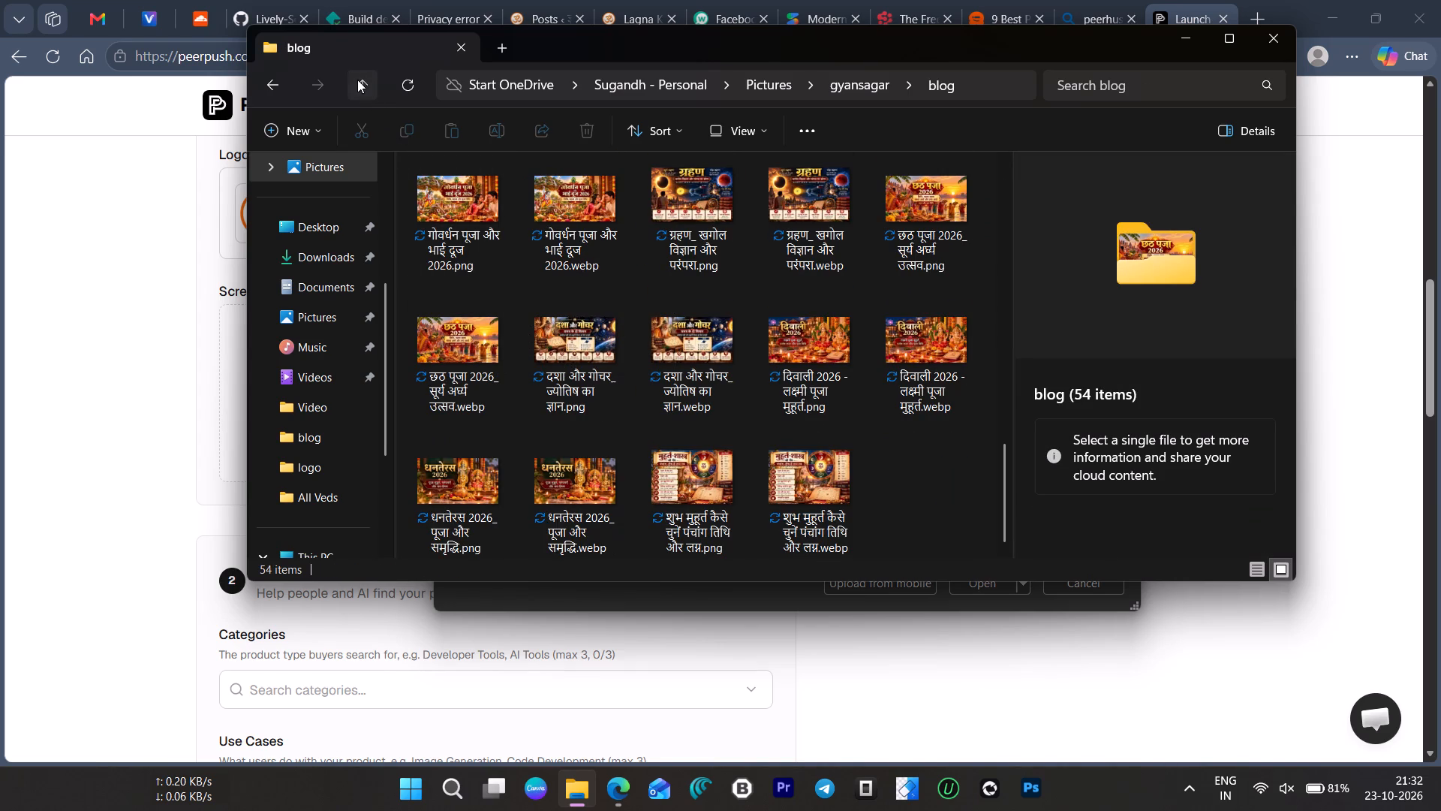
scroll(483, 396, "up", 4)
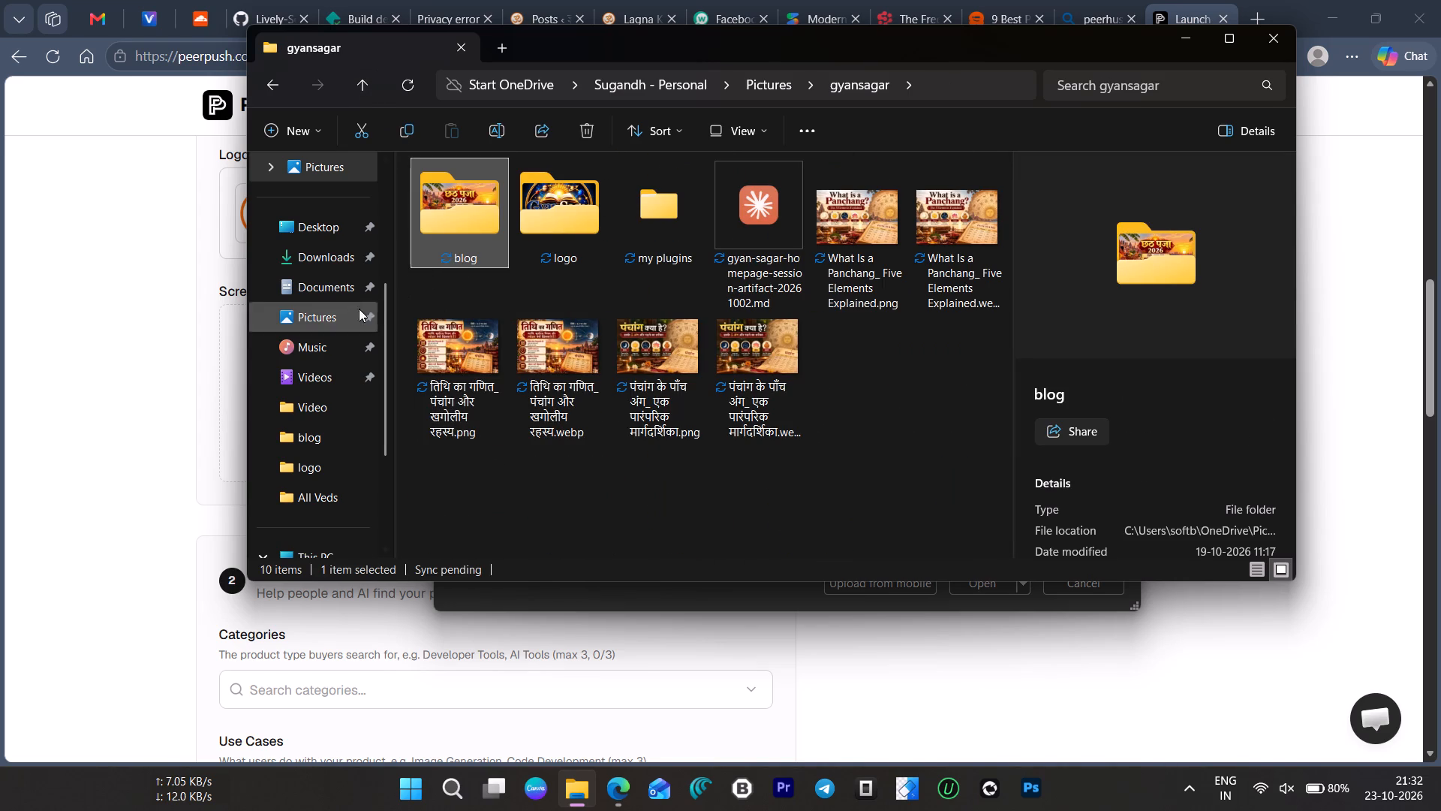
Return to the Downloads folder, toggle the Date modified sort order, and check the newest files for a website screenshot.
left_click(339, 255)
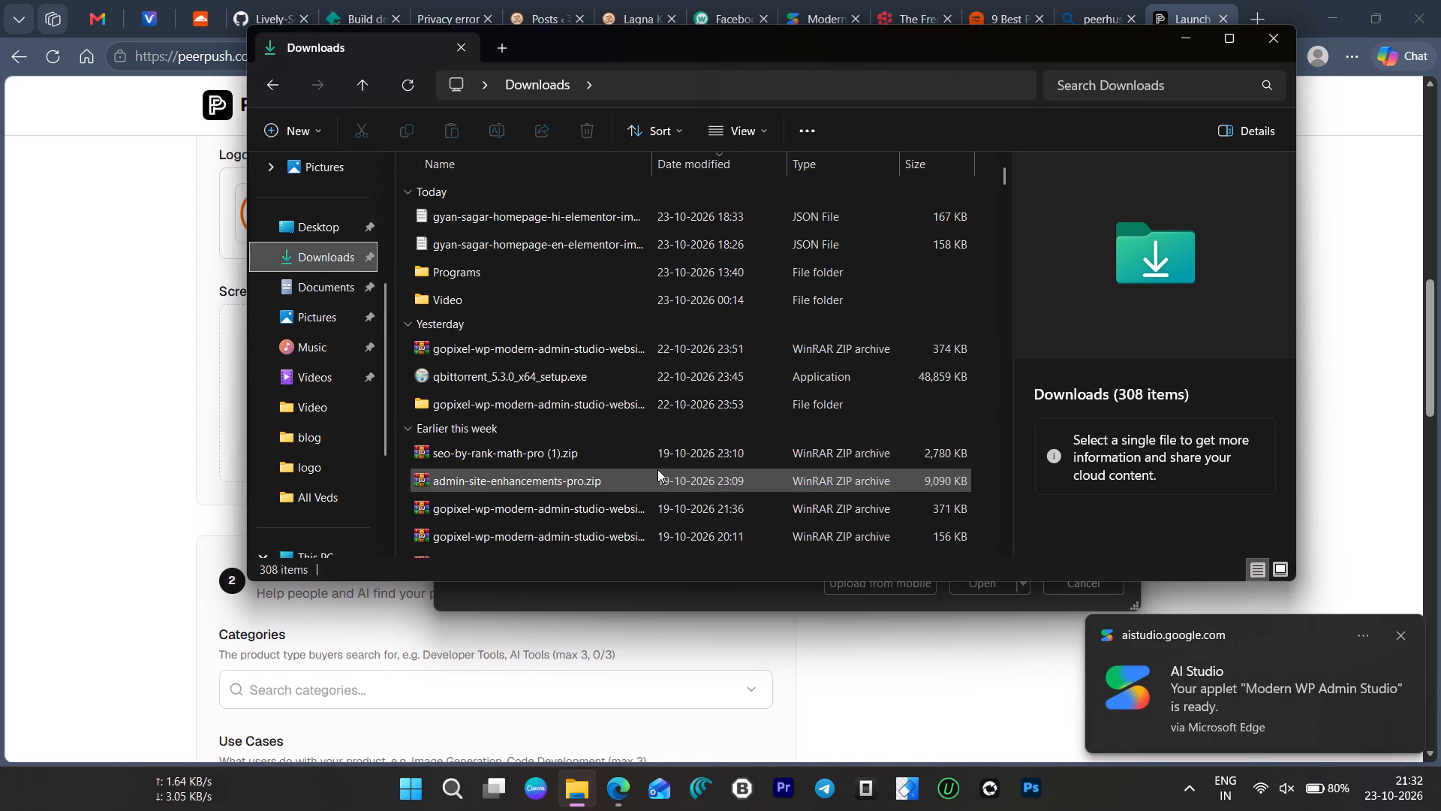
scroll(657, 469, "up", 3)
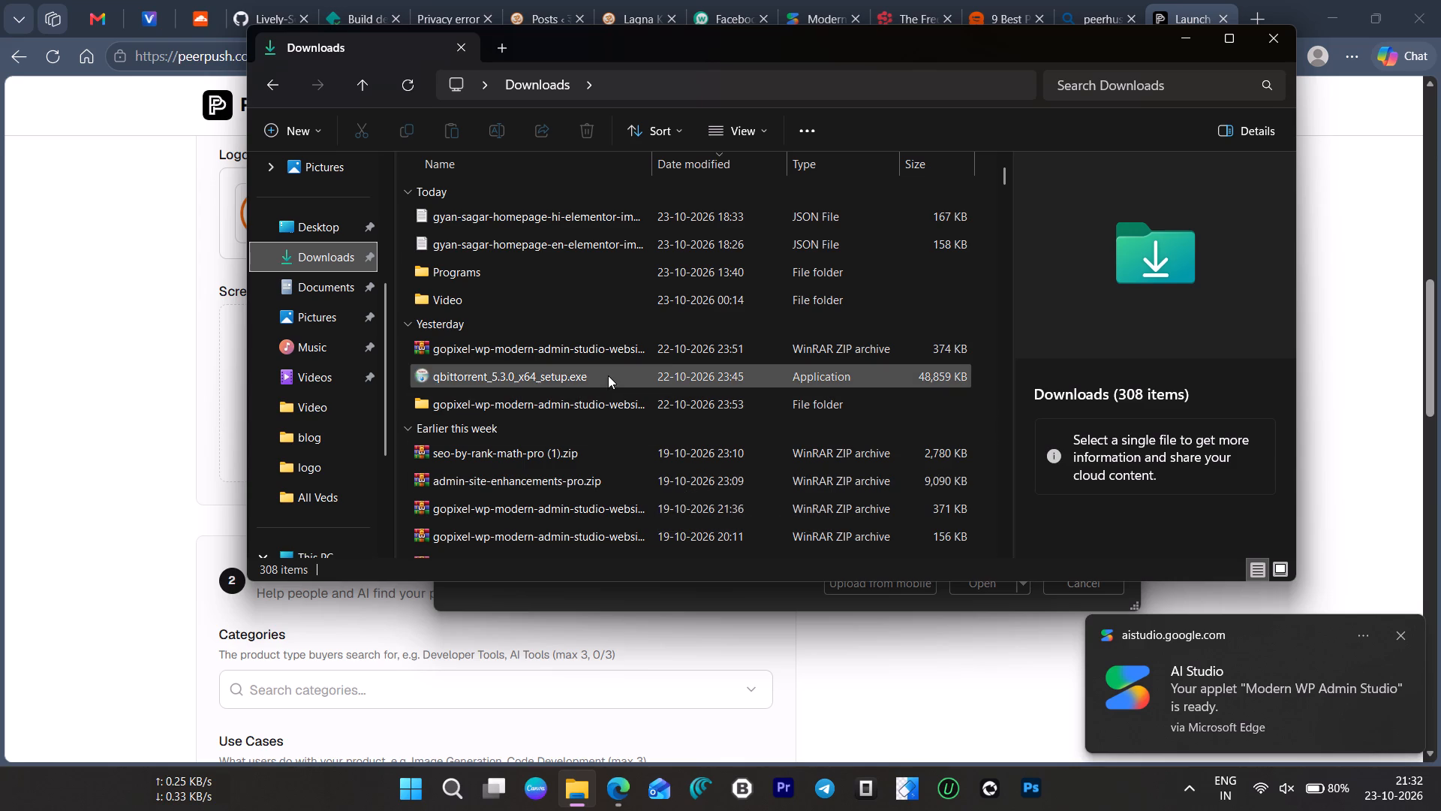
scroll(608, 375, "down", 3)
scroll(608, 375, "up", 4)
scroll(608, 375, "down", 1)
scroll(608, 375, "up", 4)
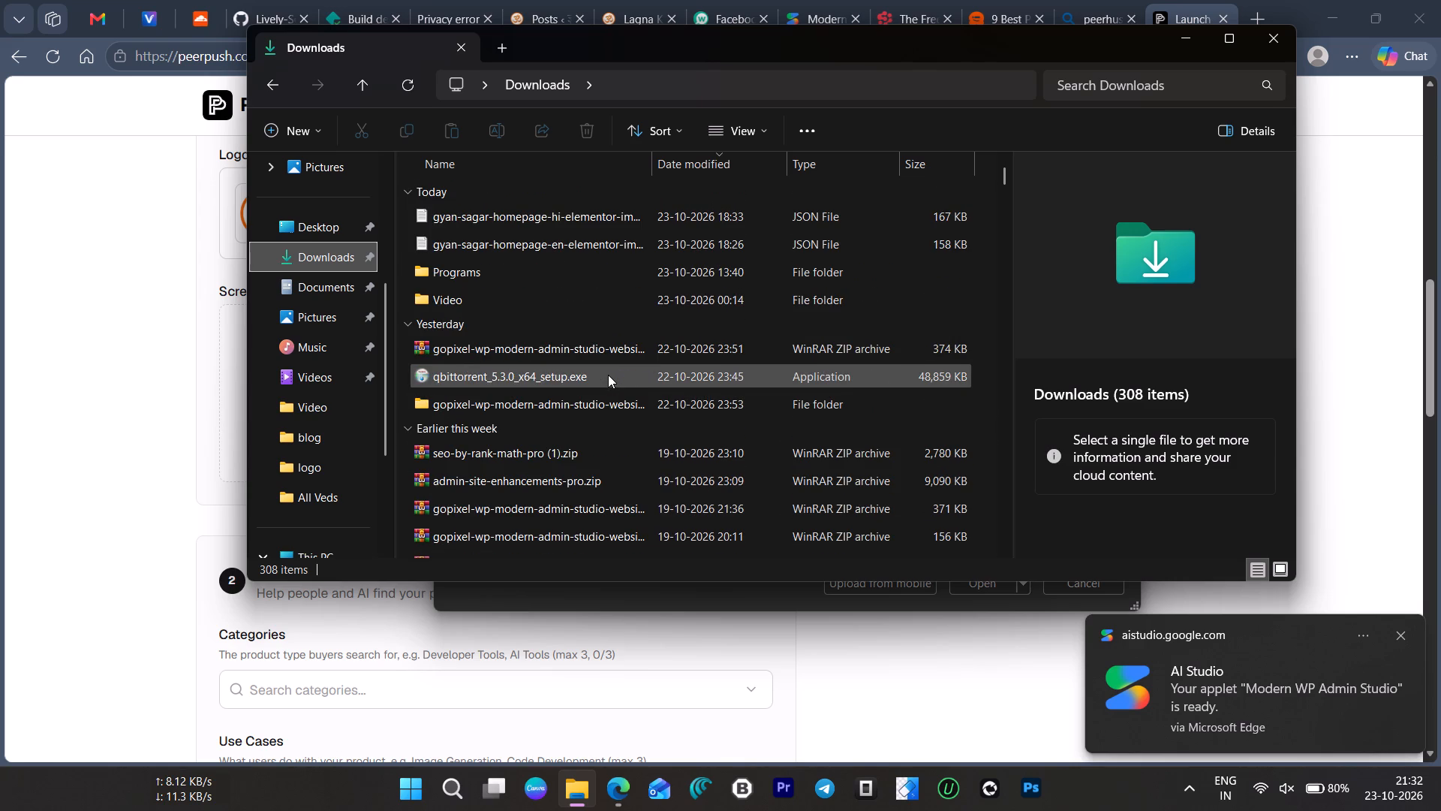
left_click(706, 167)
left_click(706, 168)
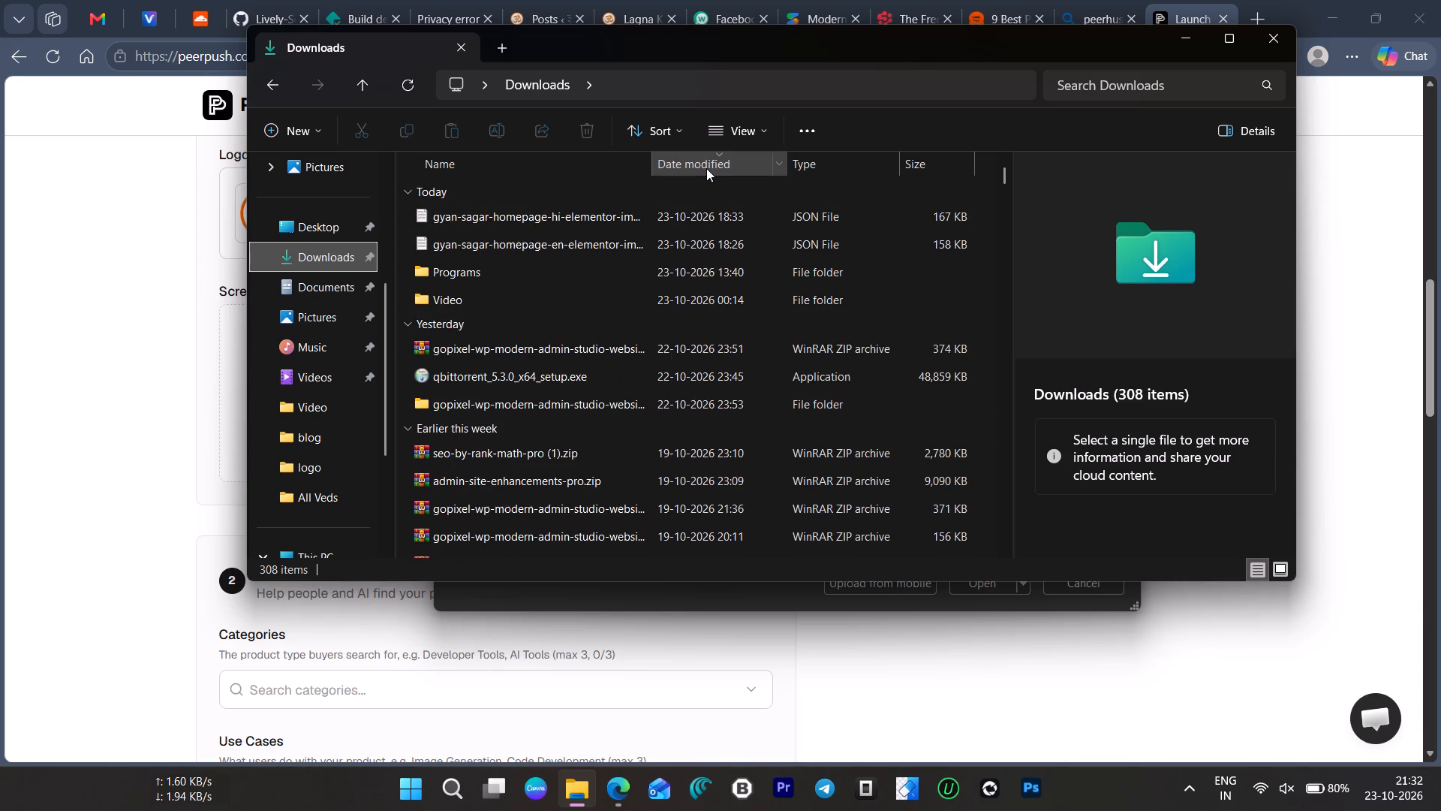
scroll(576, 329, "up", 3)
scroll(576, 330, "down", 1)
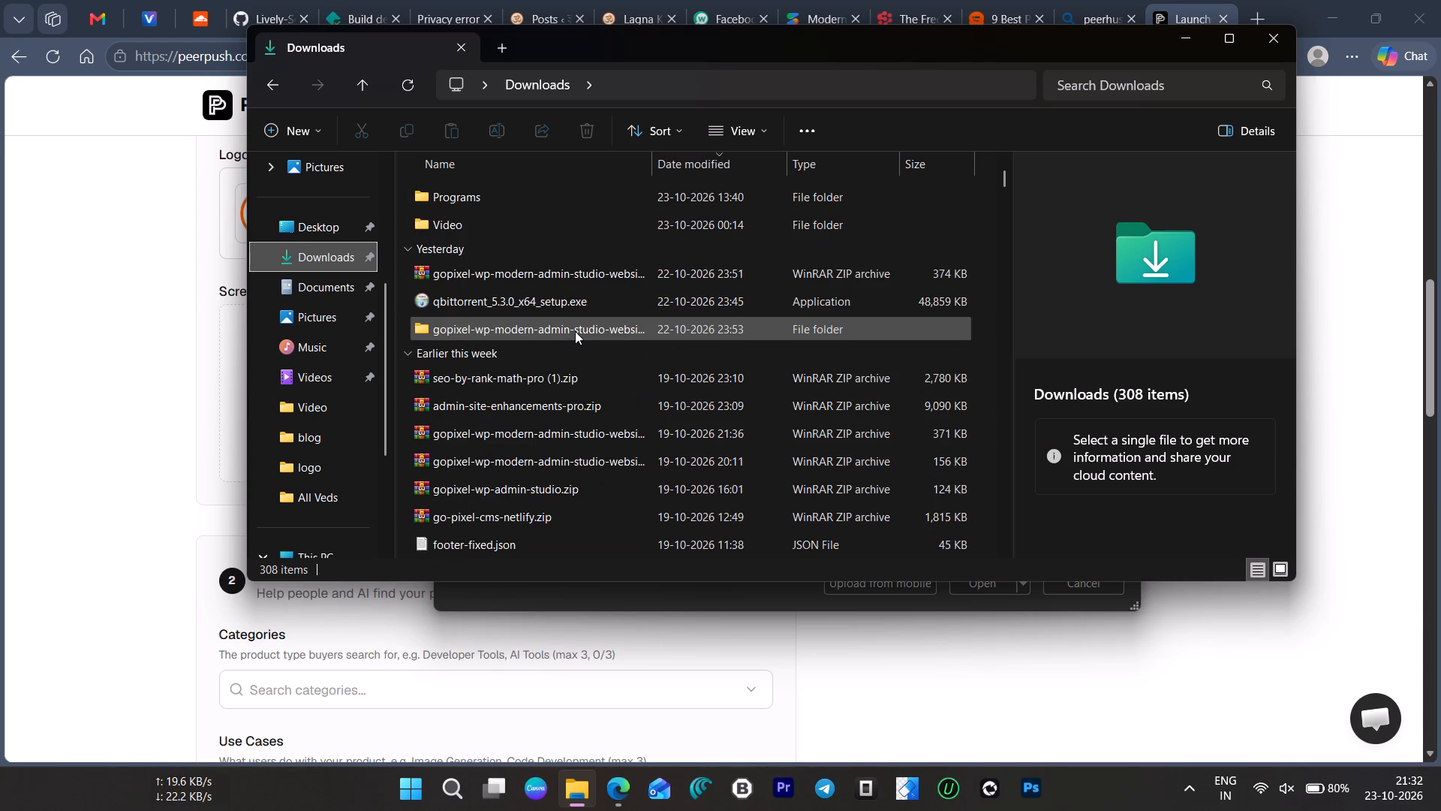
scroll(575, 331, "down", 1)
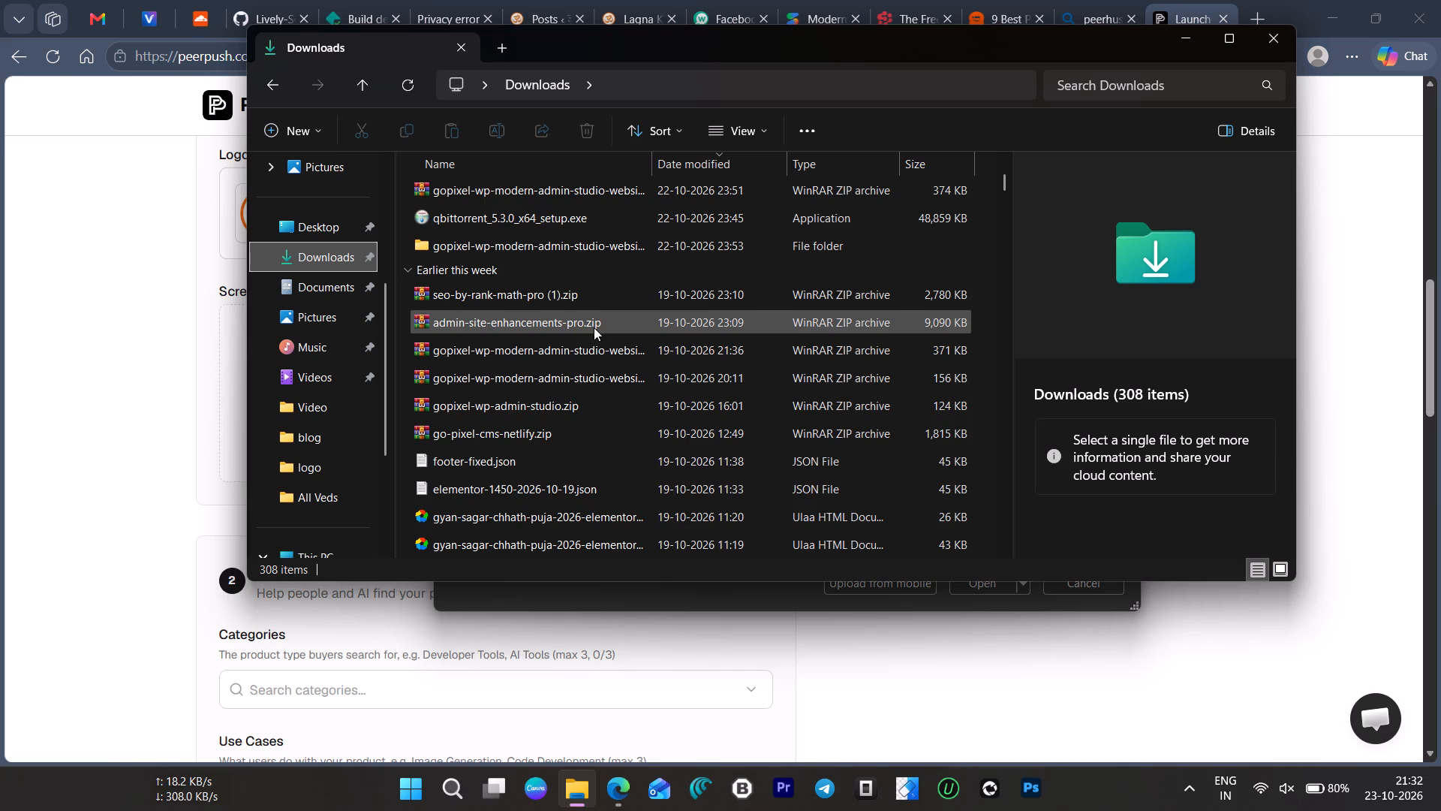
Minimize File Explorer, cancel the open screenshot file picker, and minimize the PeerPush browser window.
left_click(1182, 41)
left_click(1323, 0)
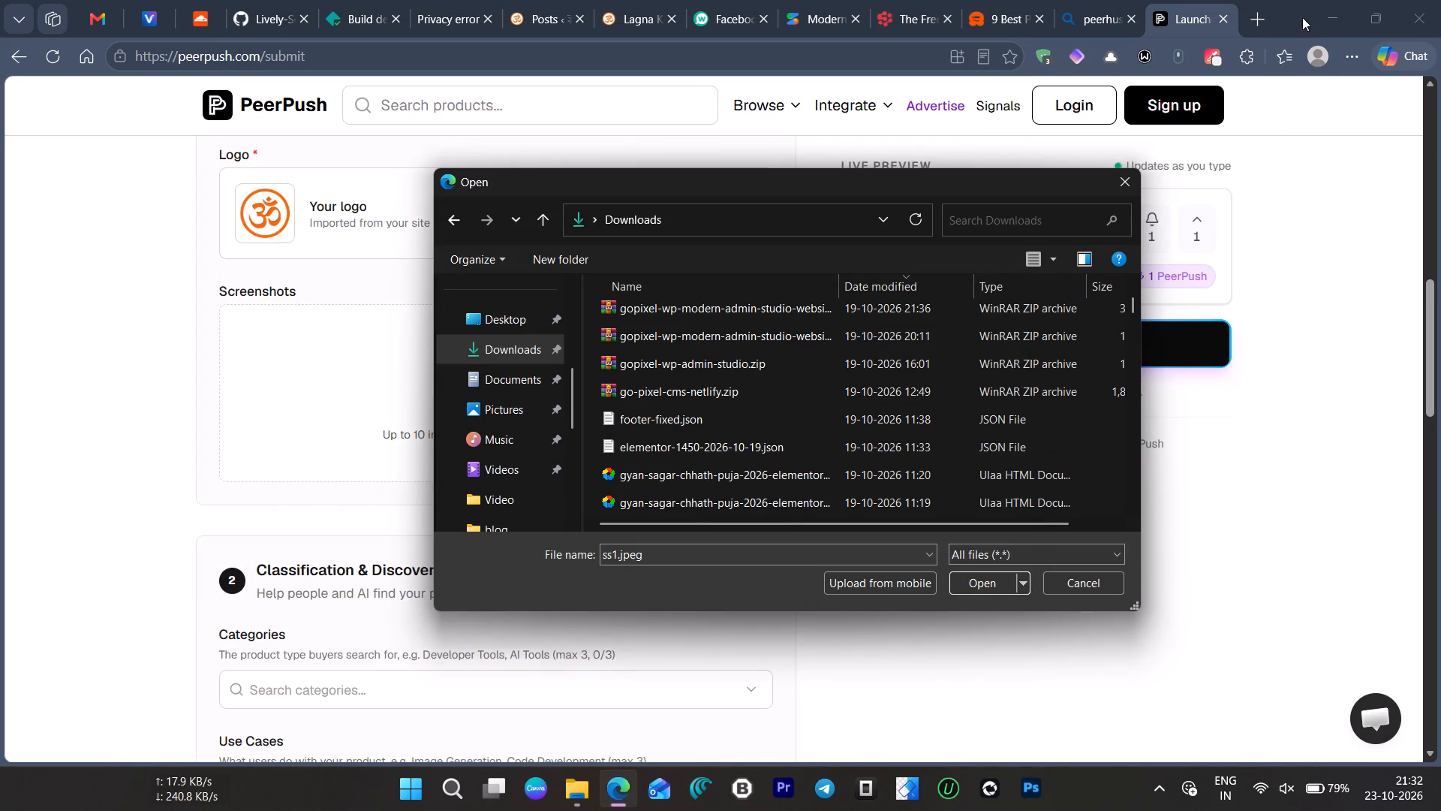
left_click(1068, 585)
left_click(1336, 3)
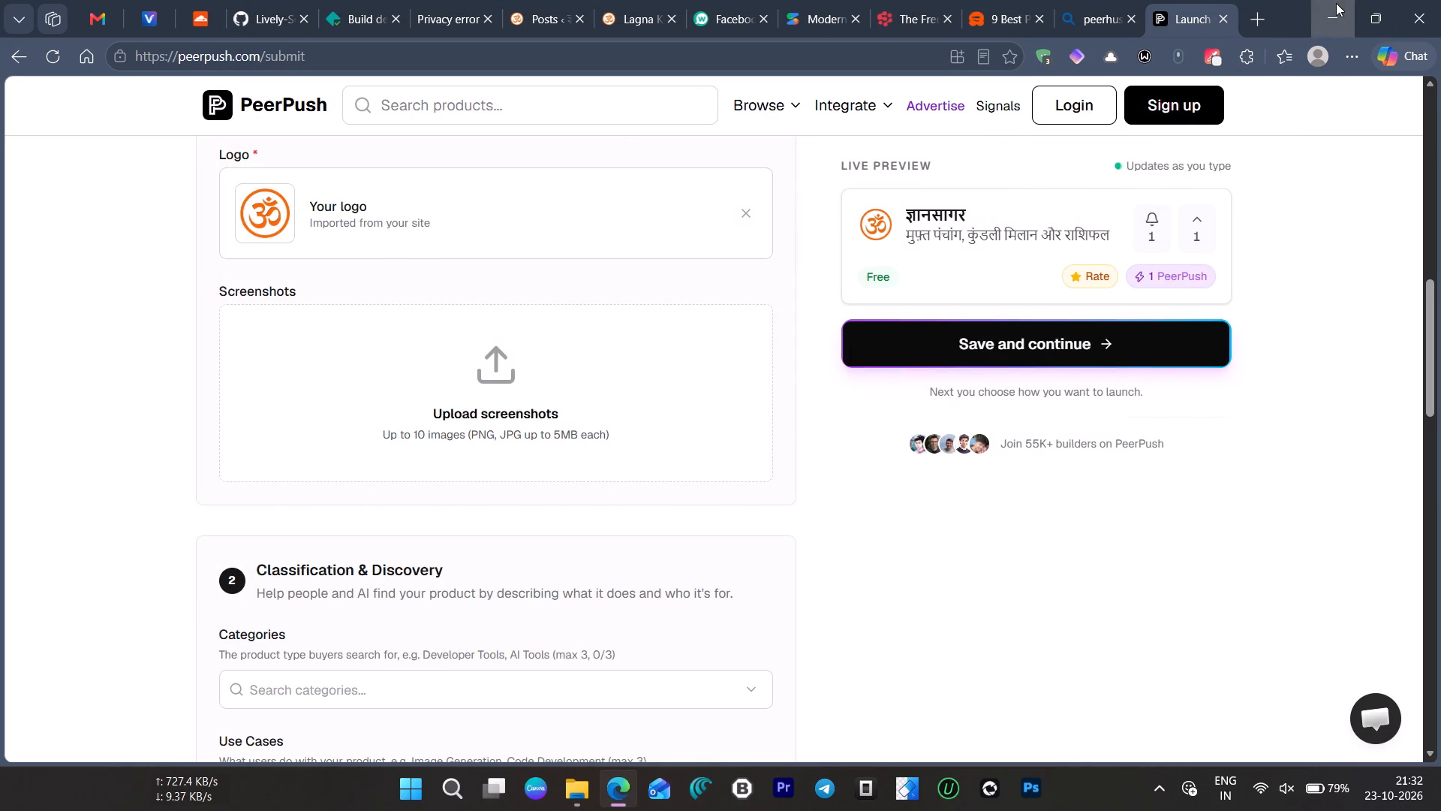
double_click(182, 487)
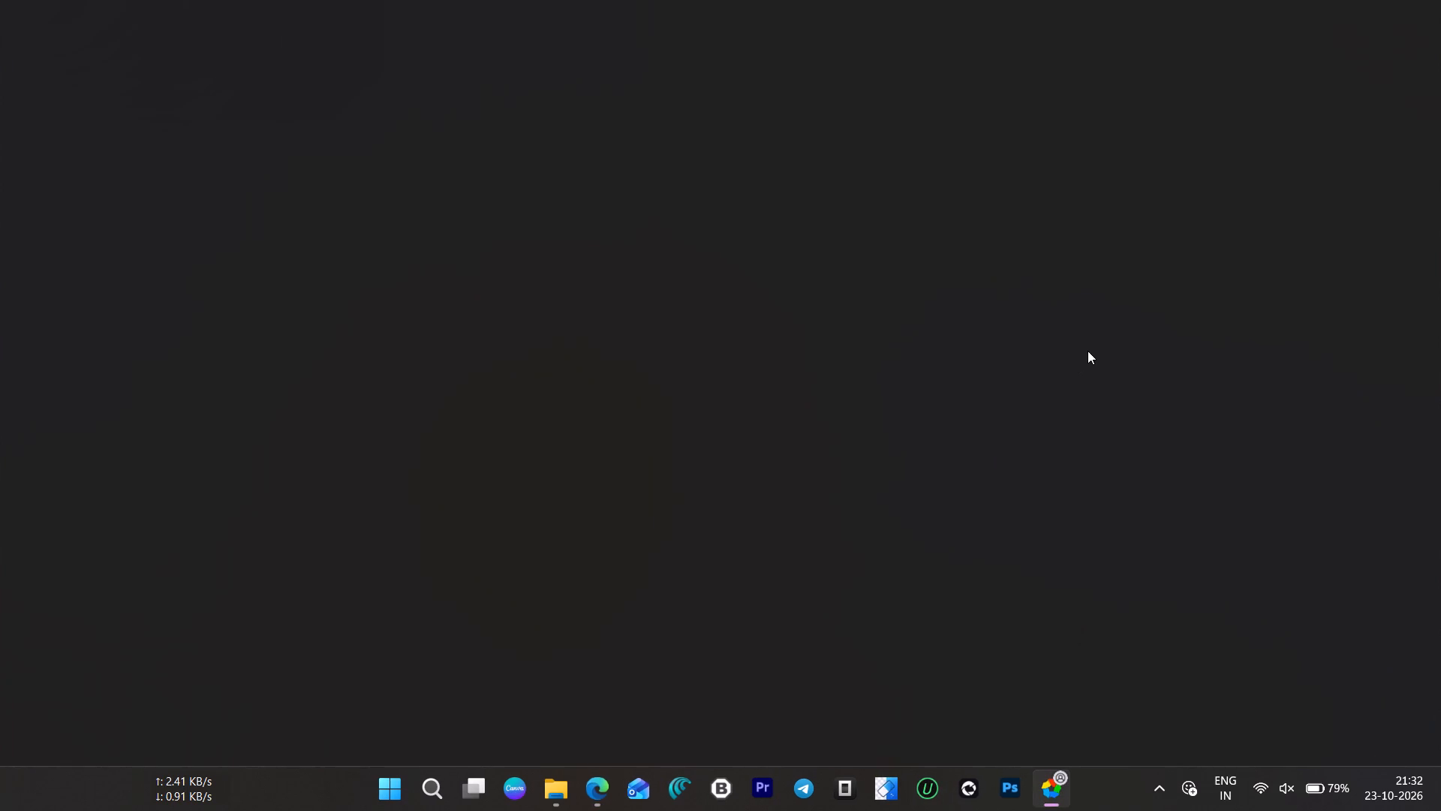
left_click(1163, 0)
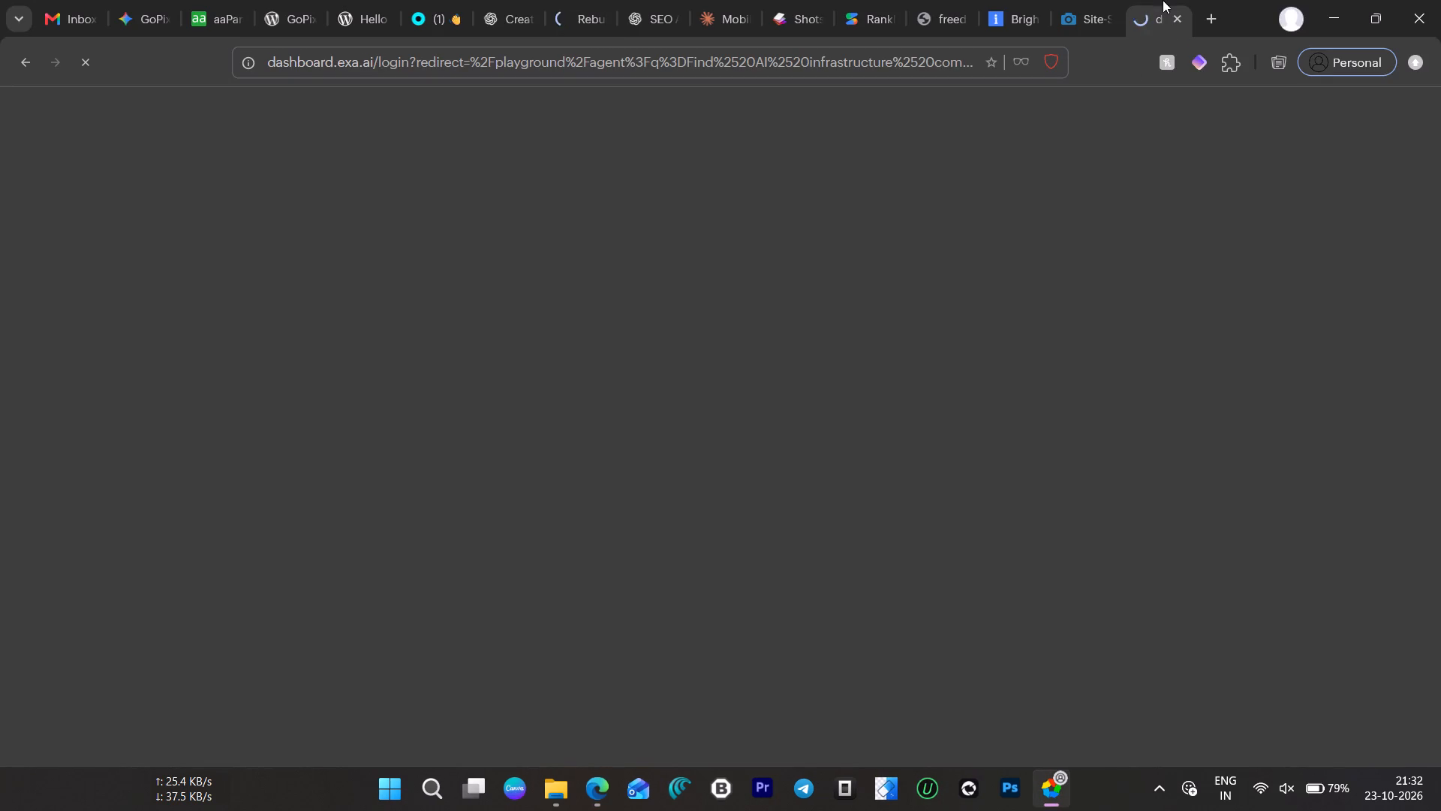
left_click(1085, 0)
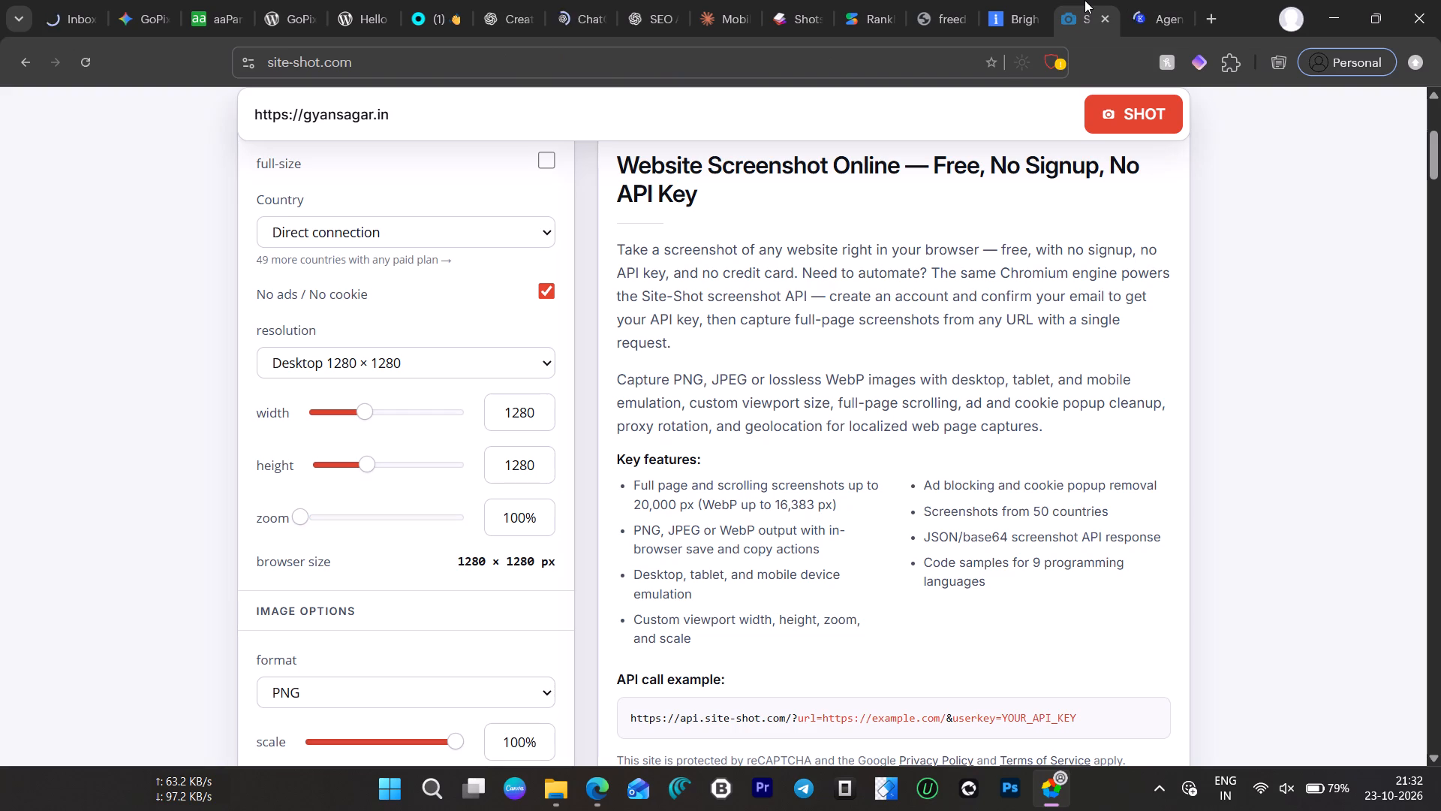
scroll(827, 466, "up", 4)
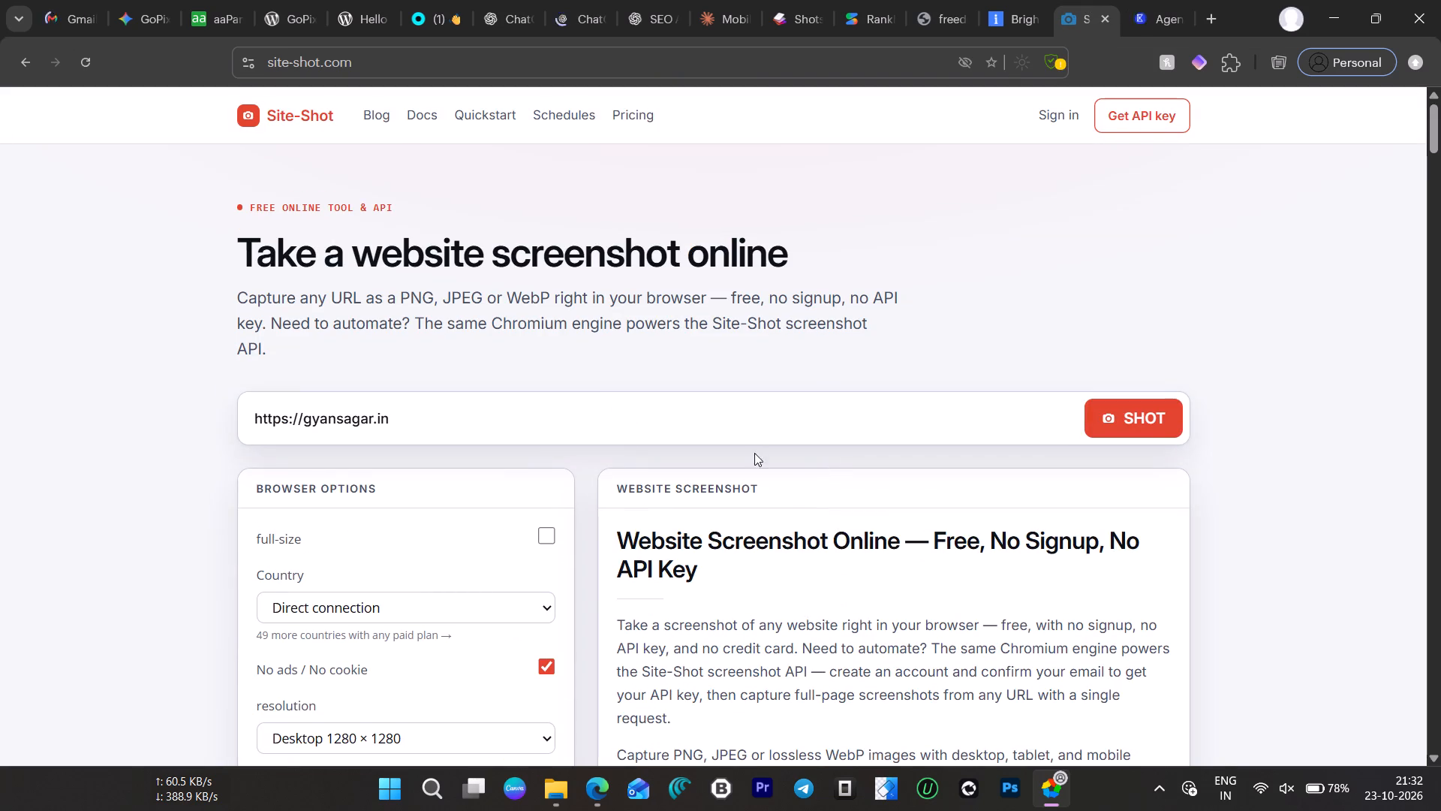
left_click(1143, 420)
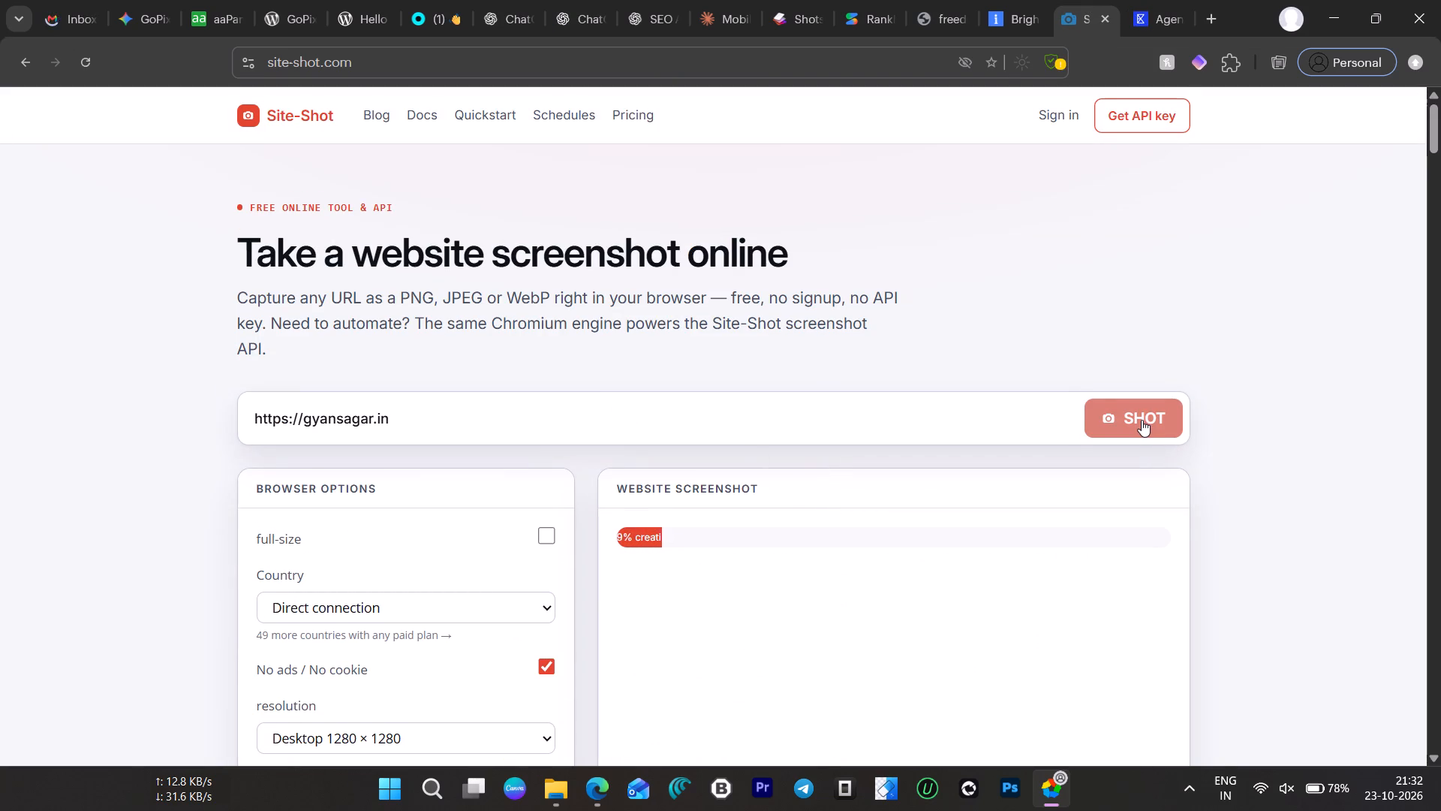
Download the captured gyansagar.in screenshot from Site-Shot as a PNG.
scroll(1142, 420, "down", 3)
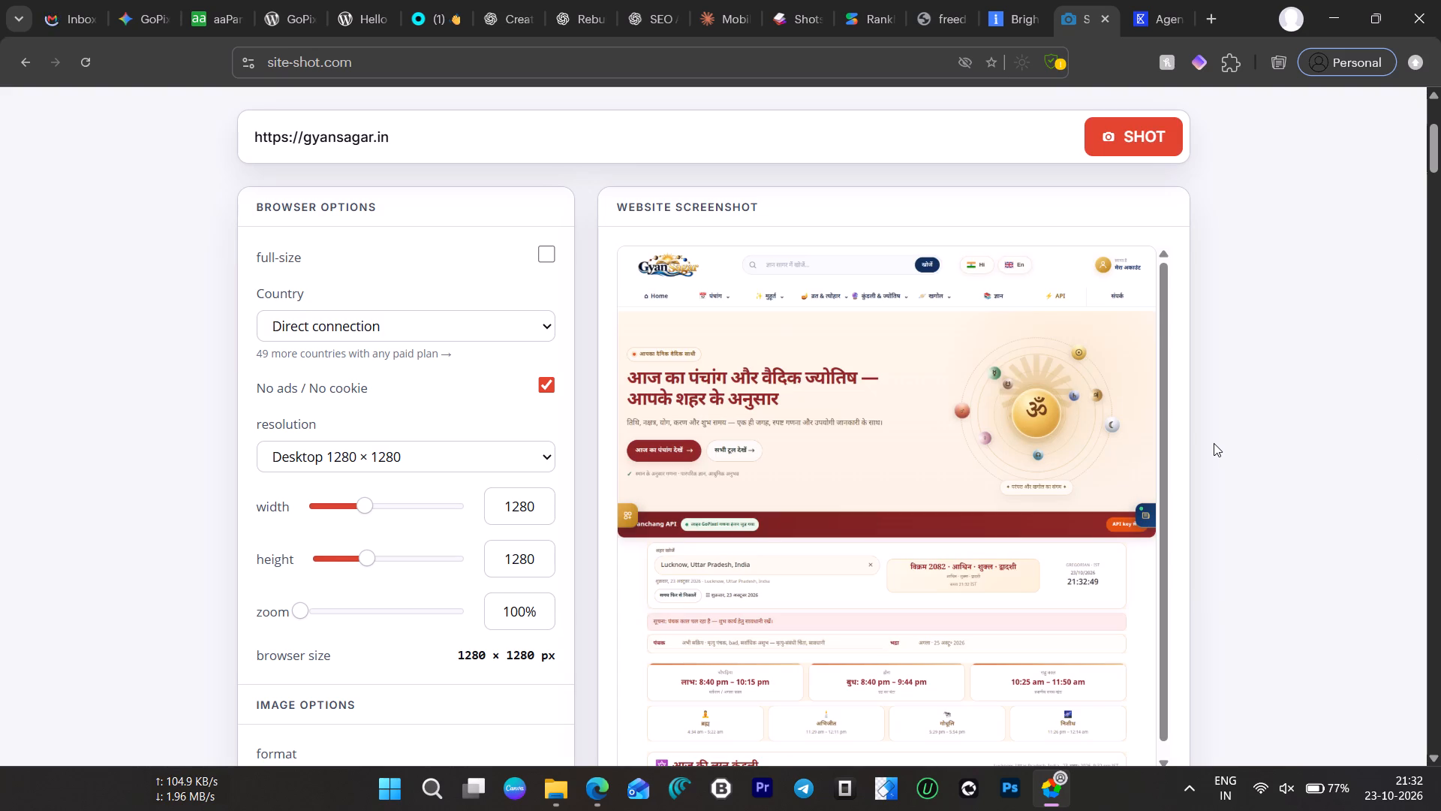
scroll(952, 446, "down", 6)
scroll(1322, 523, "down", 4)
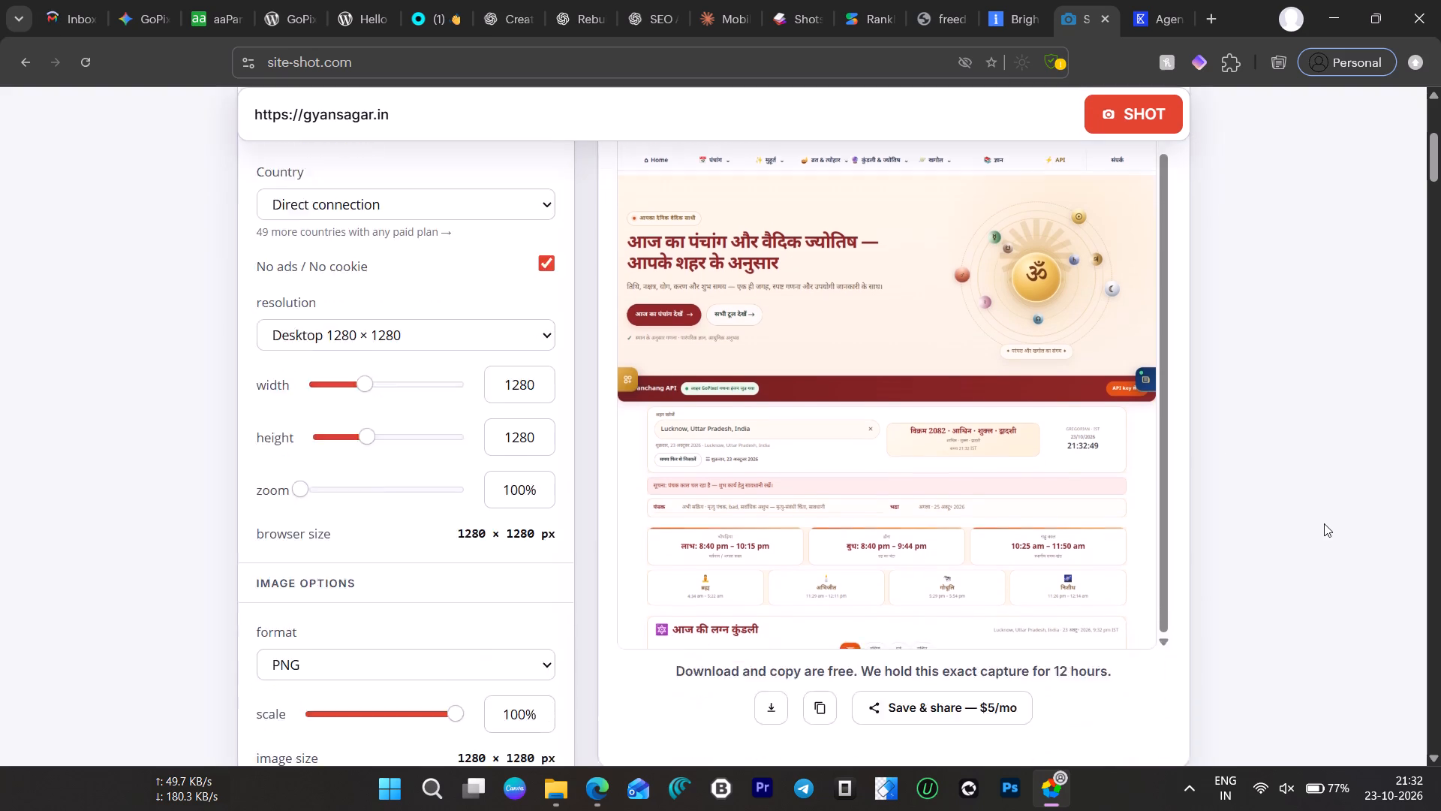
left_click(768, 457)
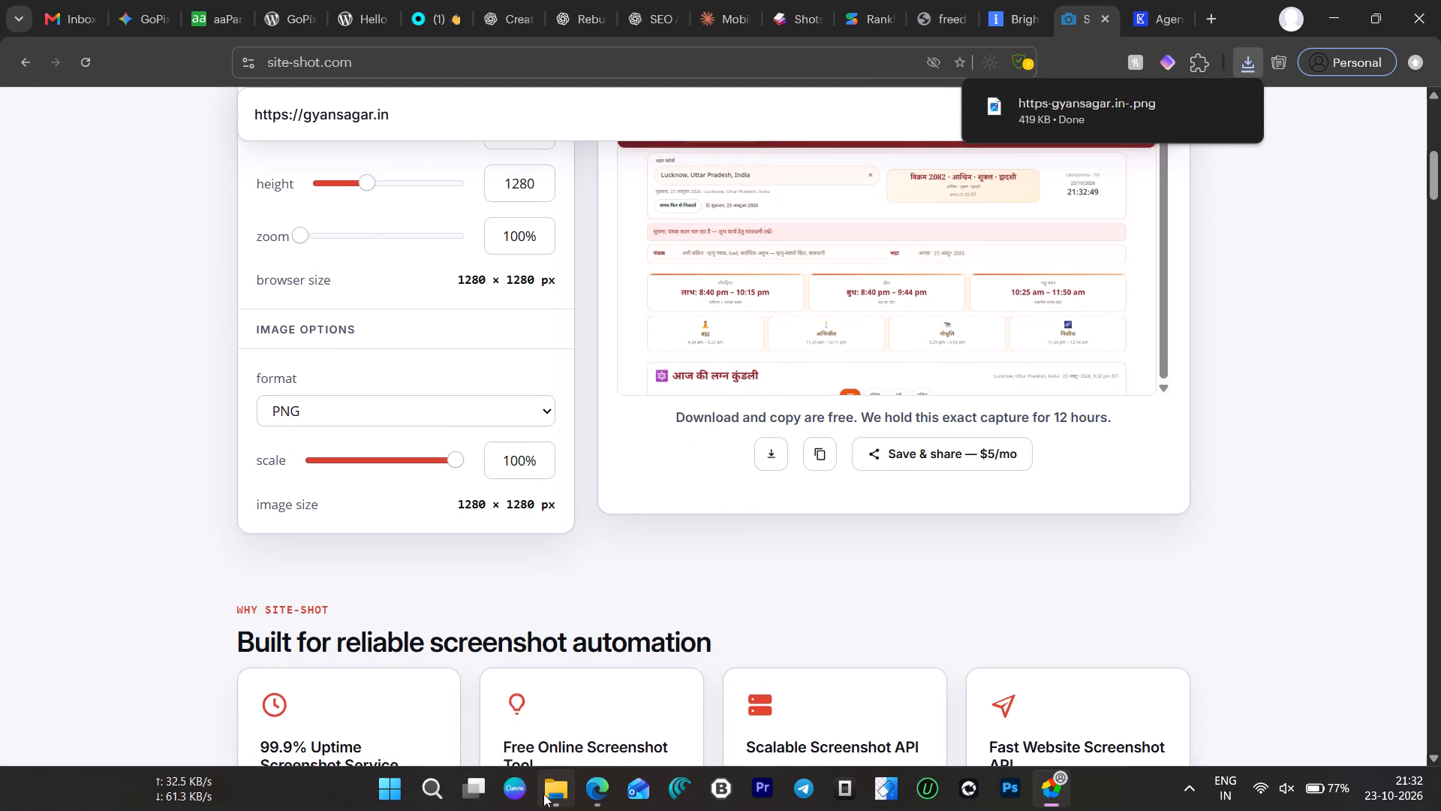
Switch to Microsoft Edge and upload https-gyansagar.in-.png from Downloads to the listing's Screenshots section.
left_click(596, 793)
left_click(485, 391)
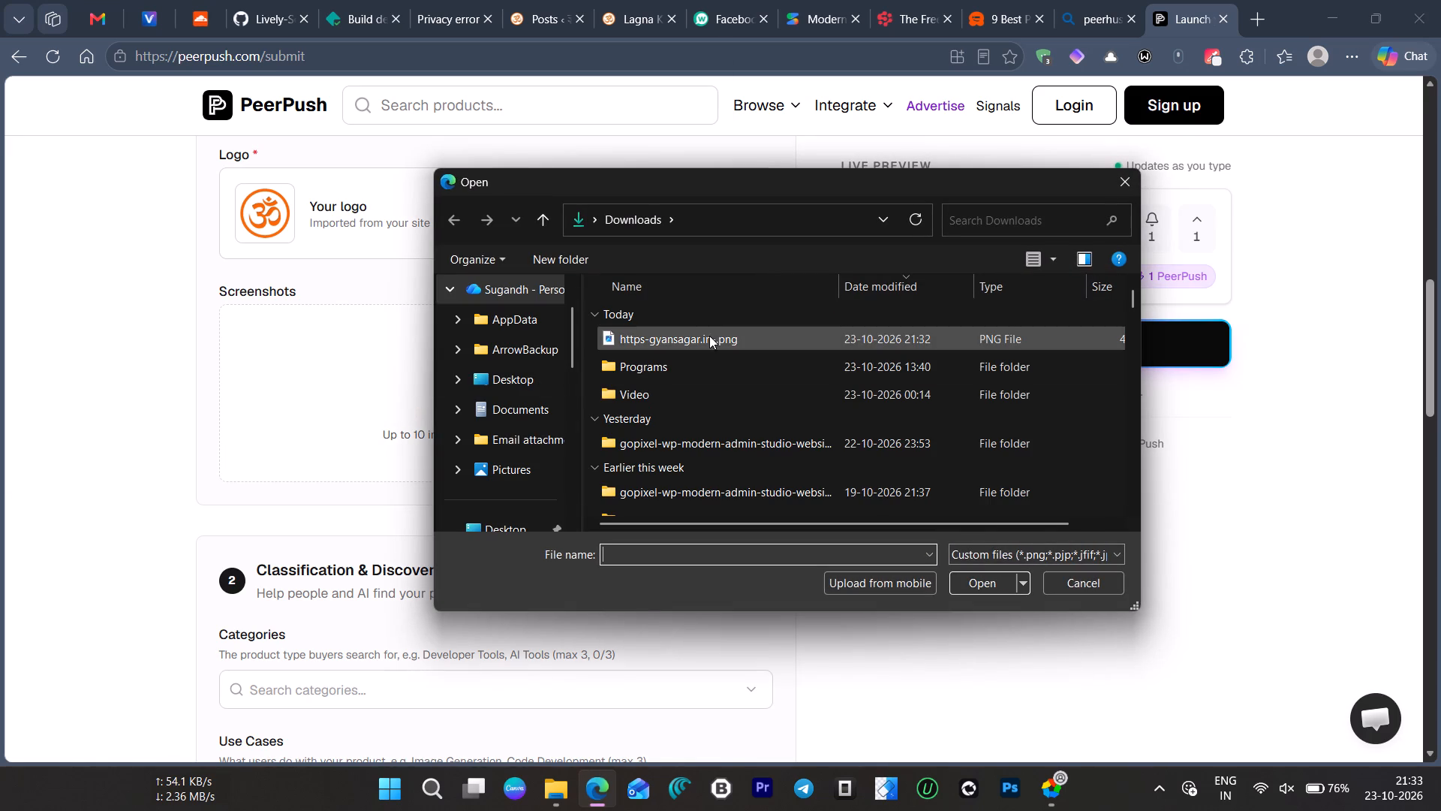
double_click(709, 336)
Search the listing's categories for "spi" and add Religion & Spirituality.
scroll(486, 530, "down", 3)
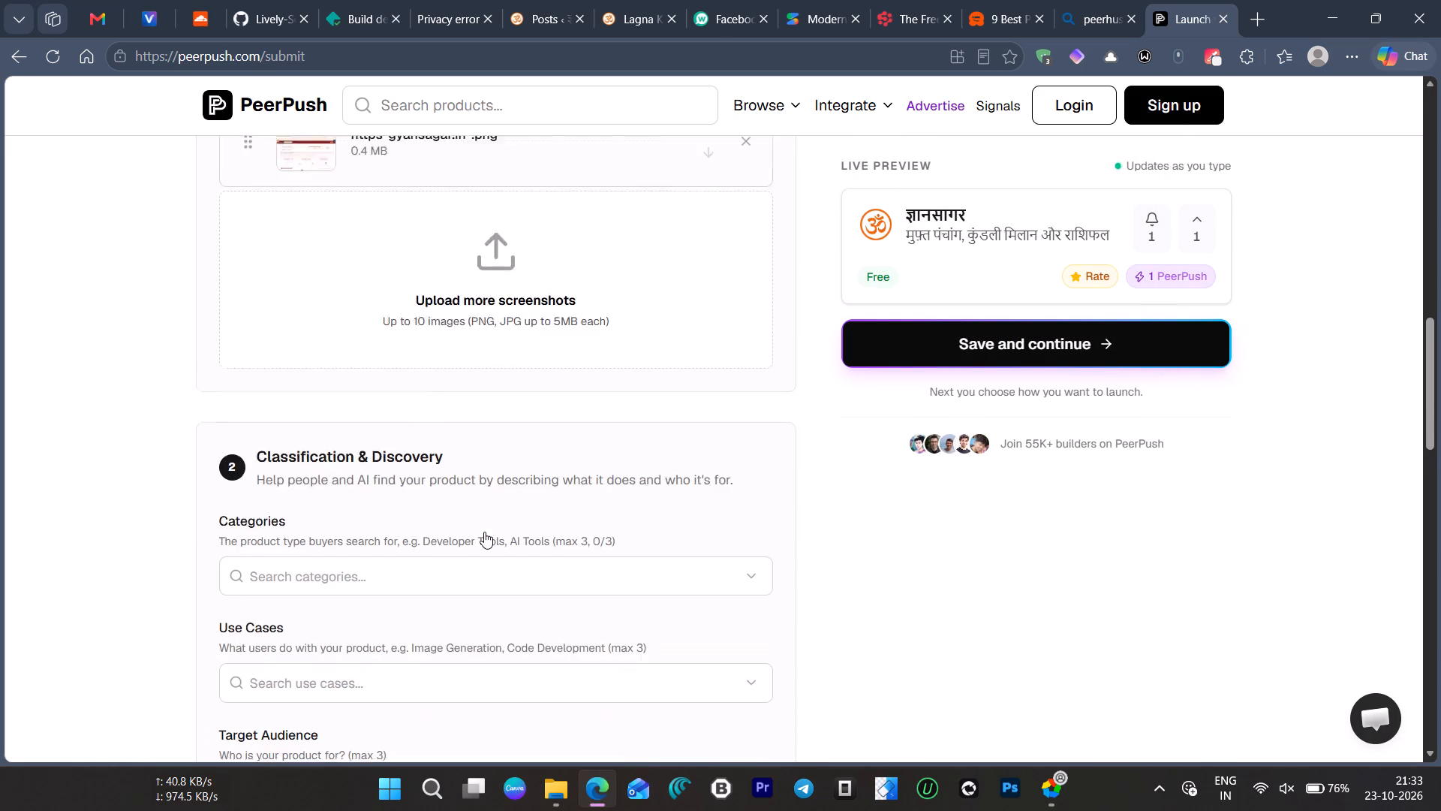
scroll(484, 532, "down", 1)
left_click(495, 433)
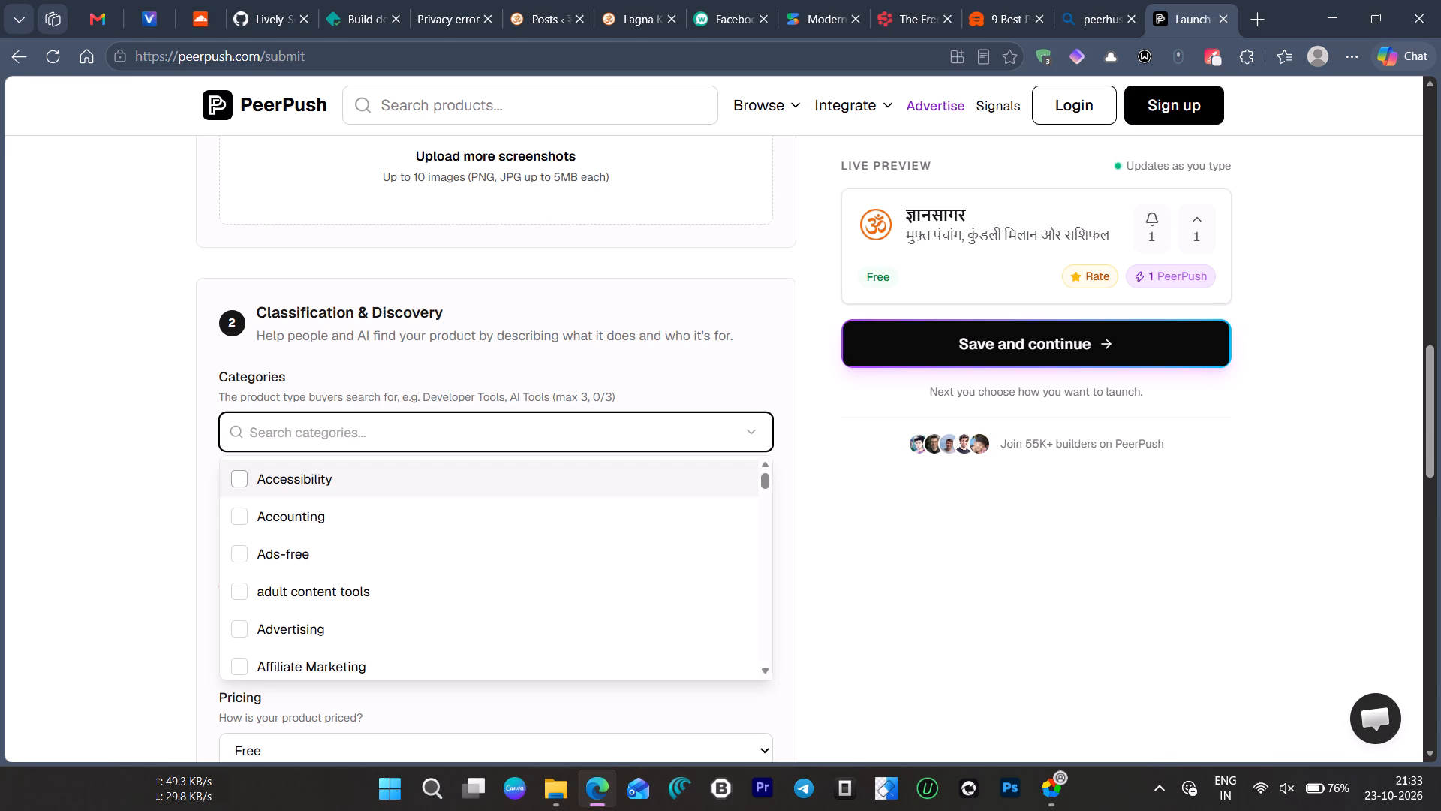
type("spi")
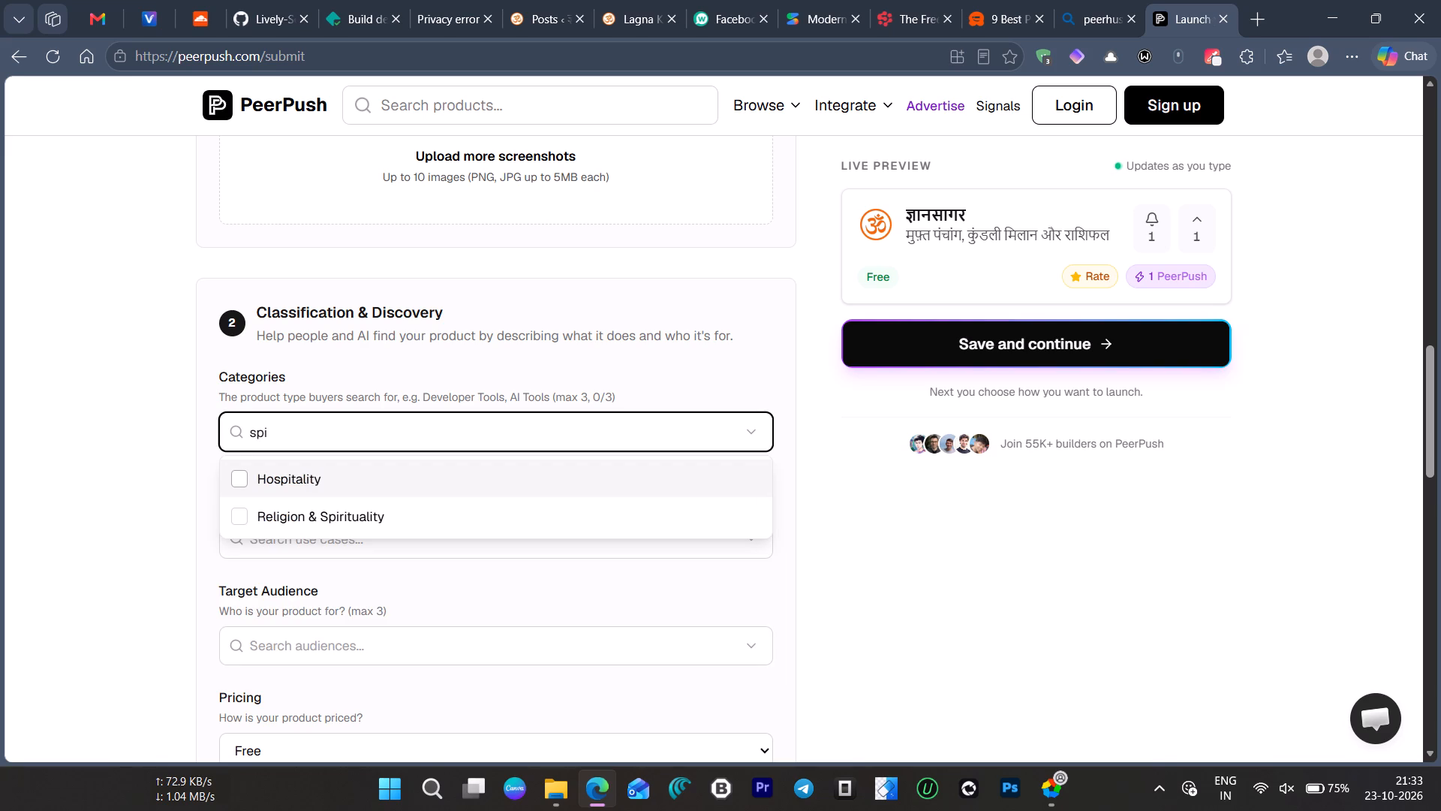
left_click(351, 523)
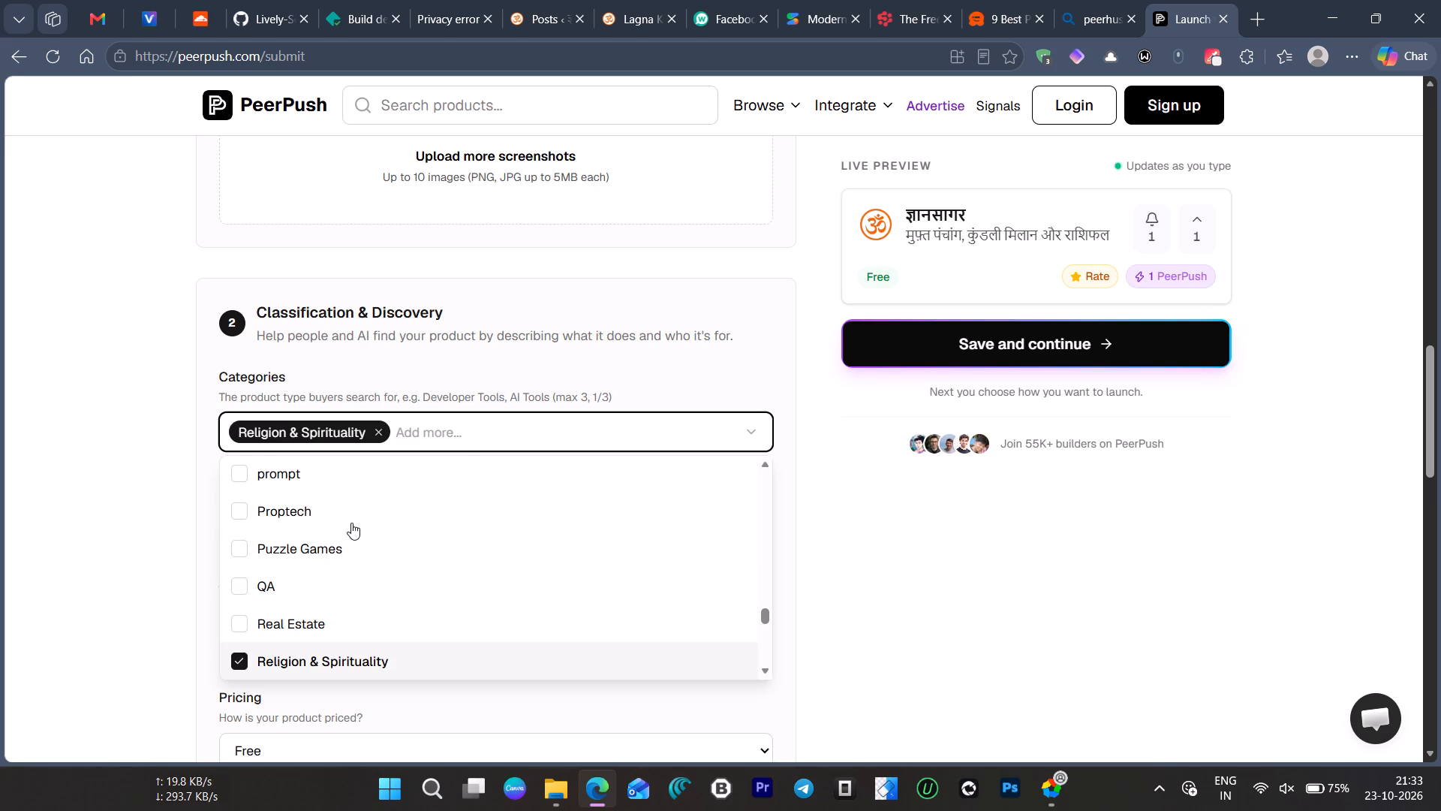
left_click(103, 586)
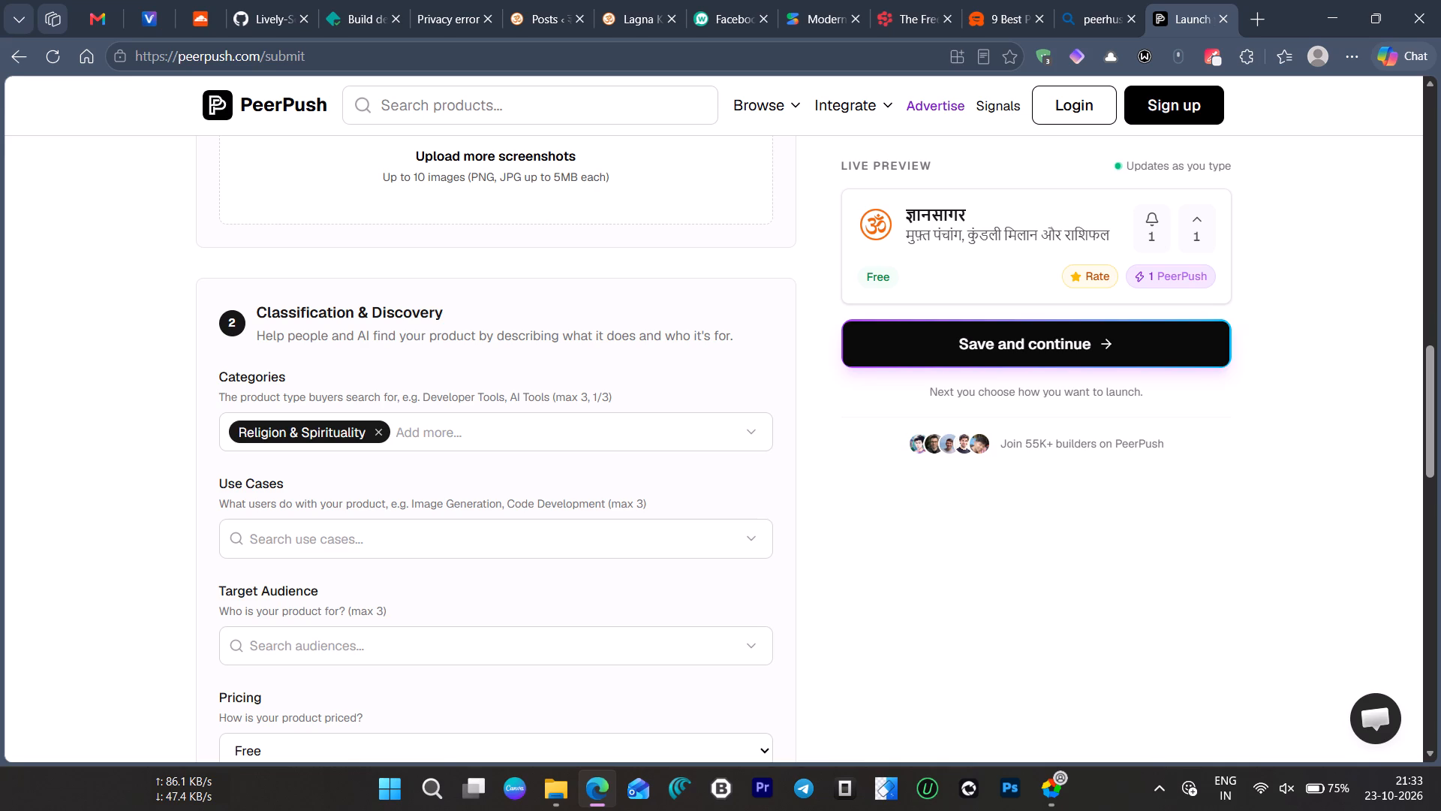
Search the categories for "pro" and add Productivity • Personal Development • Health & Wellness.
left_click(433, 430)
type("pro")
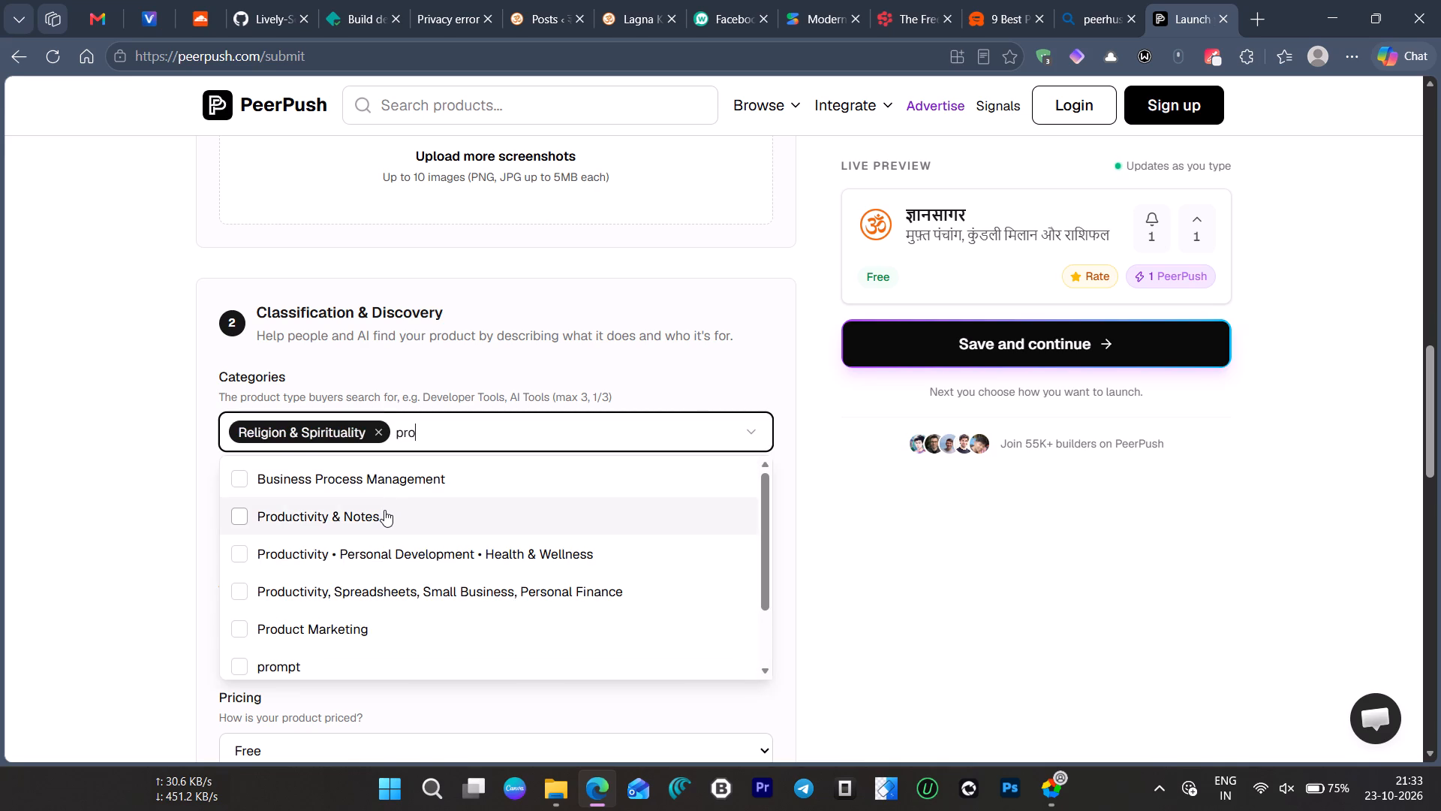
left_click(393, 550)
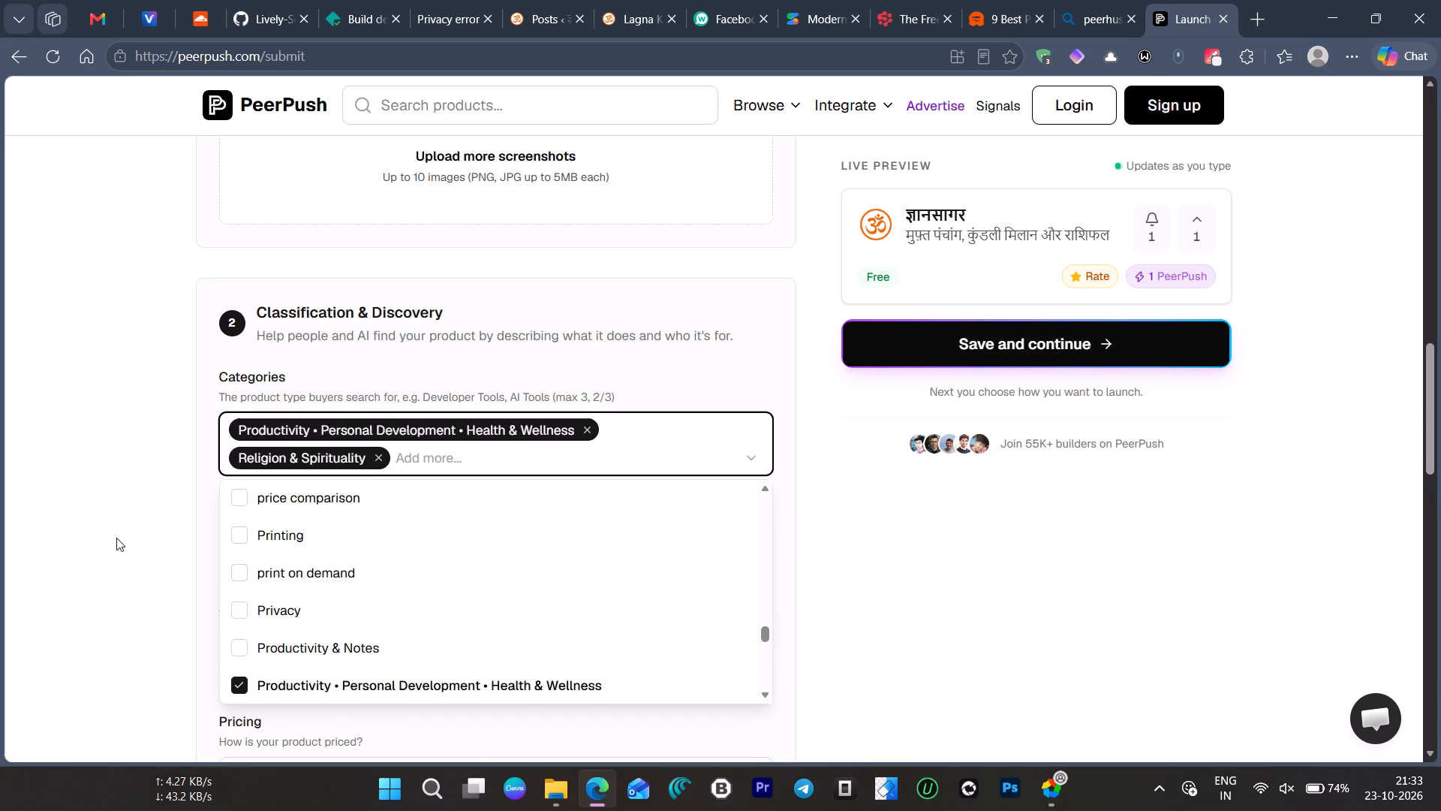
scroll(116, 537, "down", 2)
left_click(115, 538)
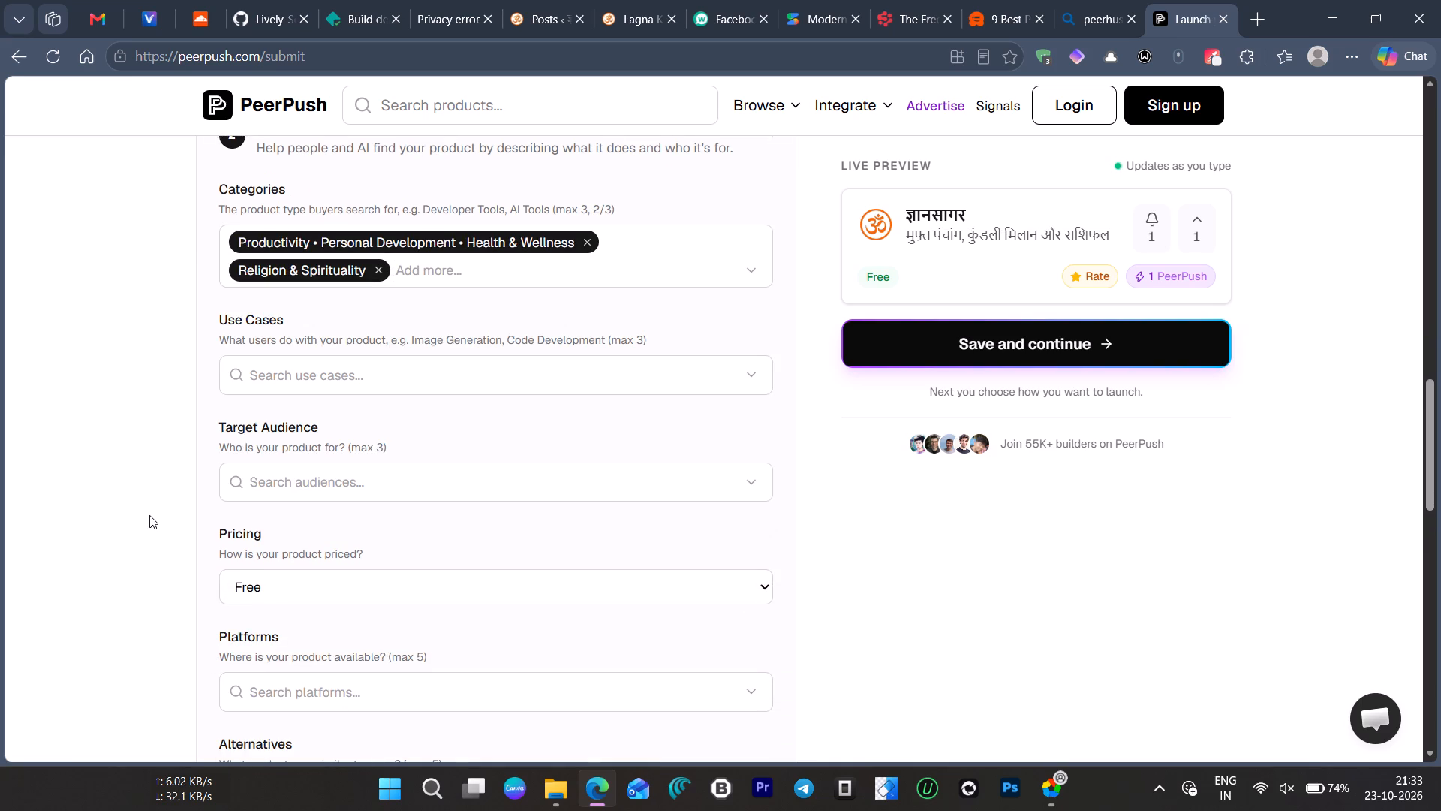
Search the listing's use cases for "perso" and "life", and add life skills.
left_click(378, 373)
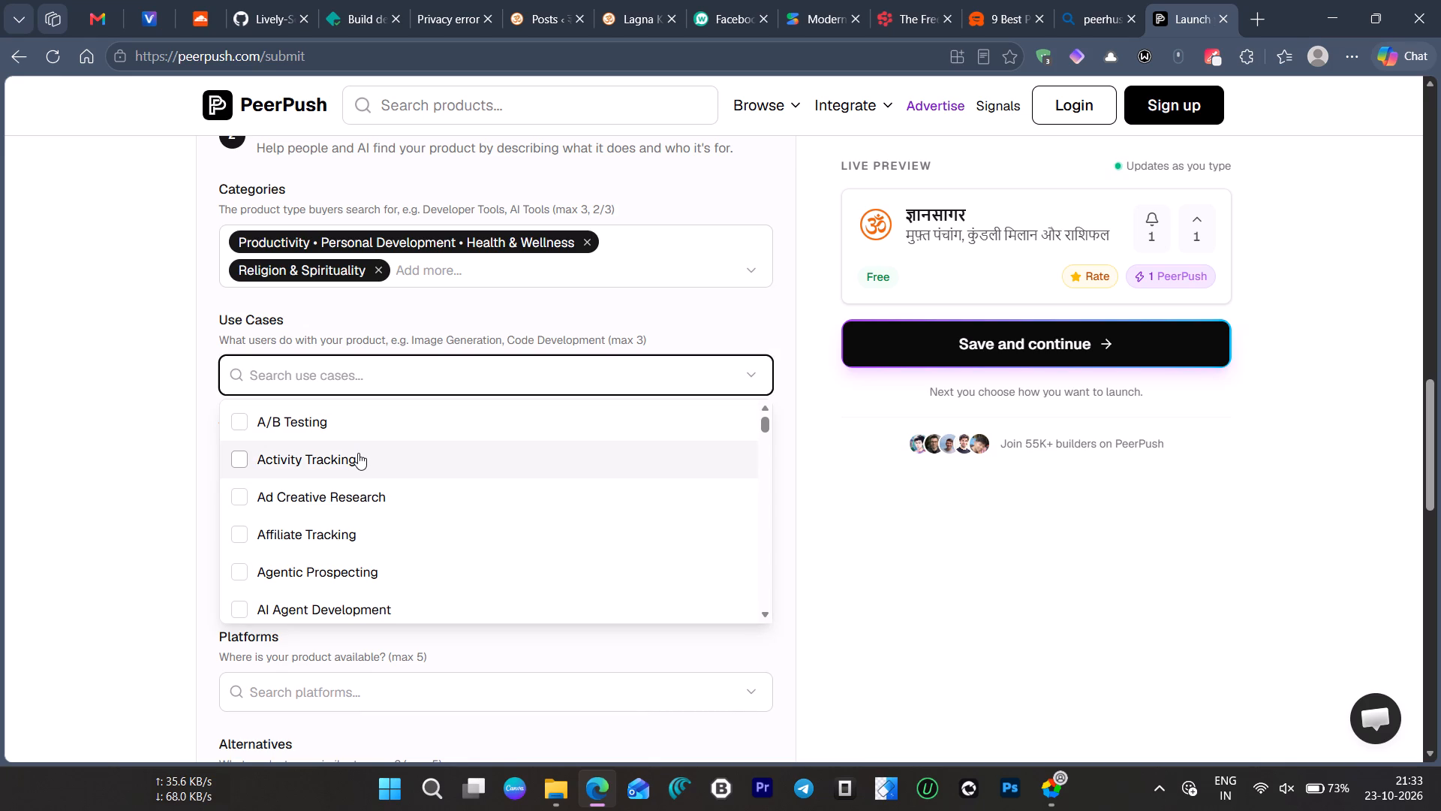
scroll(358, 453, "down", 2)
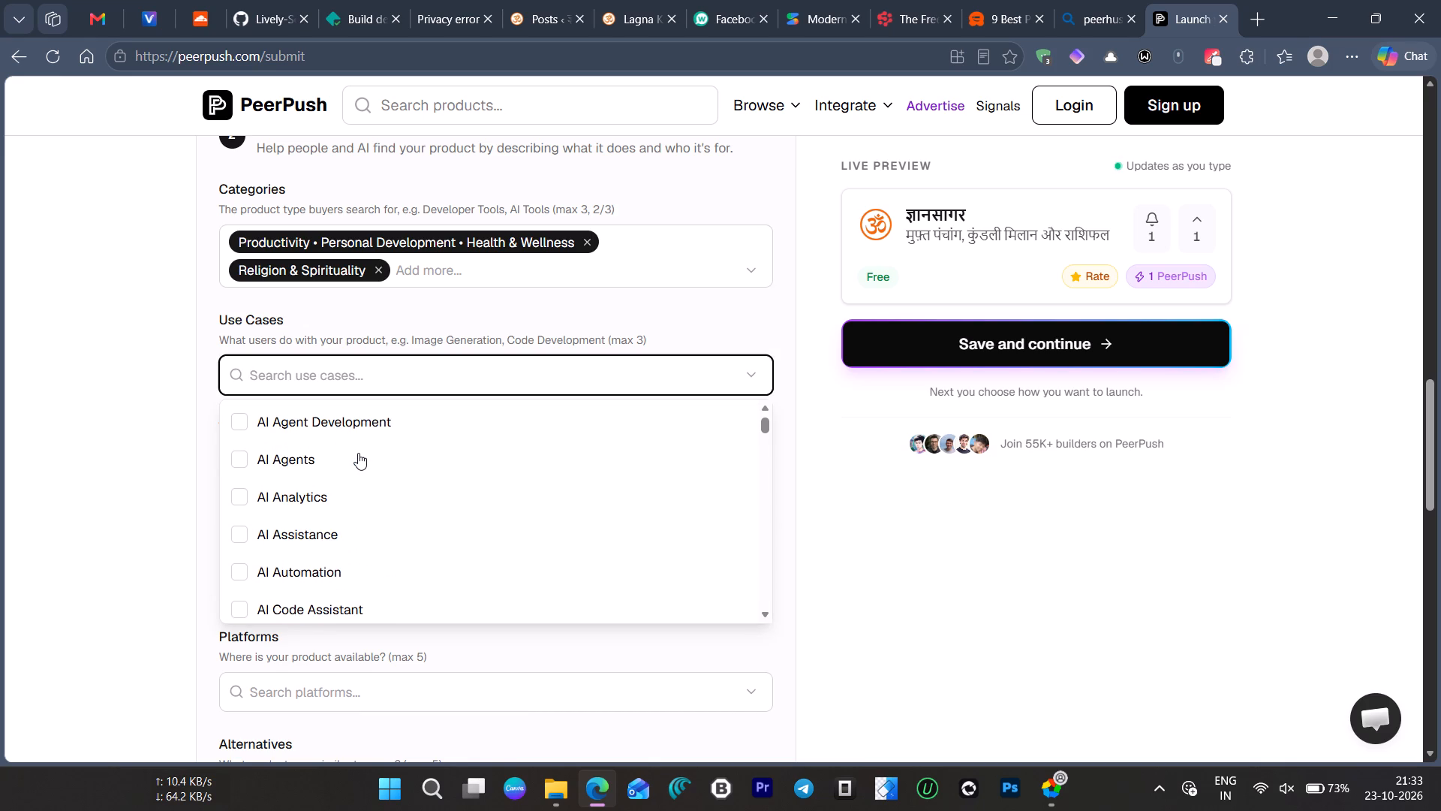
scroll(358, 453, "down", 3)
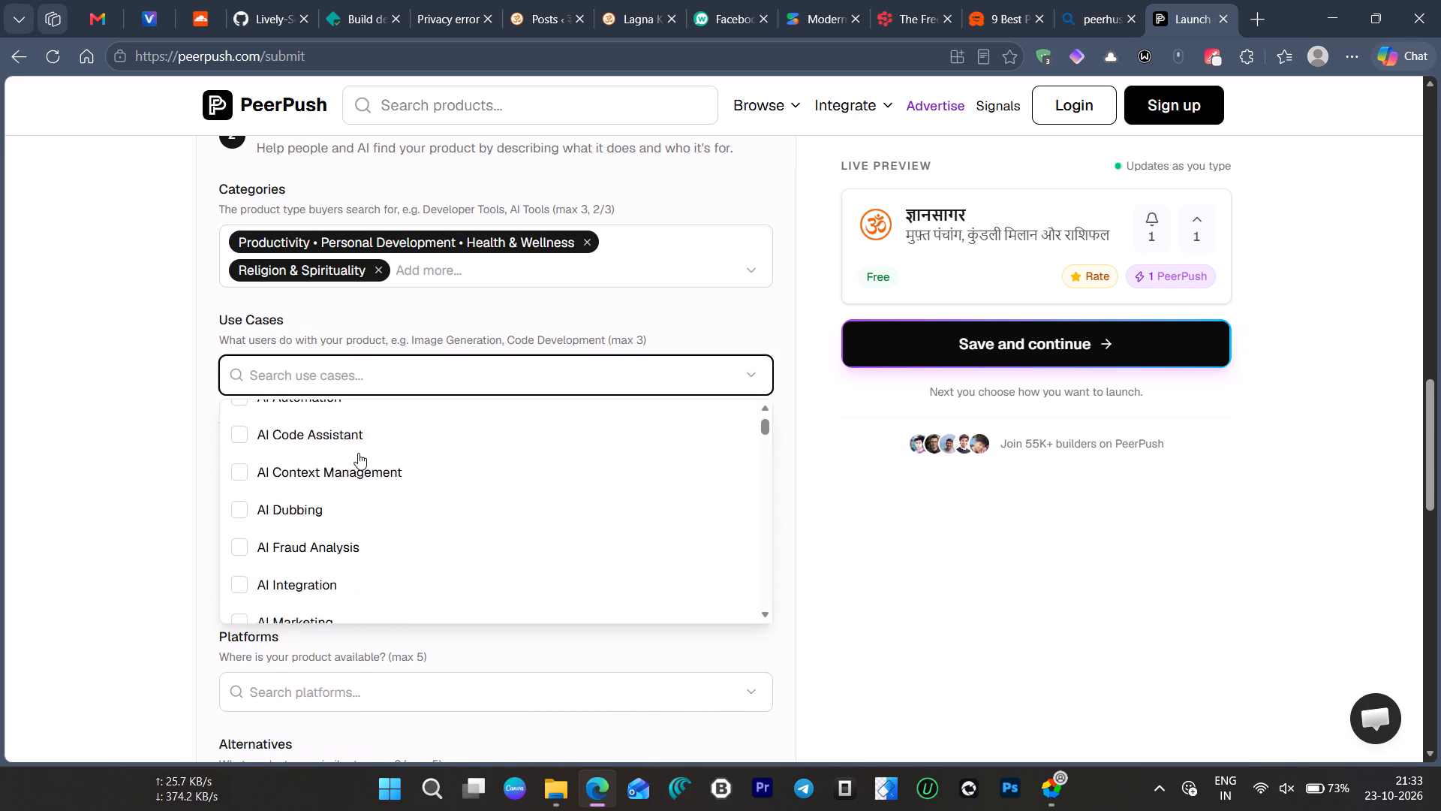
scroll(358, 453, "down", 1)
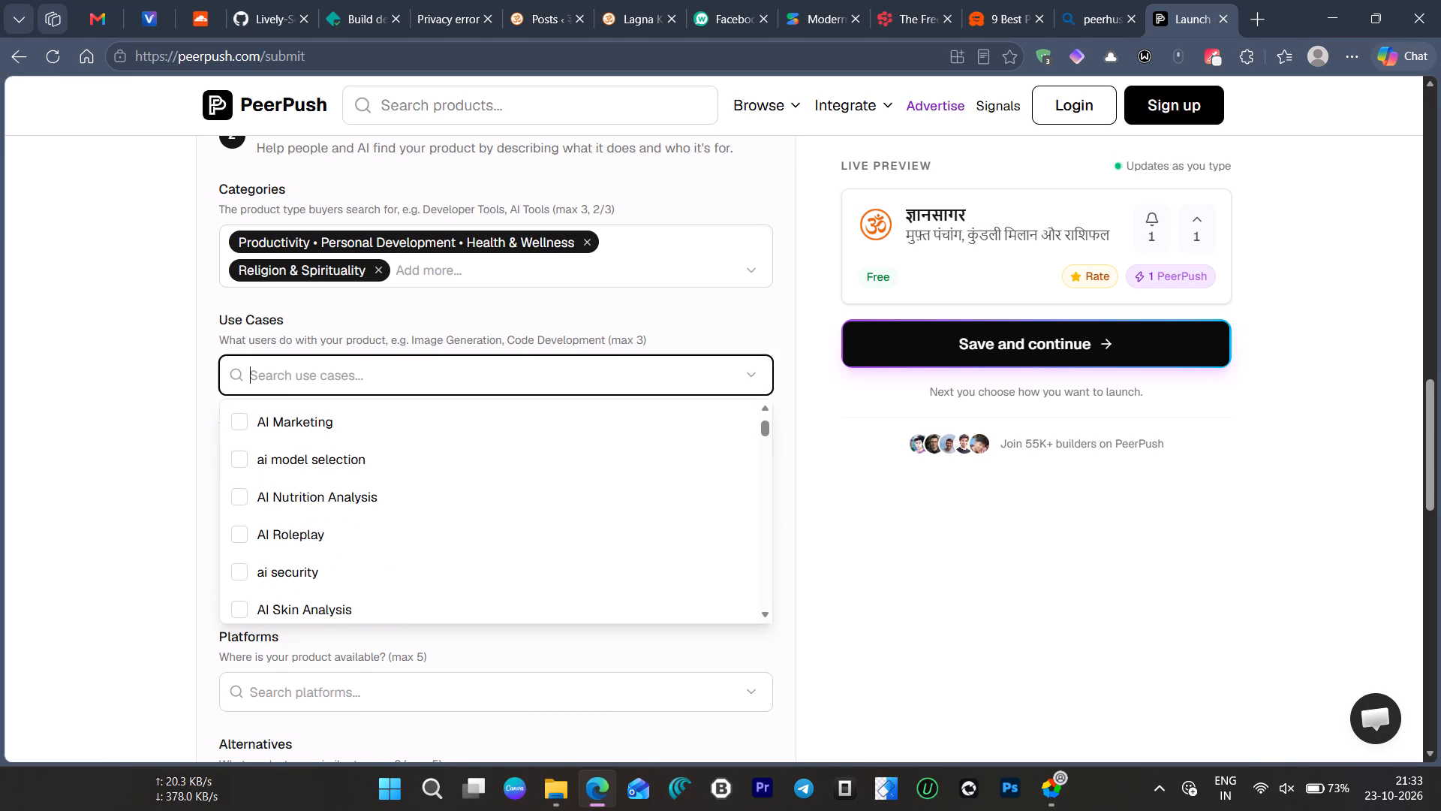
left_click(387, 372)
type("perso")
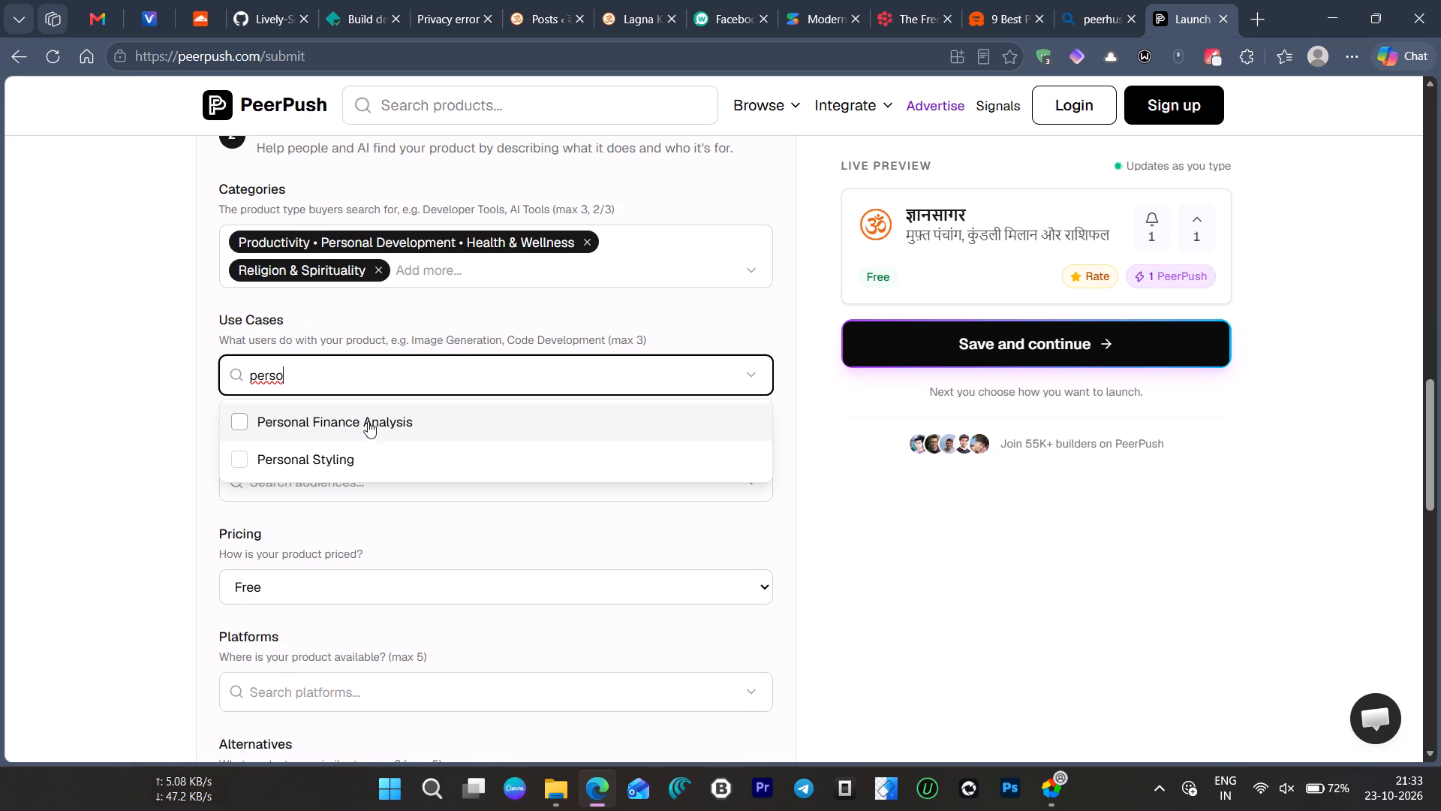
left_click_drag(373, 383, 187, 357)
type("life")
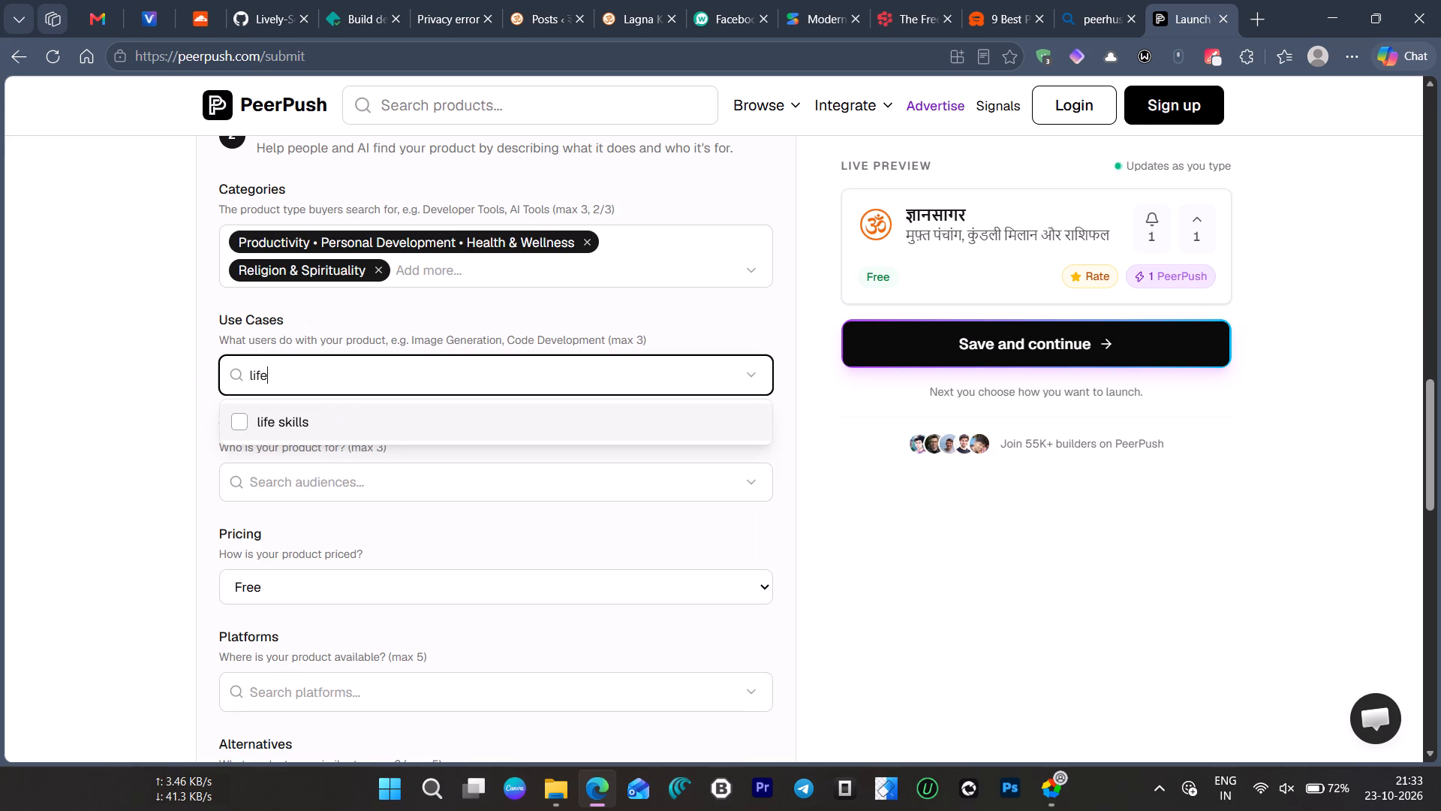
left_click(285, 413)
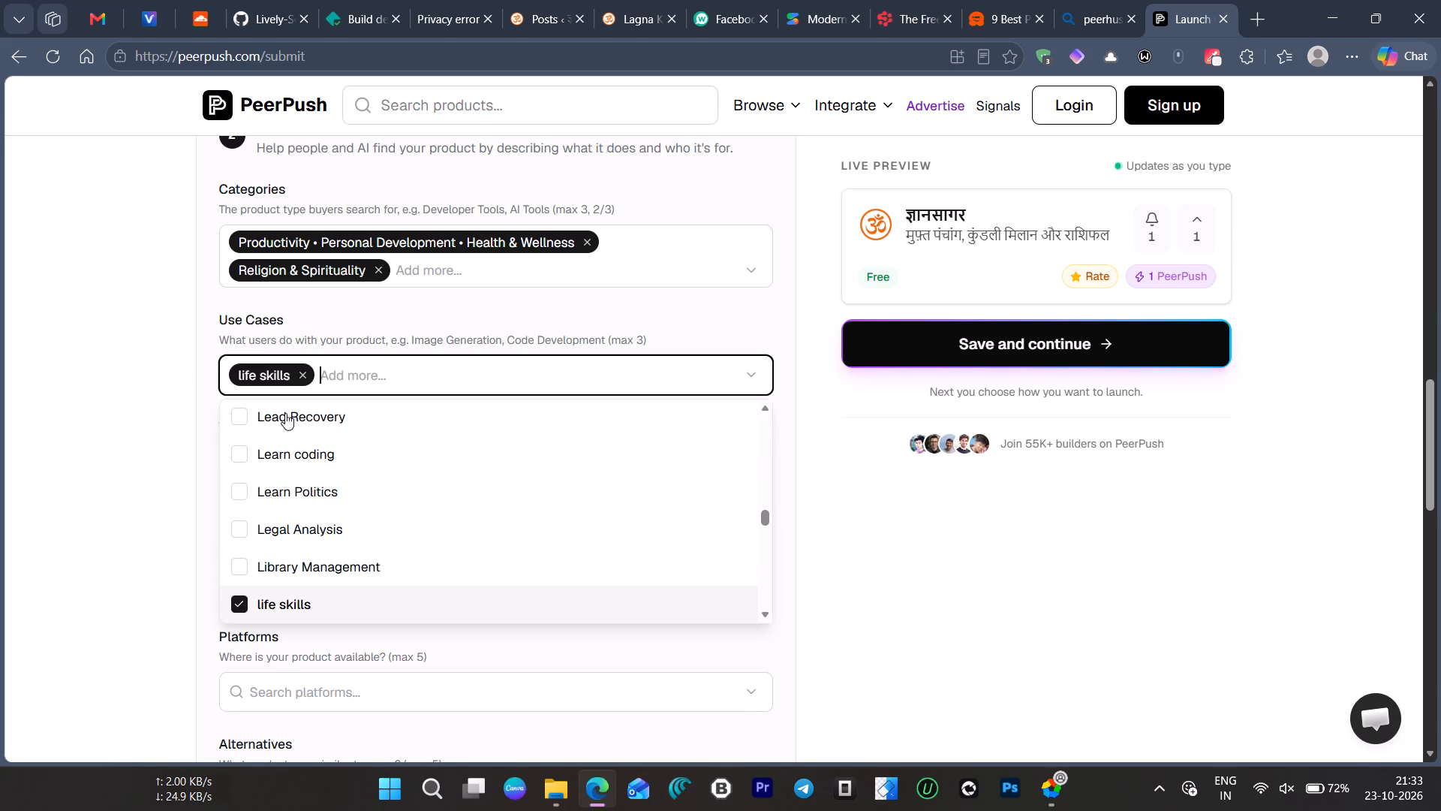
Look through the use case options after life skills and search them for "spi".
scroll(271, 480, "down", 2)
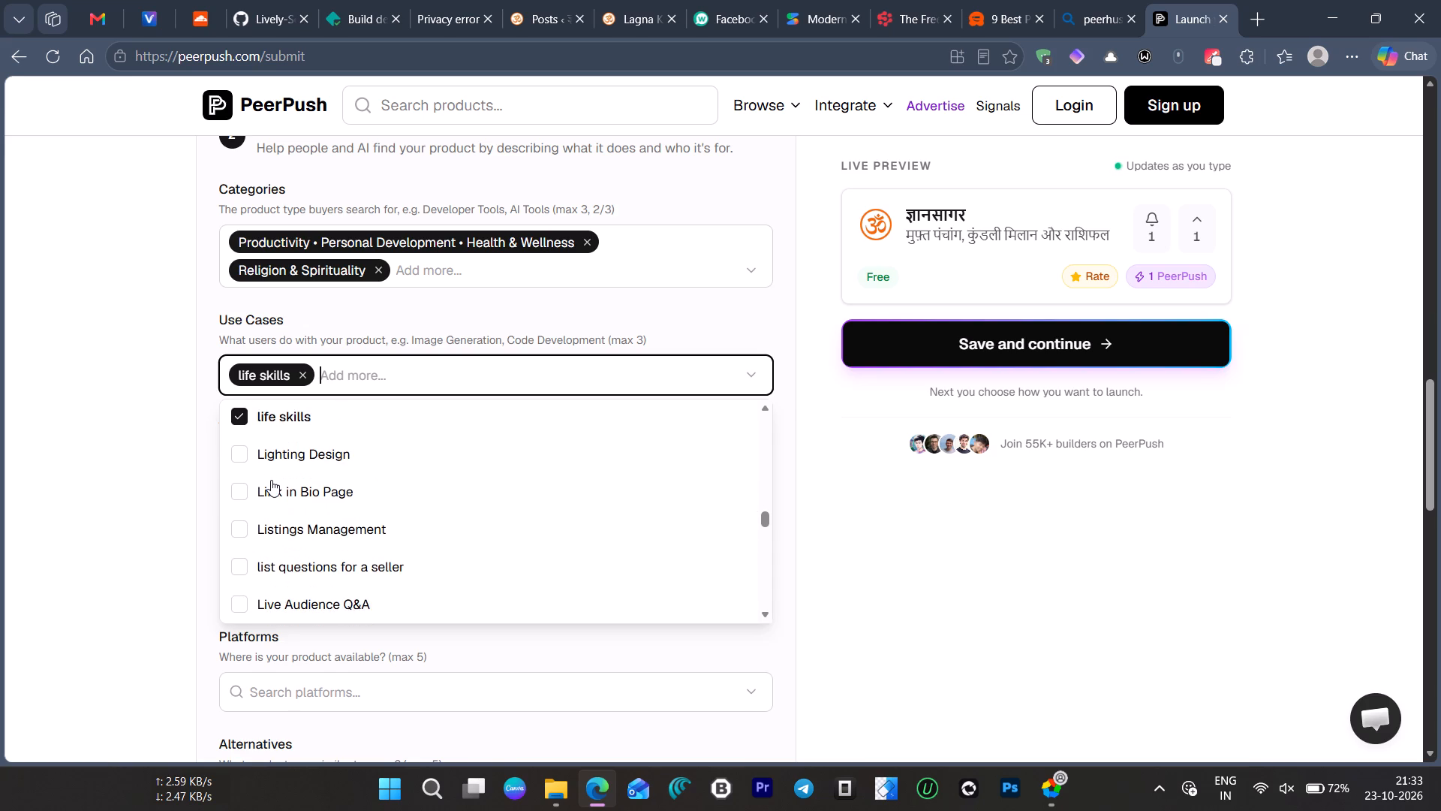
scroll(271, 480, "down", 4)
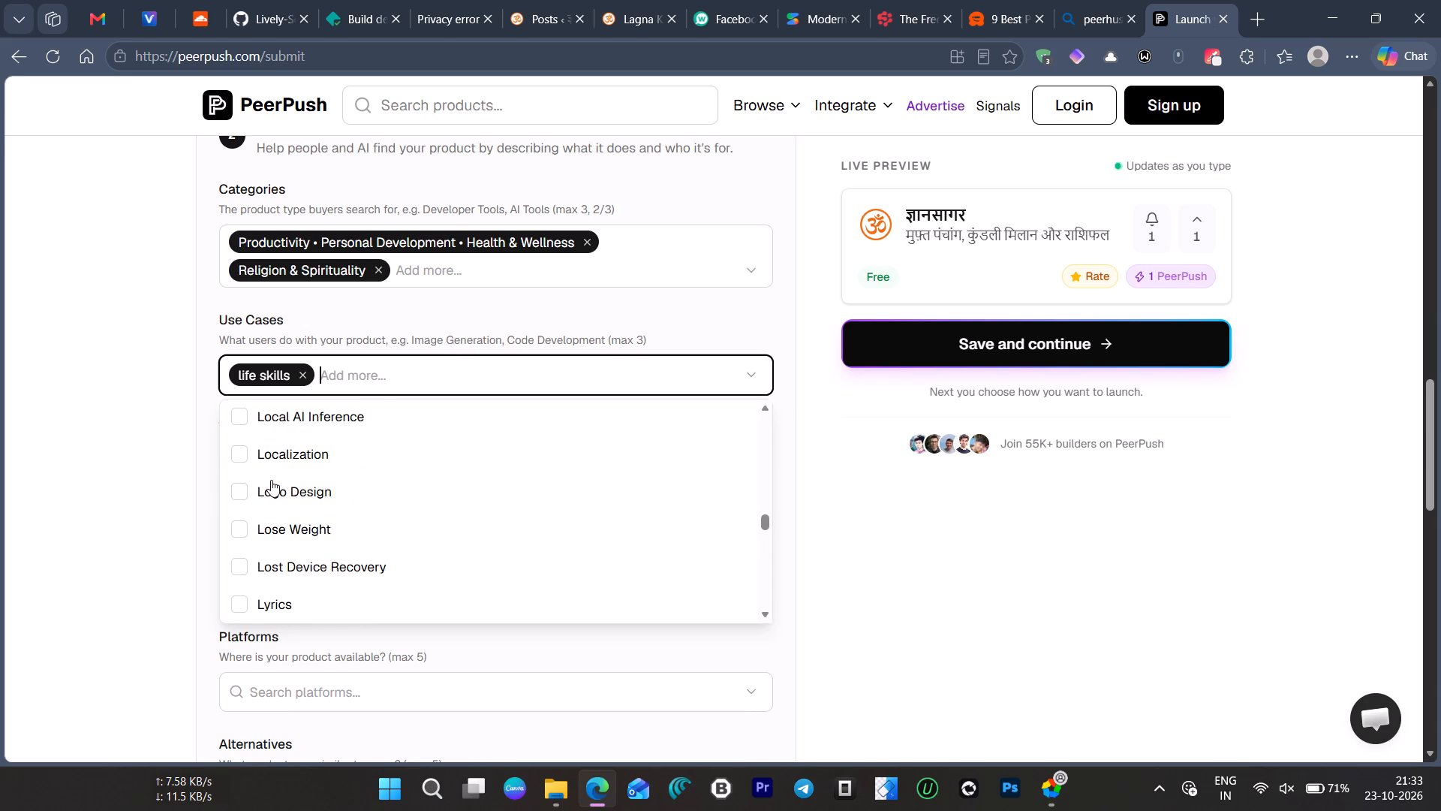
scroll(271, 480, "down", 6)
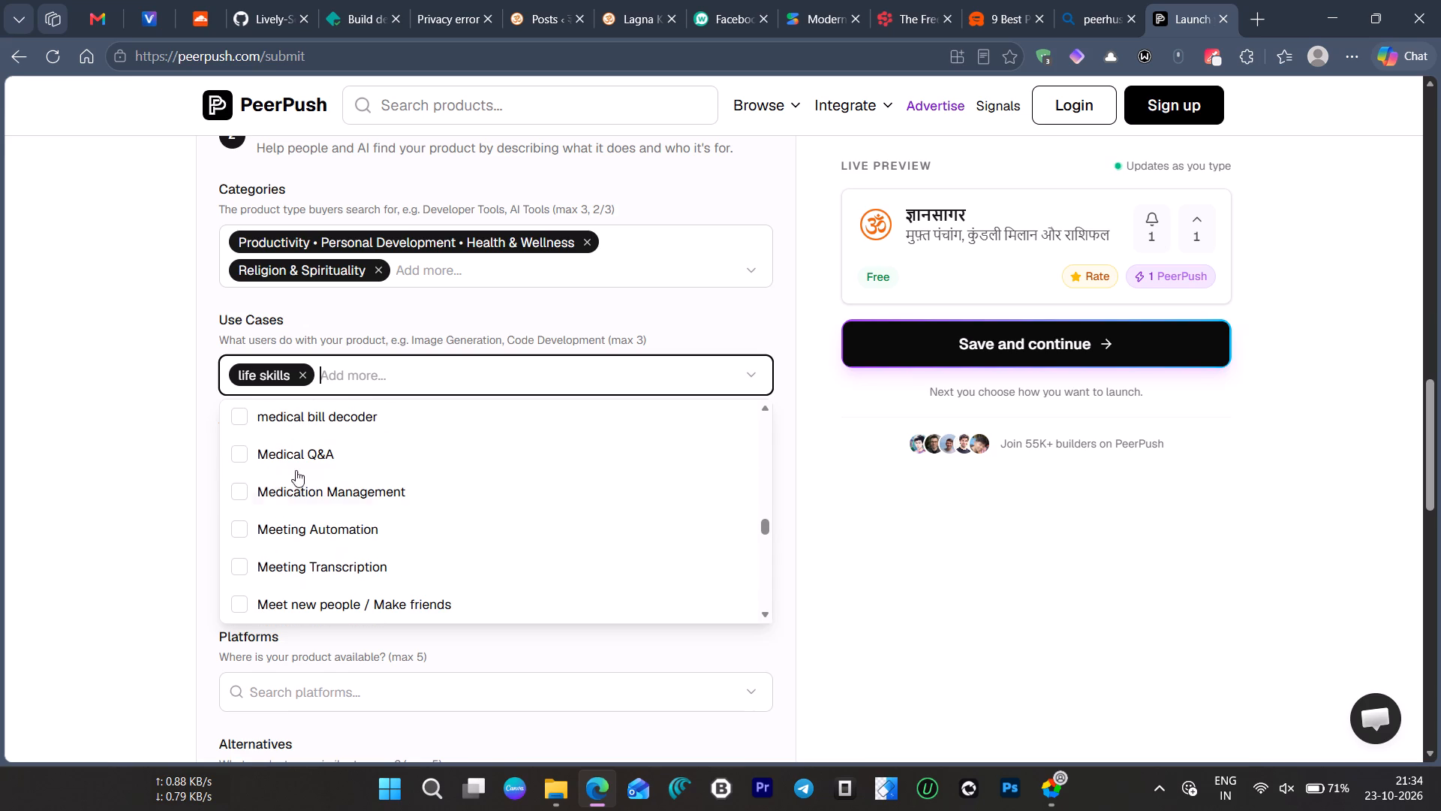
type("spi")
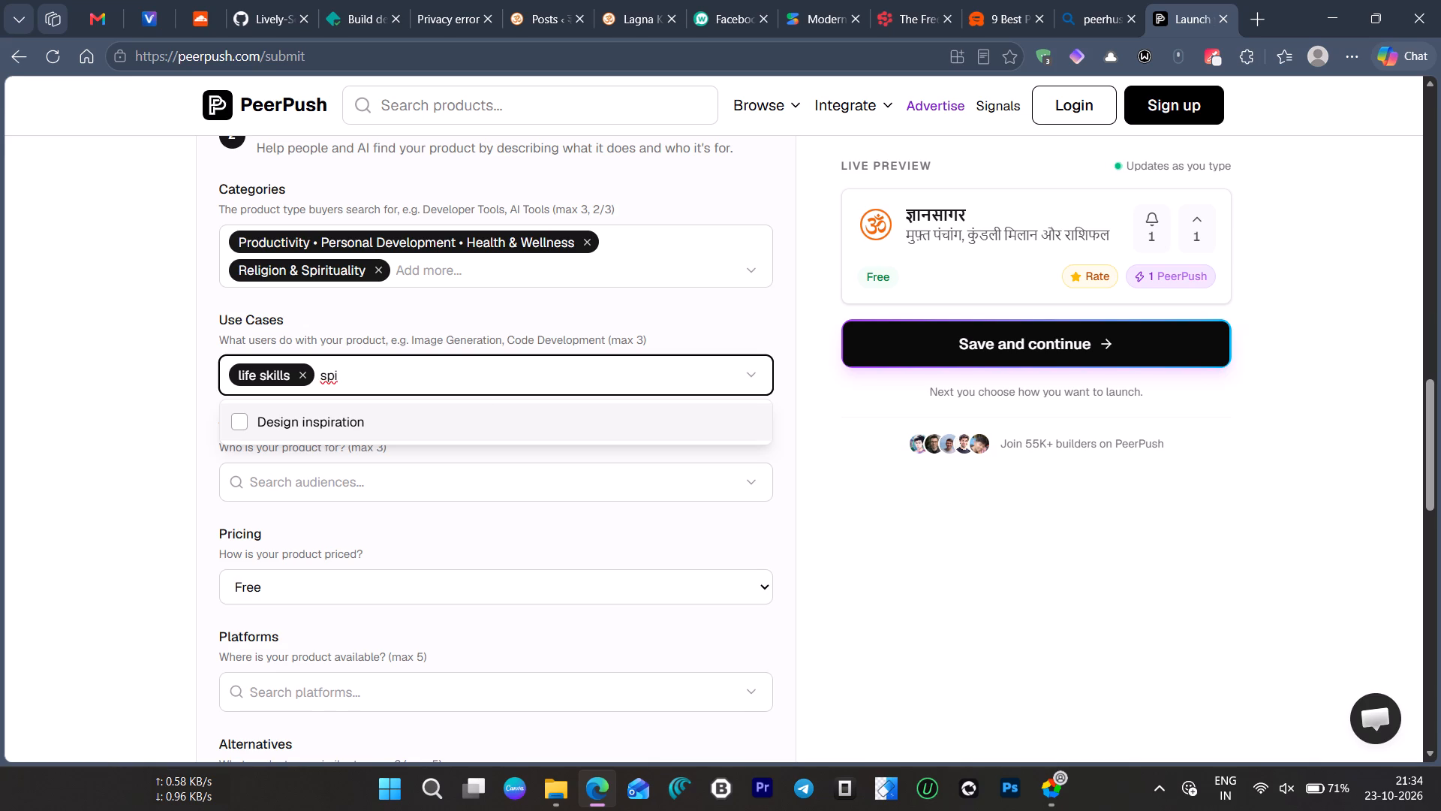
key("BackSpace")
key("BackSpace")
key("BackSpace")
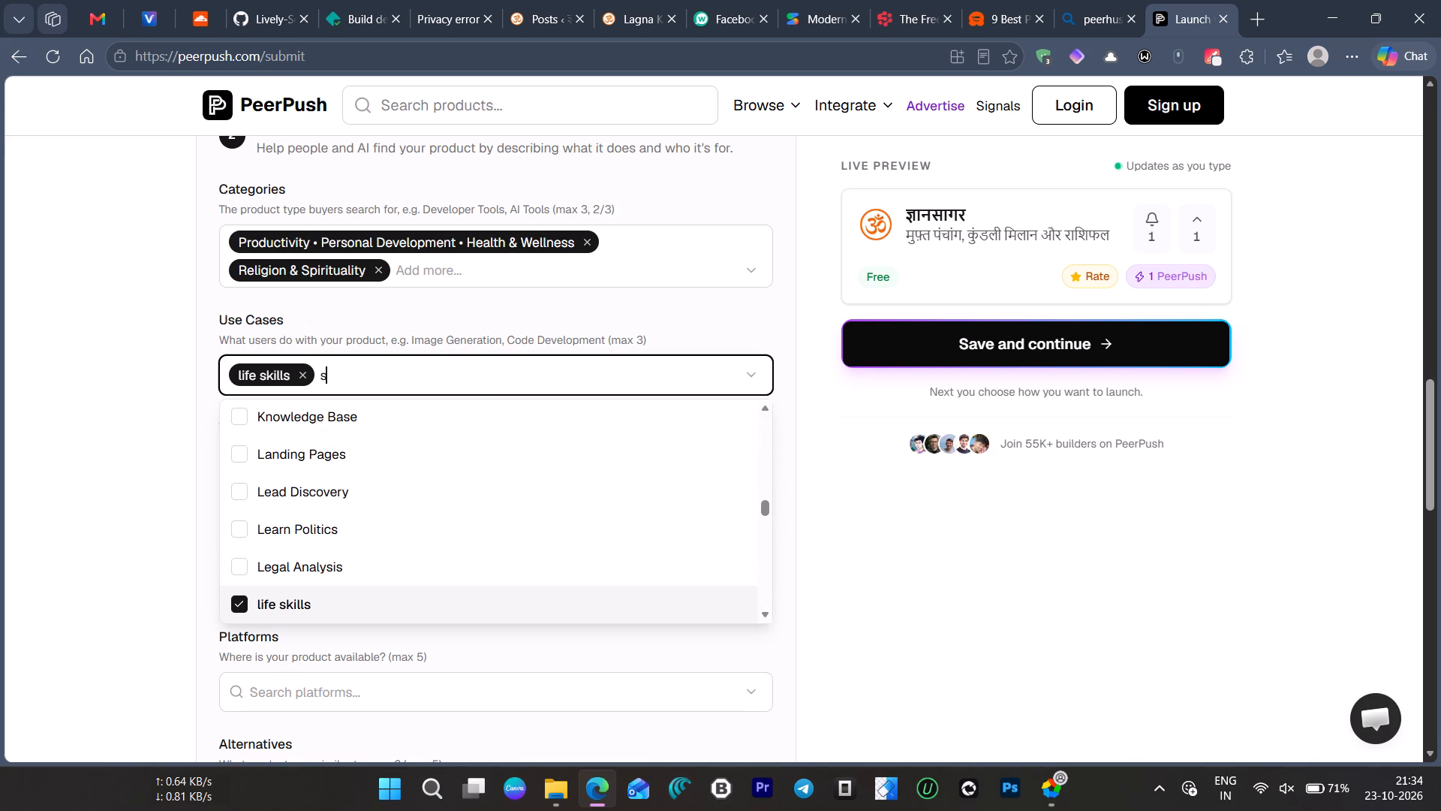
Search the use cases for "ast" and add Forecasting as another use case.
type("aswtr")
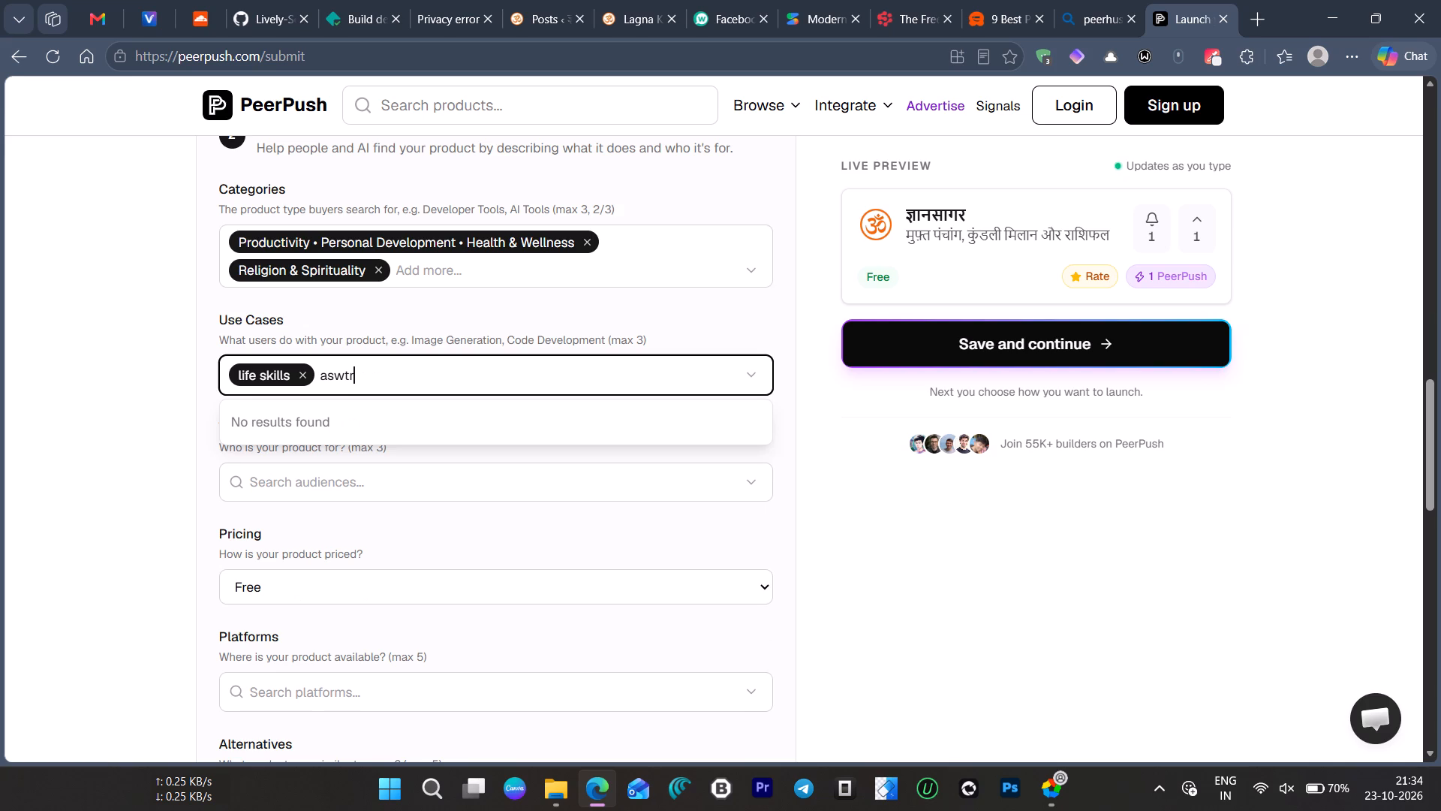
type("]]")
key("BackSpace")
key("BackSpace")
key("BackSpace")
key("BackSpace")
key("BackSpace")
key("t")
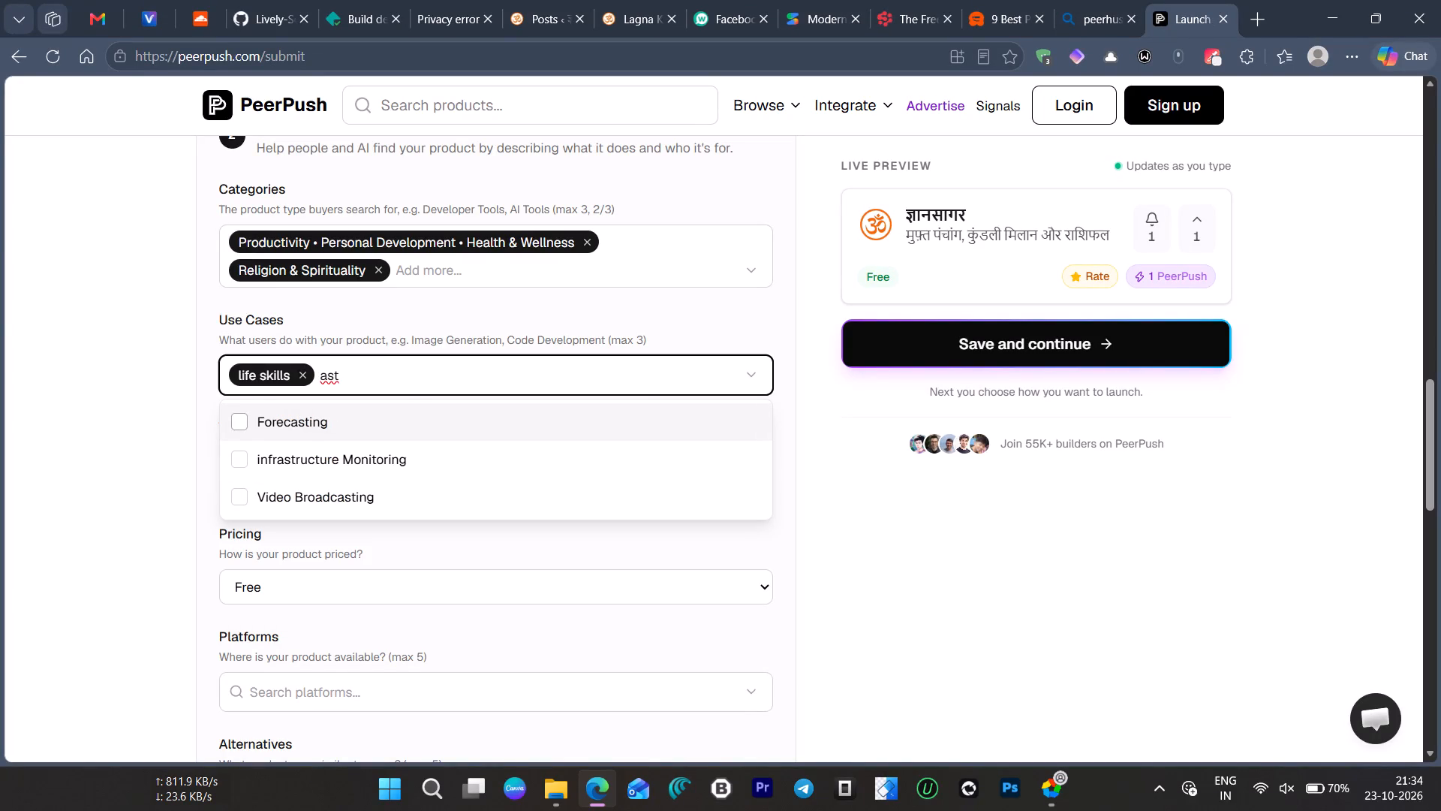
left_click(243, 421)
left_click(154, 517)
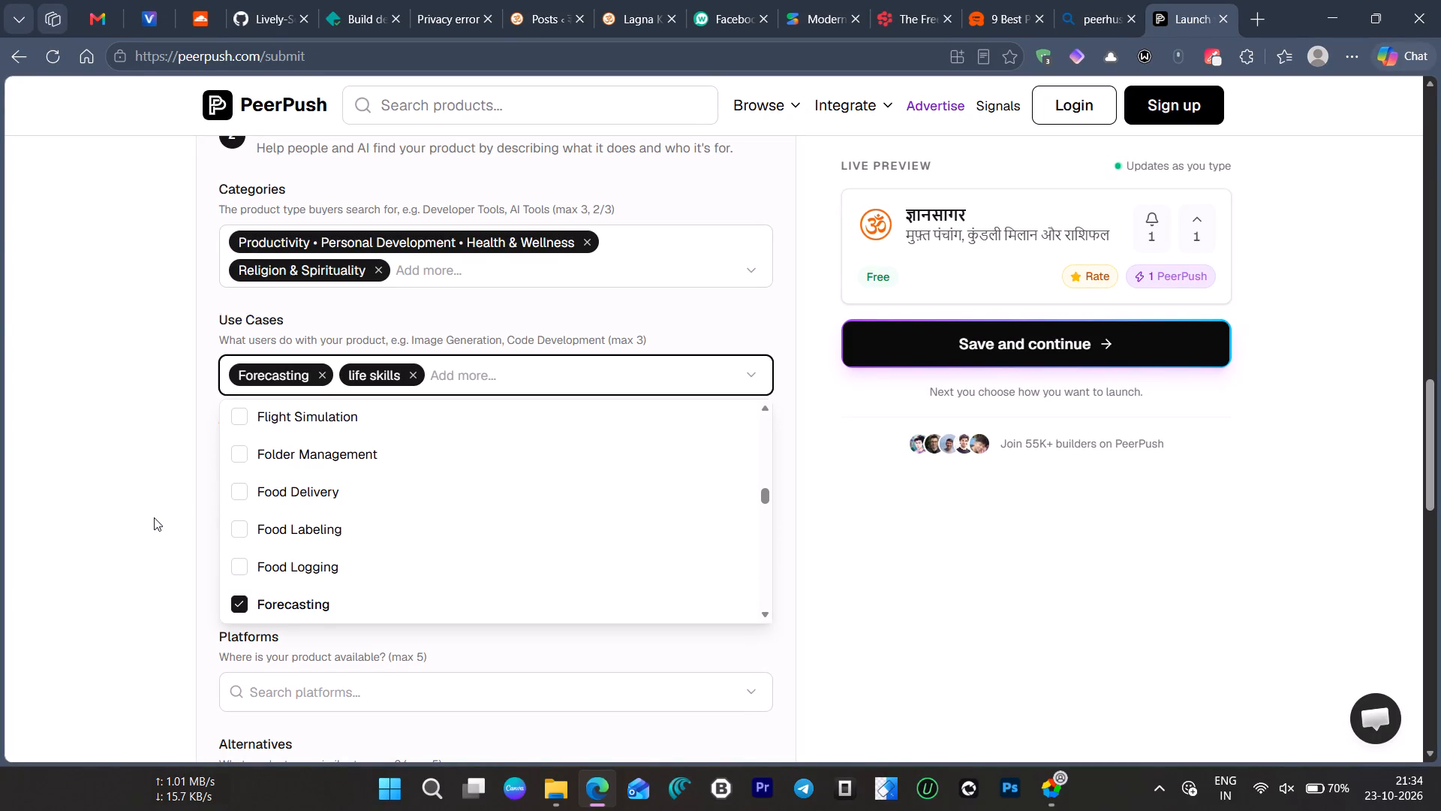
left_click(154, 517)
scroll(849, 548, "down", 3)
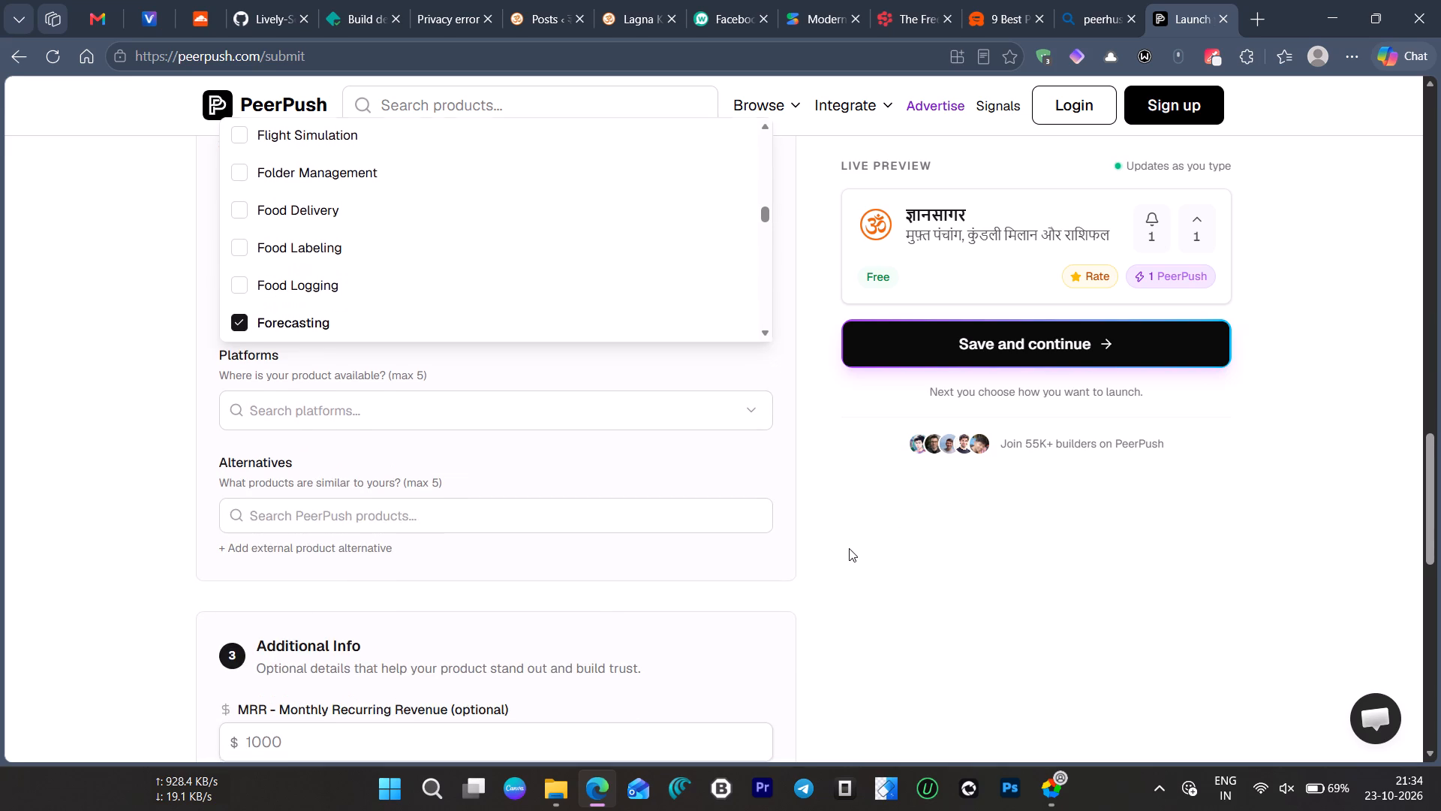
left_click(849, 548)
Browse the Target Audience options and add Agencies.
scroll(608, 392, "up", 2)
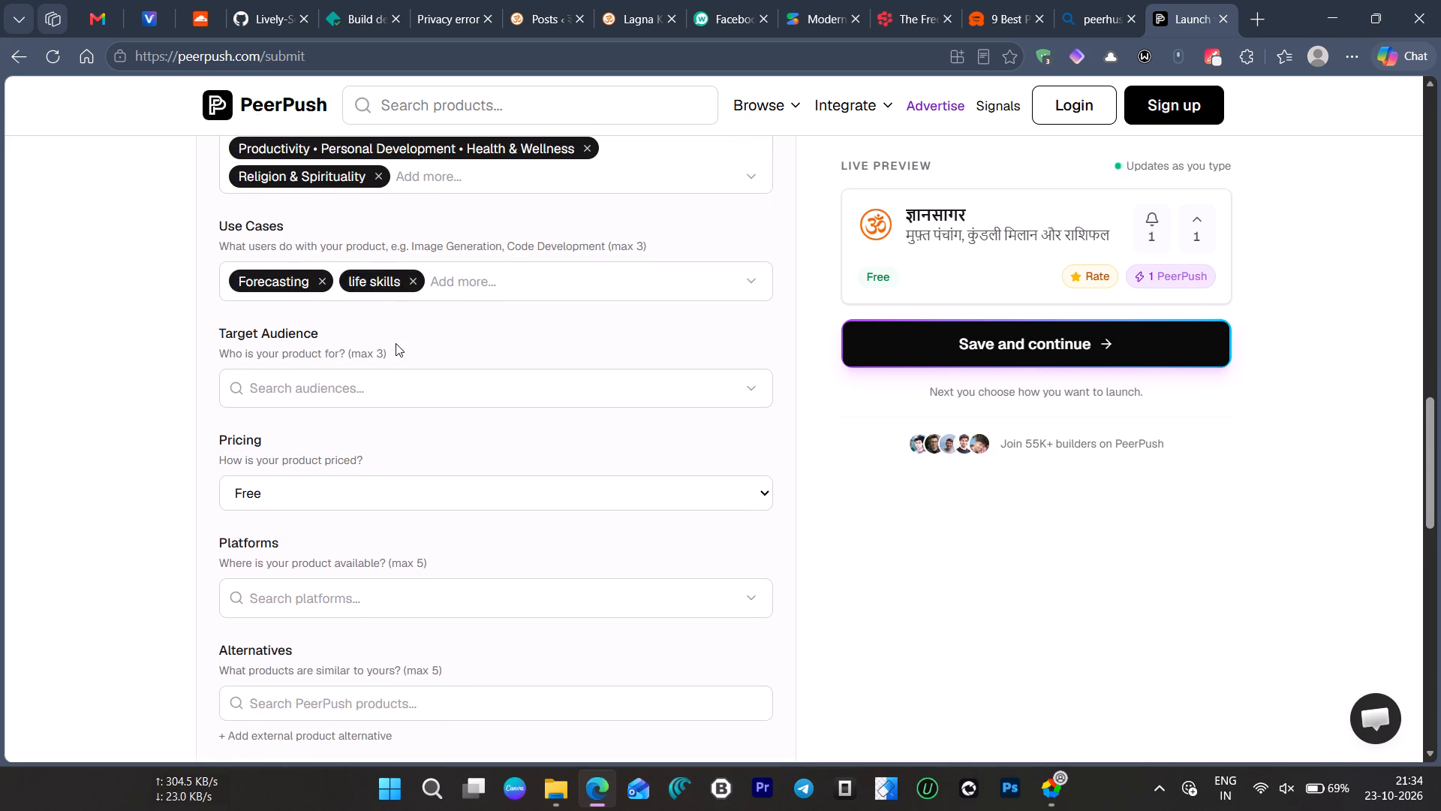
left_click(356, 398)
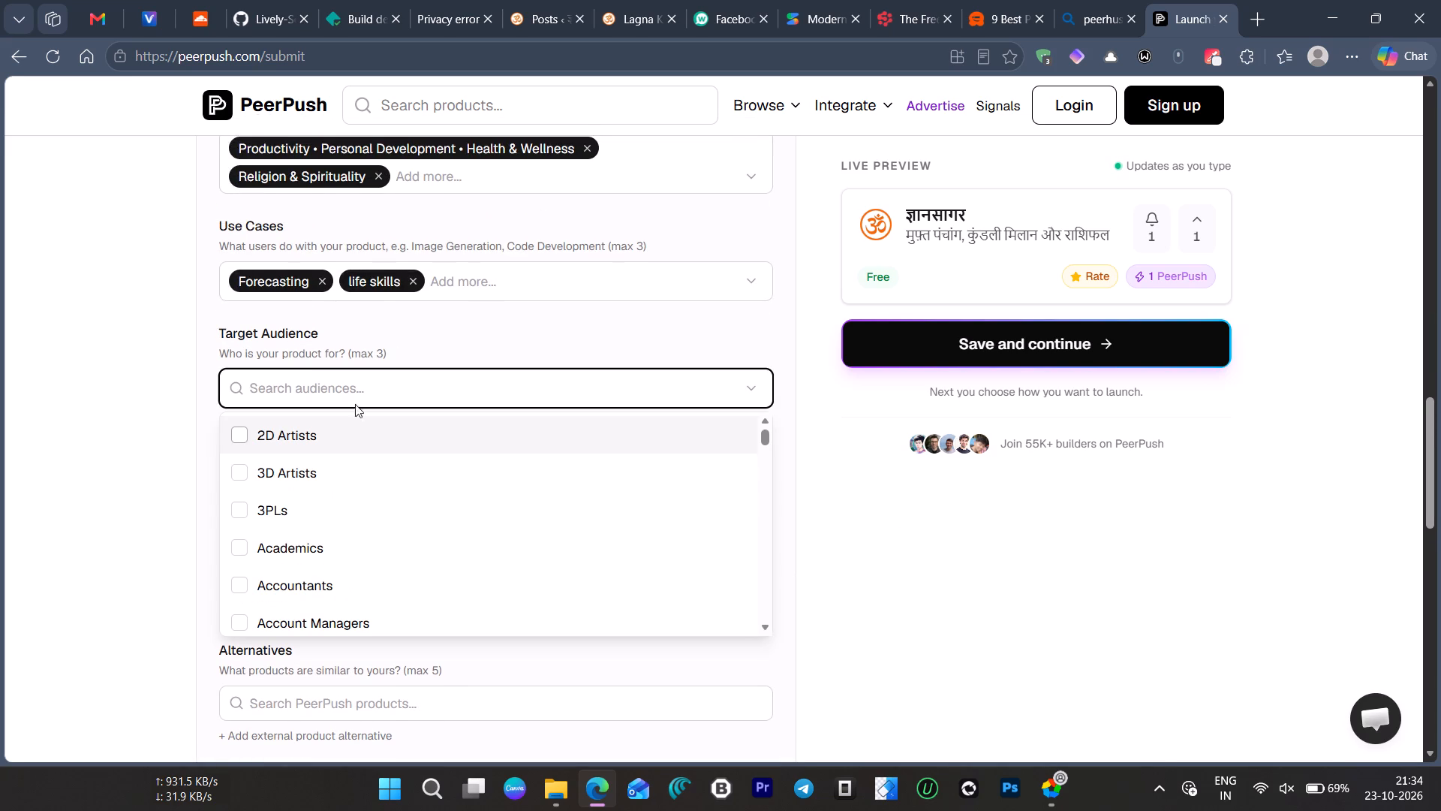
scroll(332, 496, "down", 4)
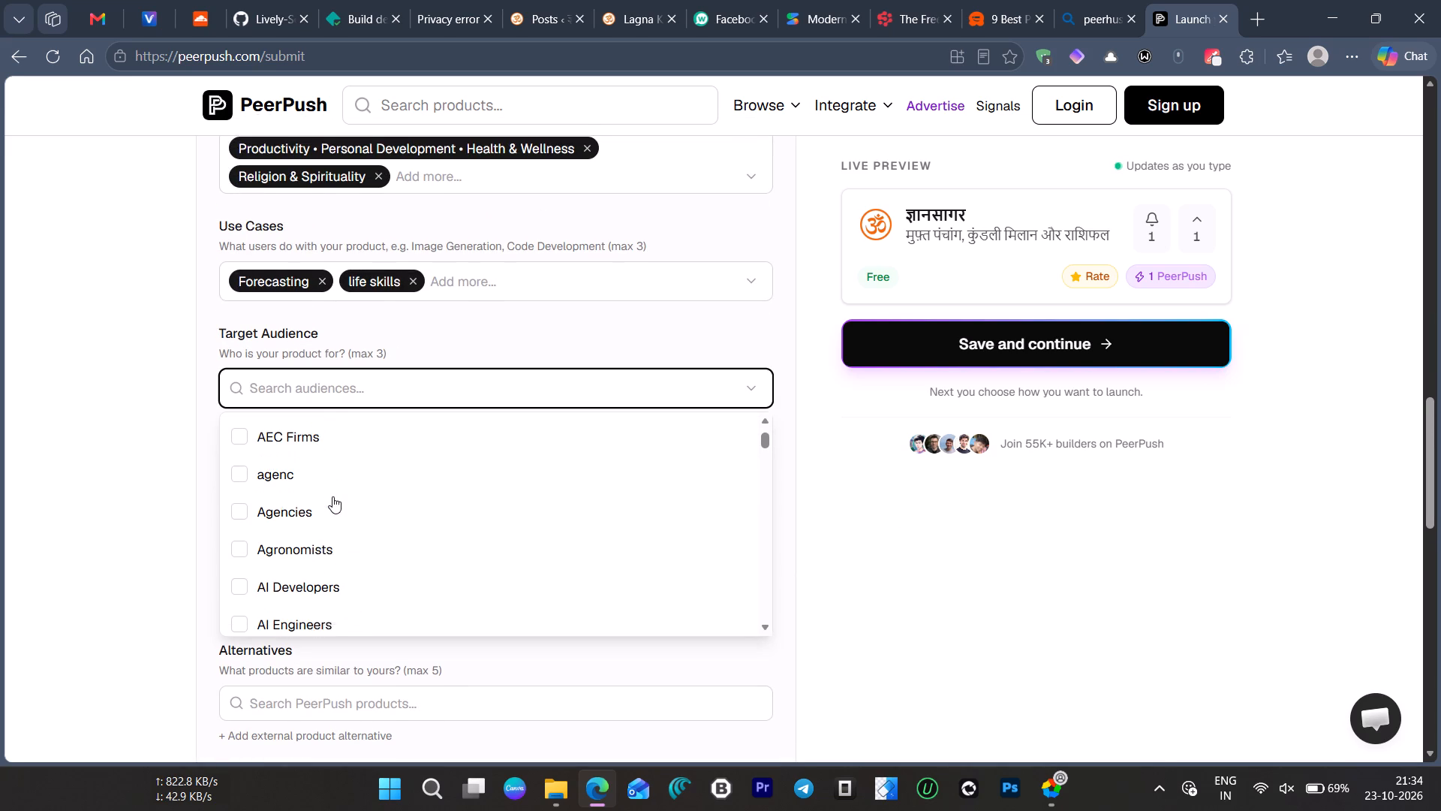
scroll(332, 496, "down", 1)
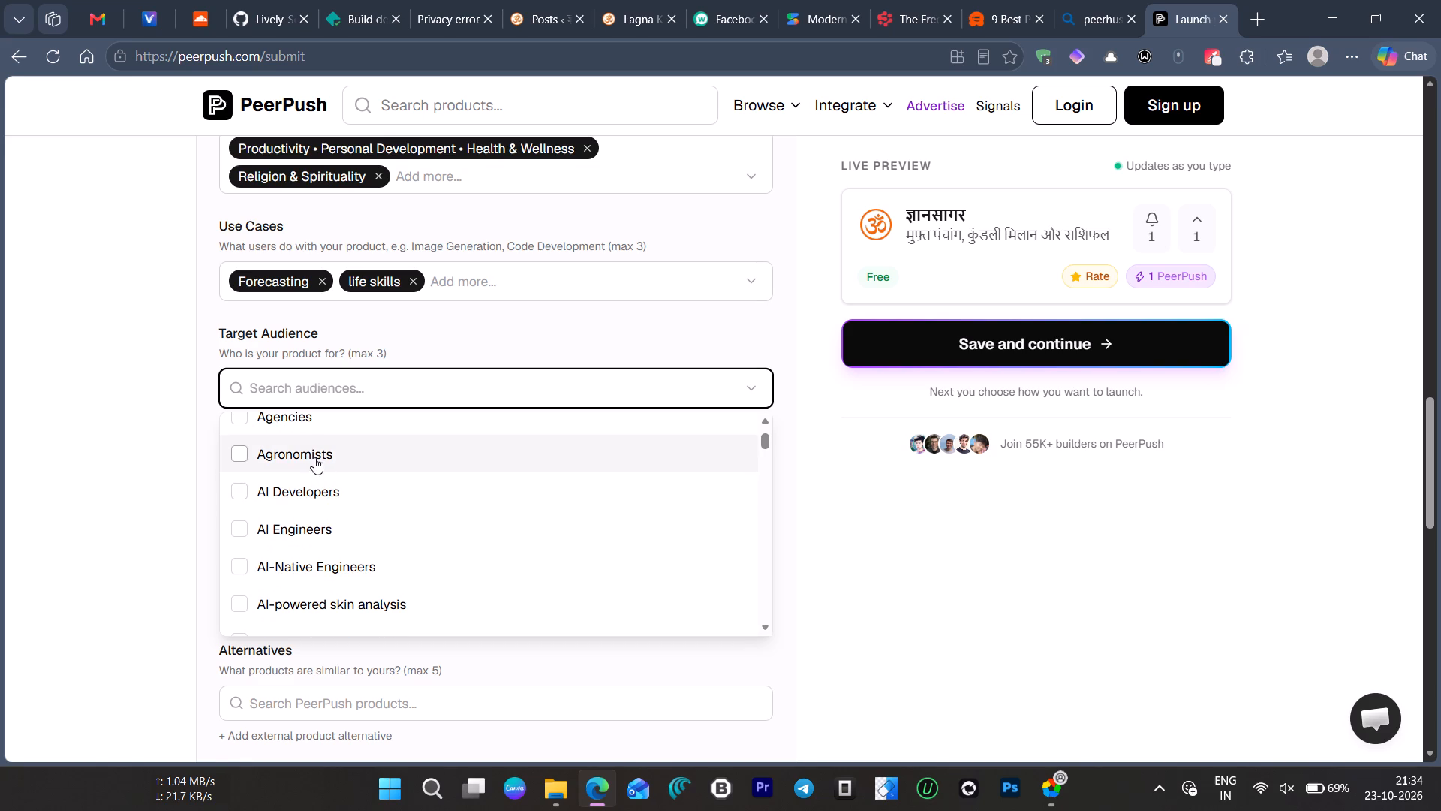
left_click(314, 454)
left_click(314, 454)
scroll(314, 454, "up", 1)
left_click(301, 497)
Search the target audiences for "ast" and add Astrologers.
scroll(301, 497, "down", 3)
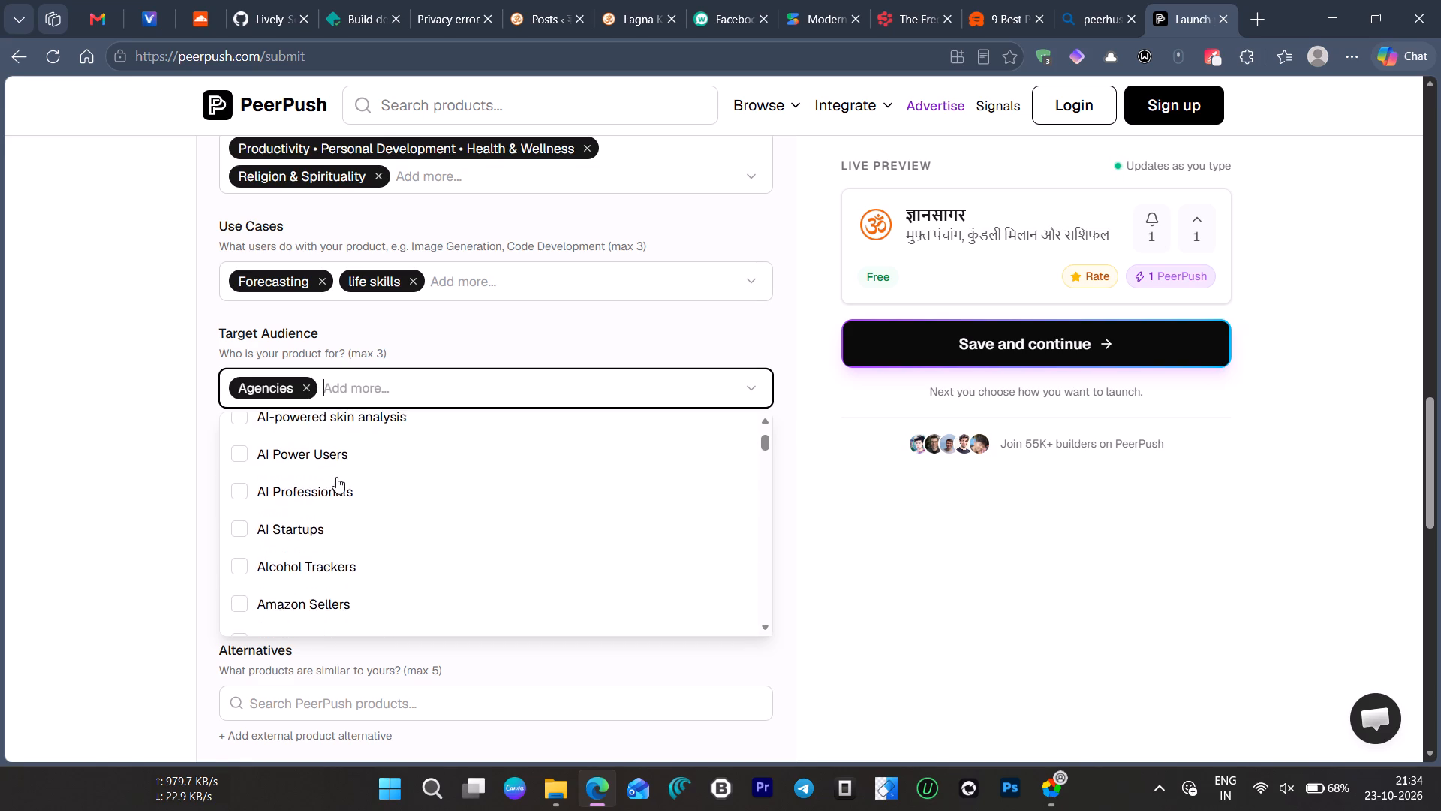
scroll(336, 477, "down", 1)
type("ast")
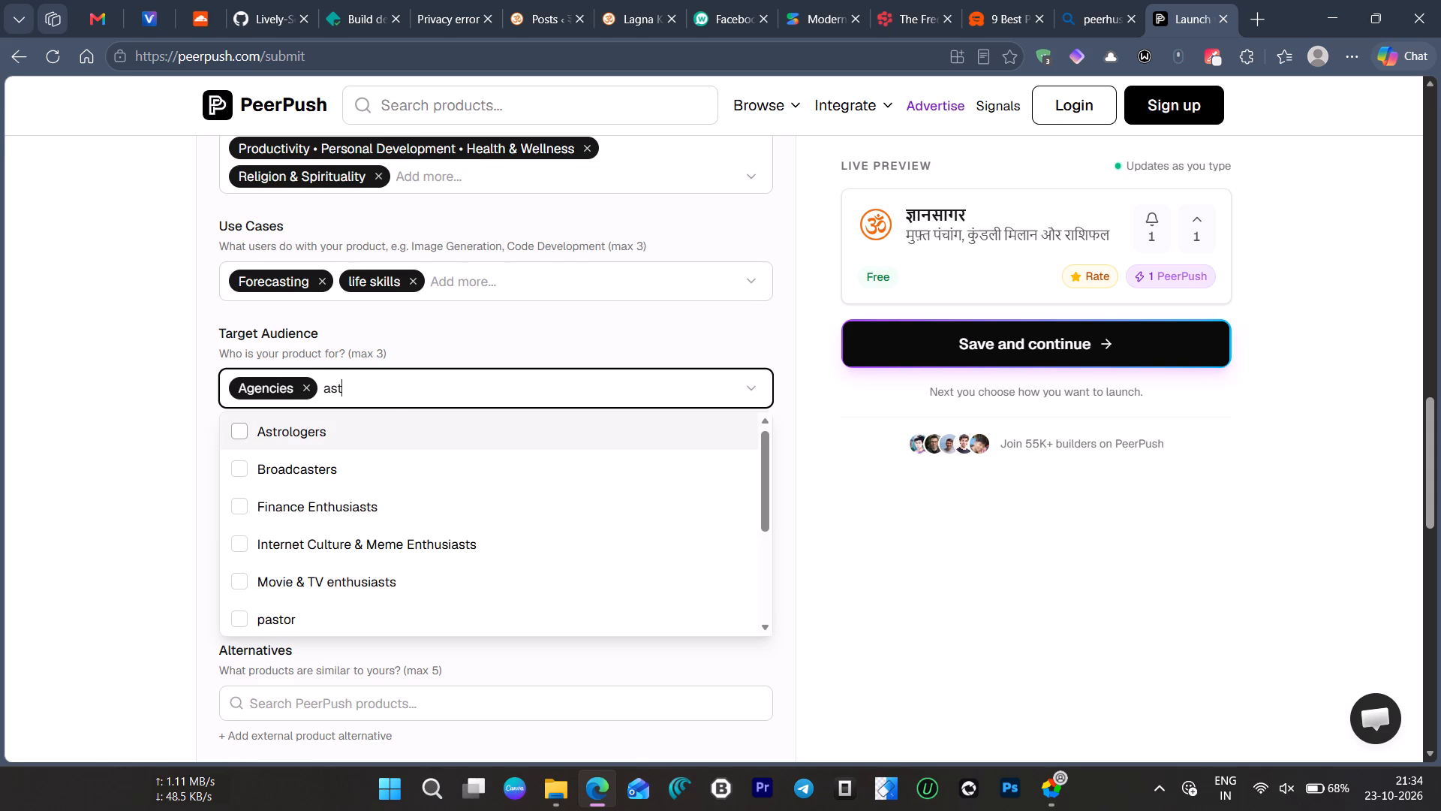
left_click(295, 442)
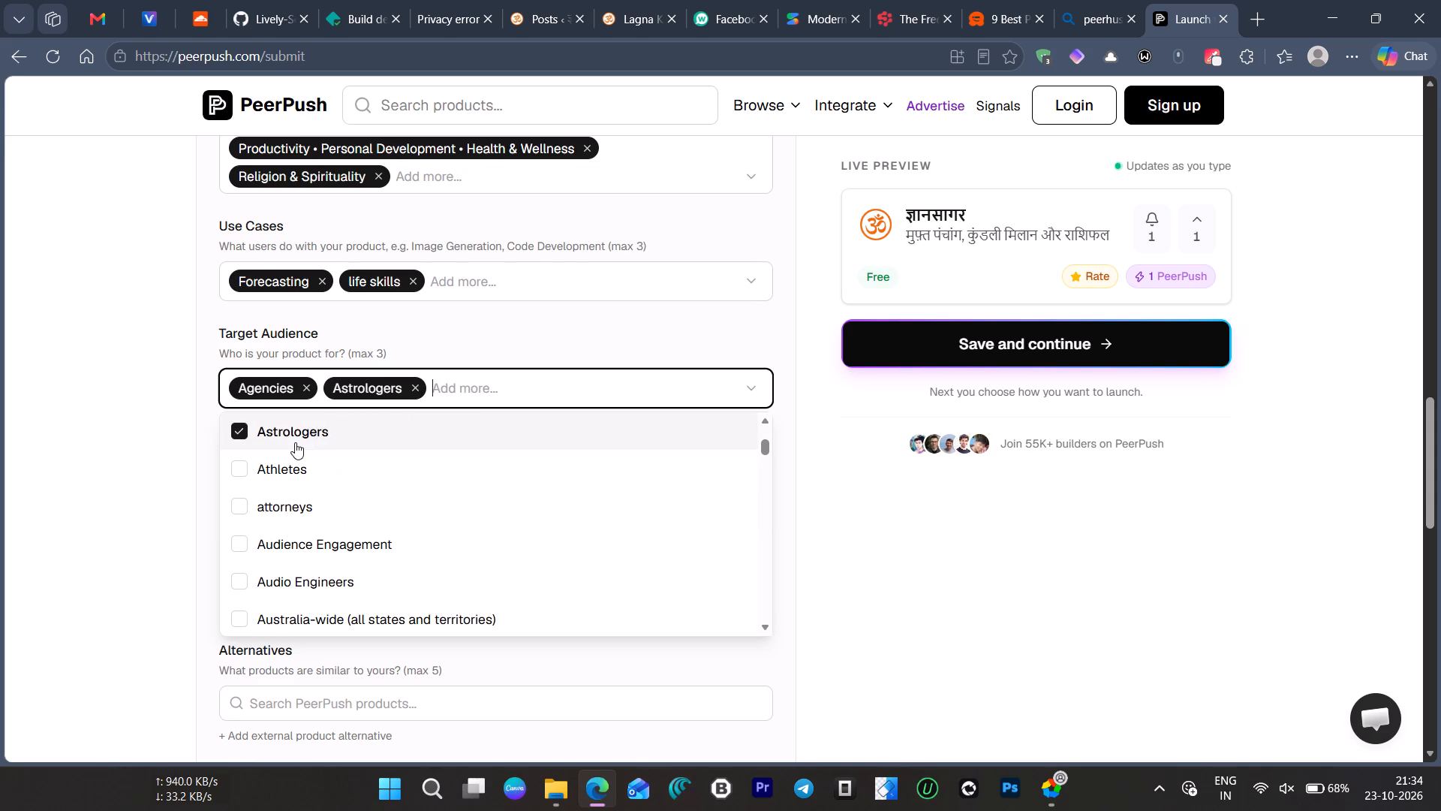
Look through the Target Audience options that follow Astrologers for a suitable third audience.
scroll(320, 523, "down", 2)
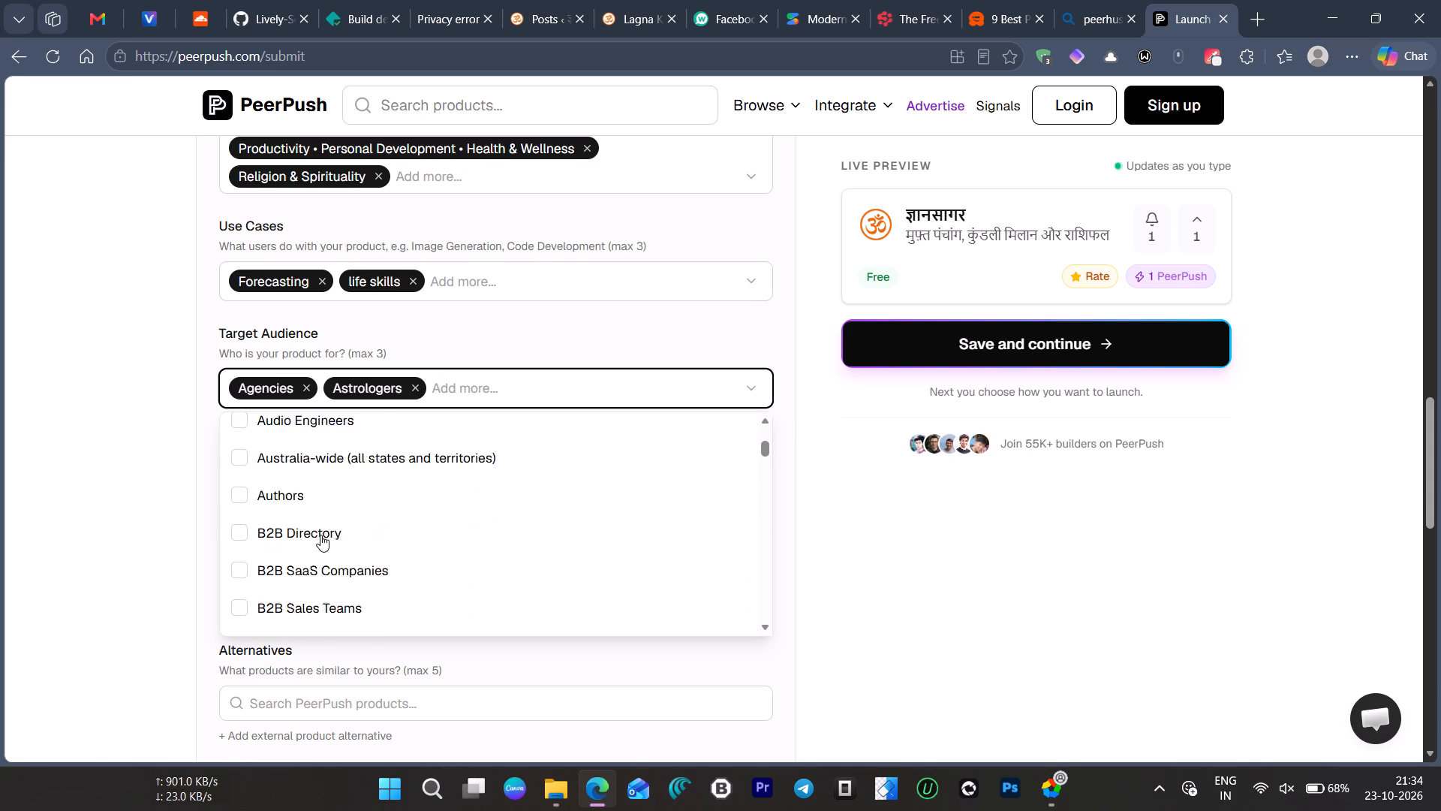
scroll(320, 535, "down", 2)
scroll(320, 535, "up", 1)
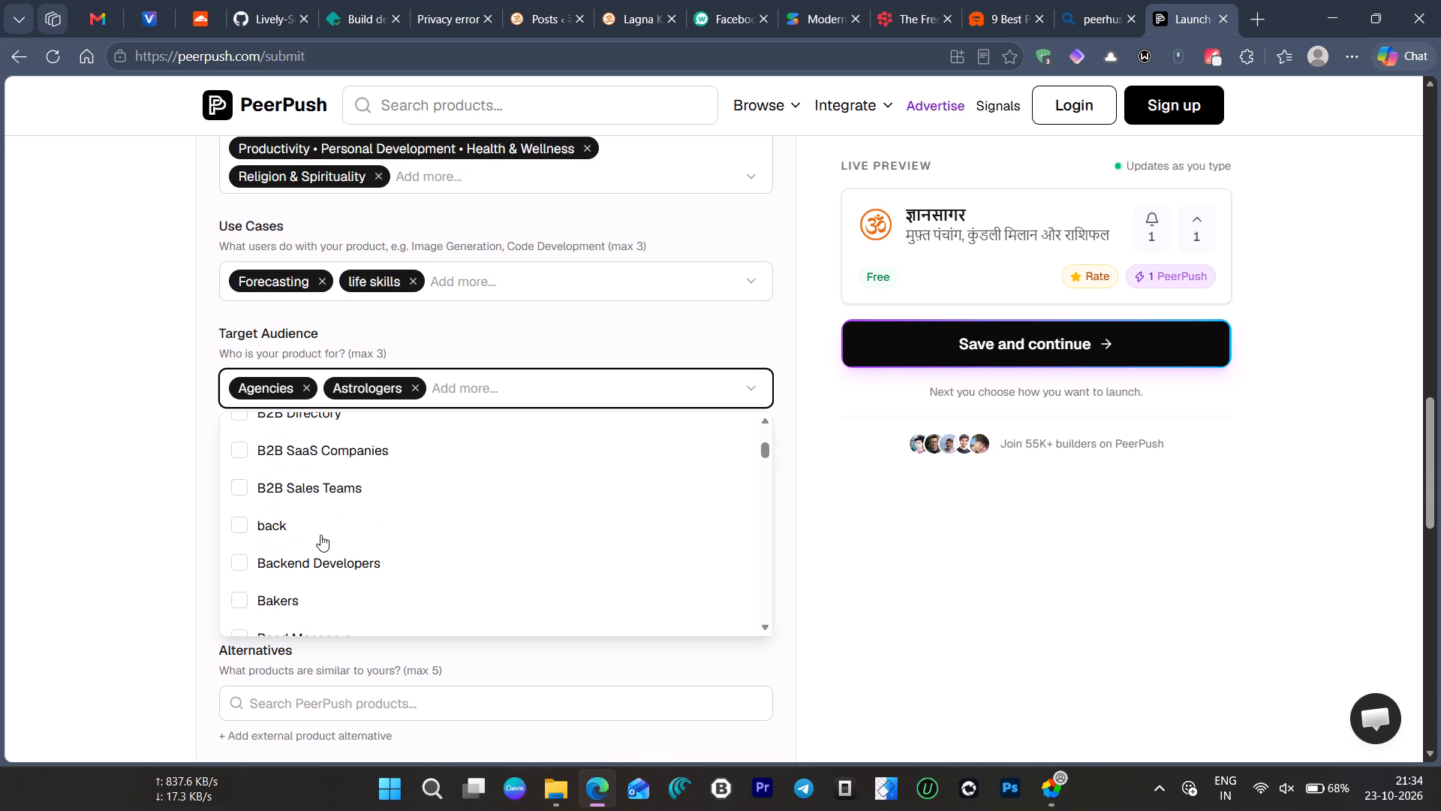
scroll(320, 535, "up", 1)
scroll(320, 535, "down", 3)
scroll(320, 535, "up", 1)
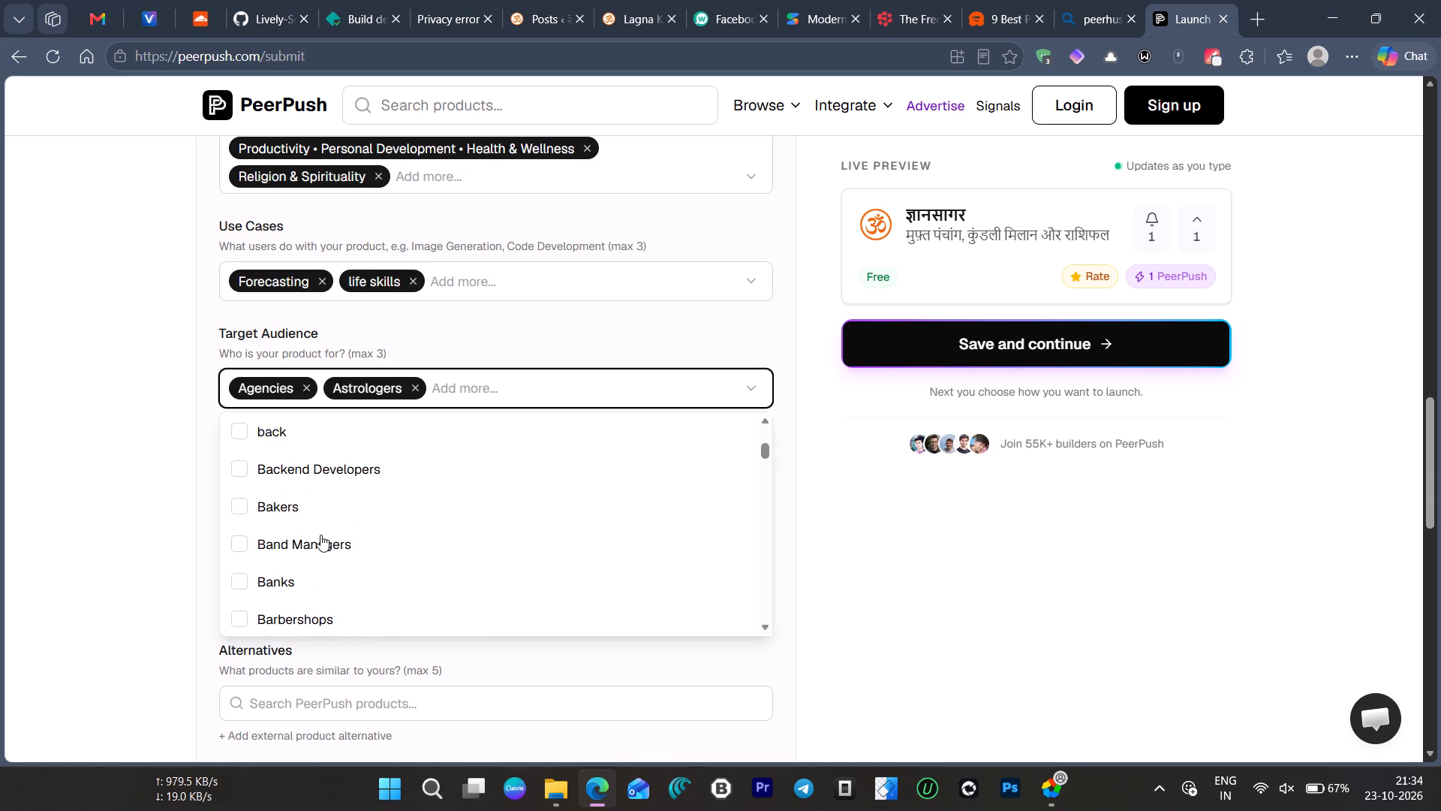
scroll(320, 535, "down", 5)
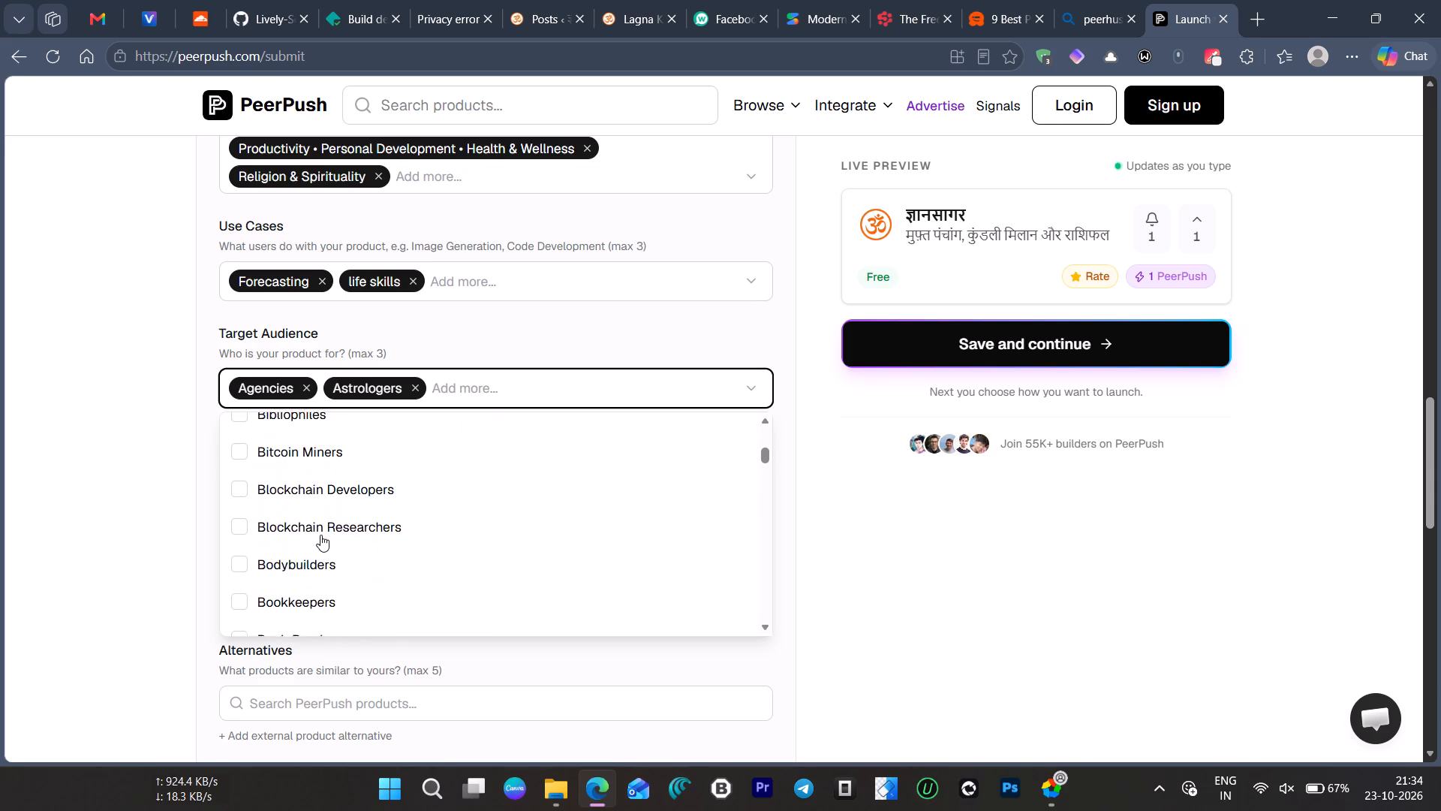
scroll(320, 535, "up", 1)
scroll(320, 535, "down", 3)
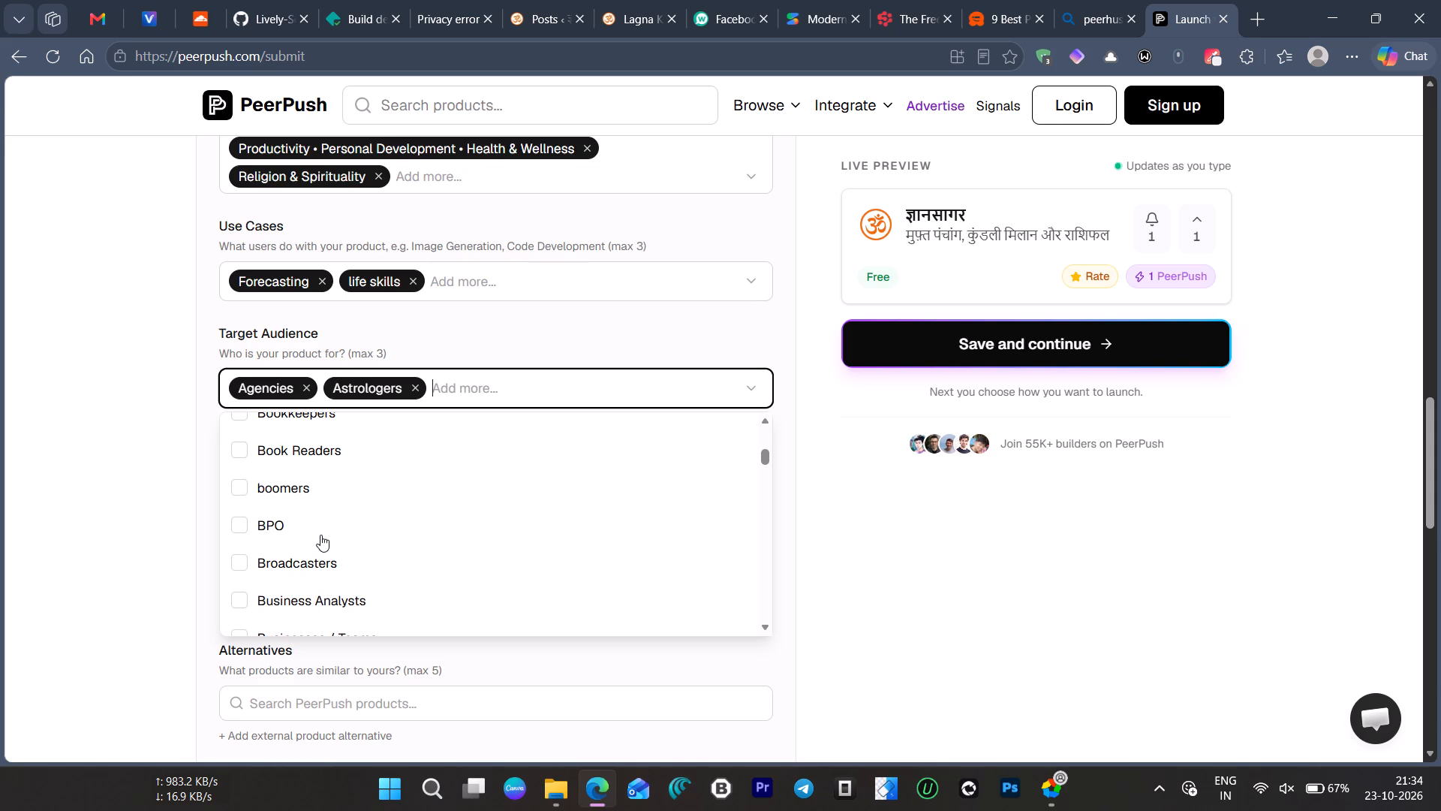
scroll(320, 535, "down", 7)
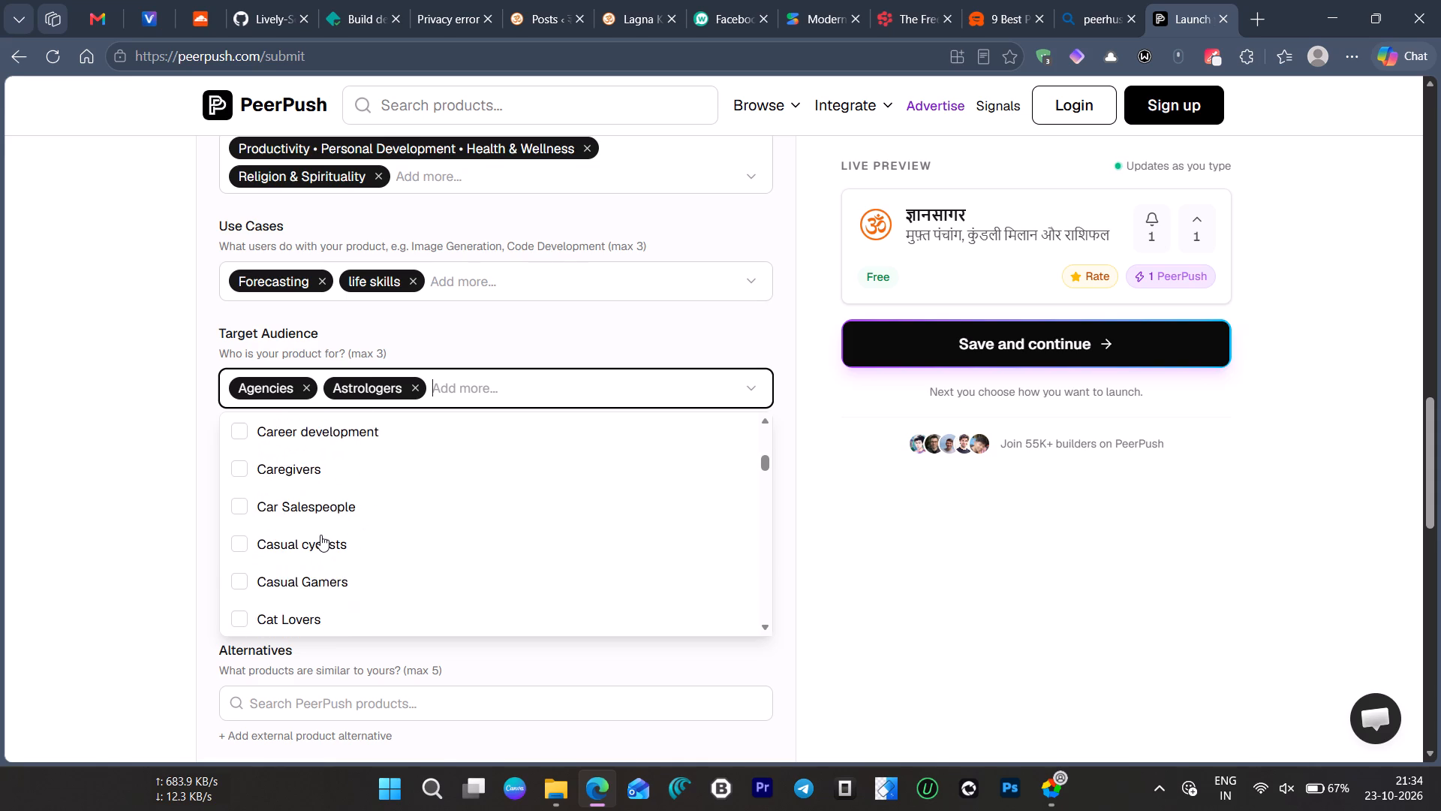
scroll(320, 535, "down", 6)
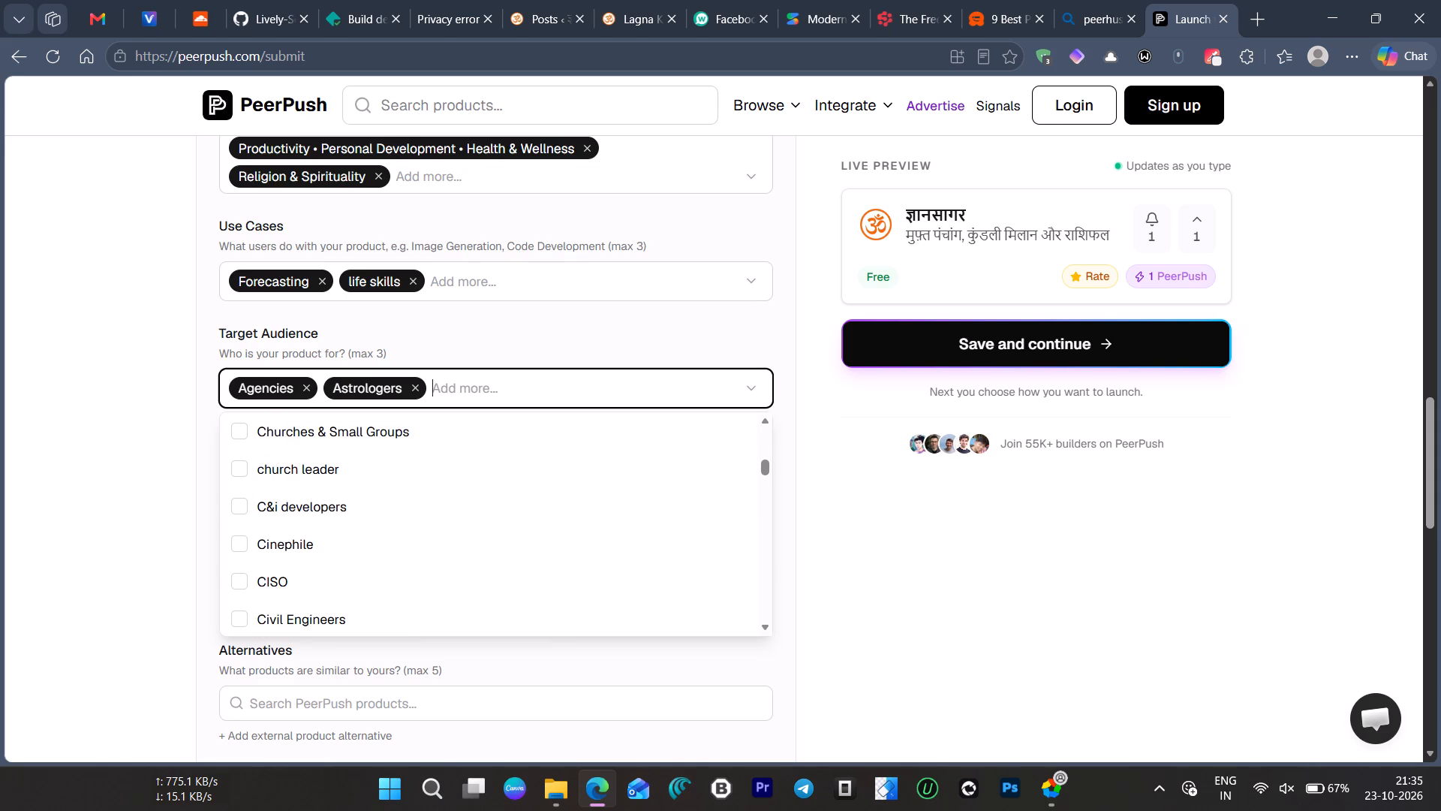
Search the target audiences for "lif" and "futu", clear the search and close the list.
left_click(478, 382)
type("lif")
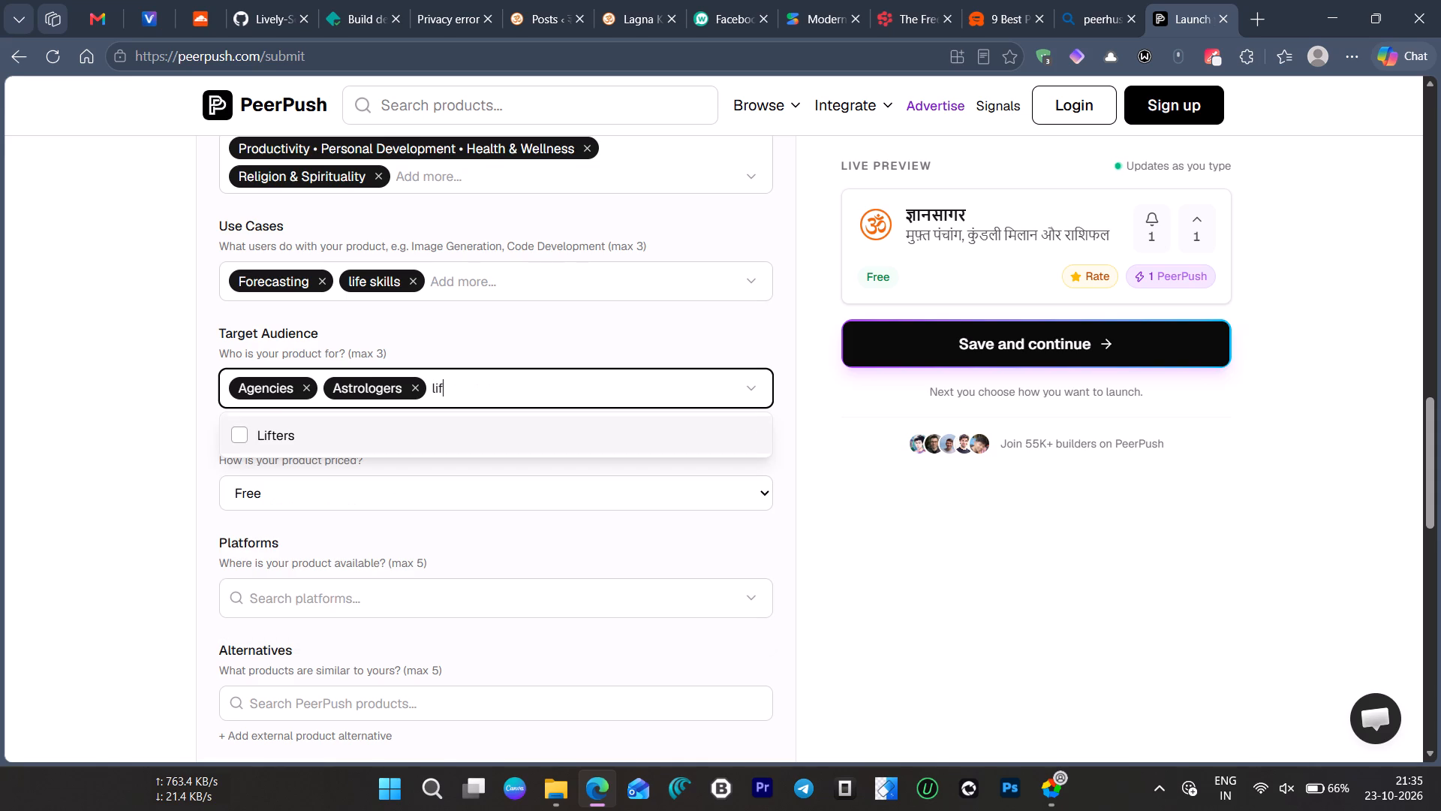
key("BackSpace")
key("BackSpace")
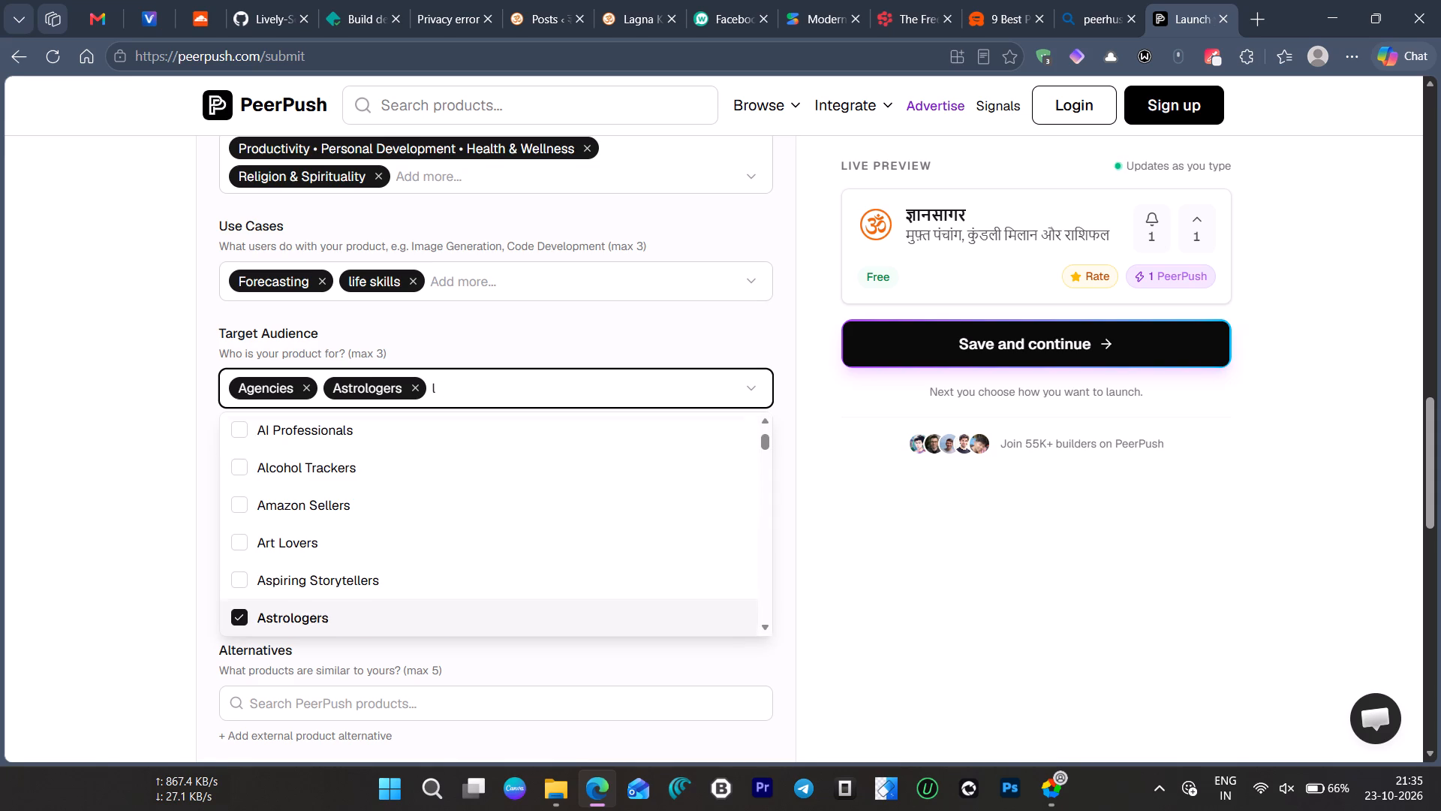
key("BackSpace")
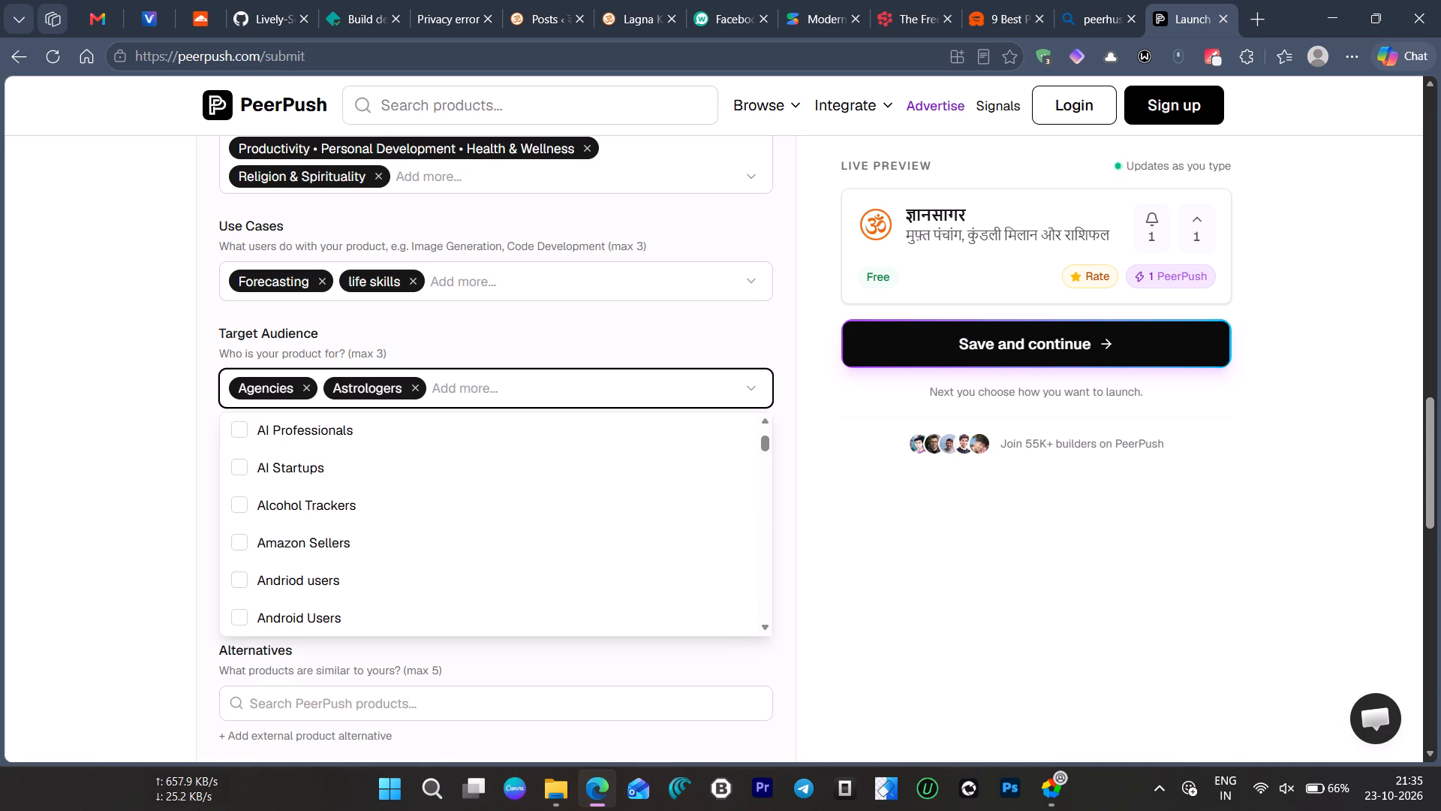
type("futu")
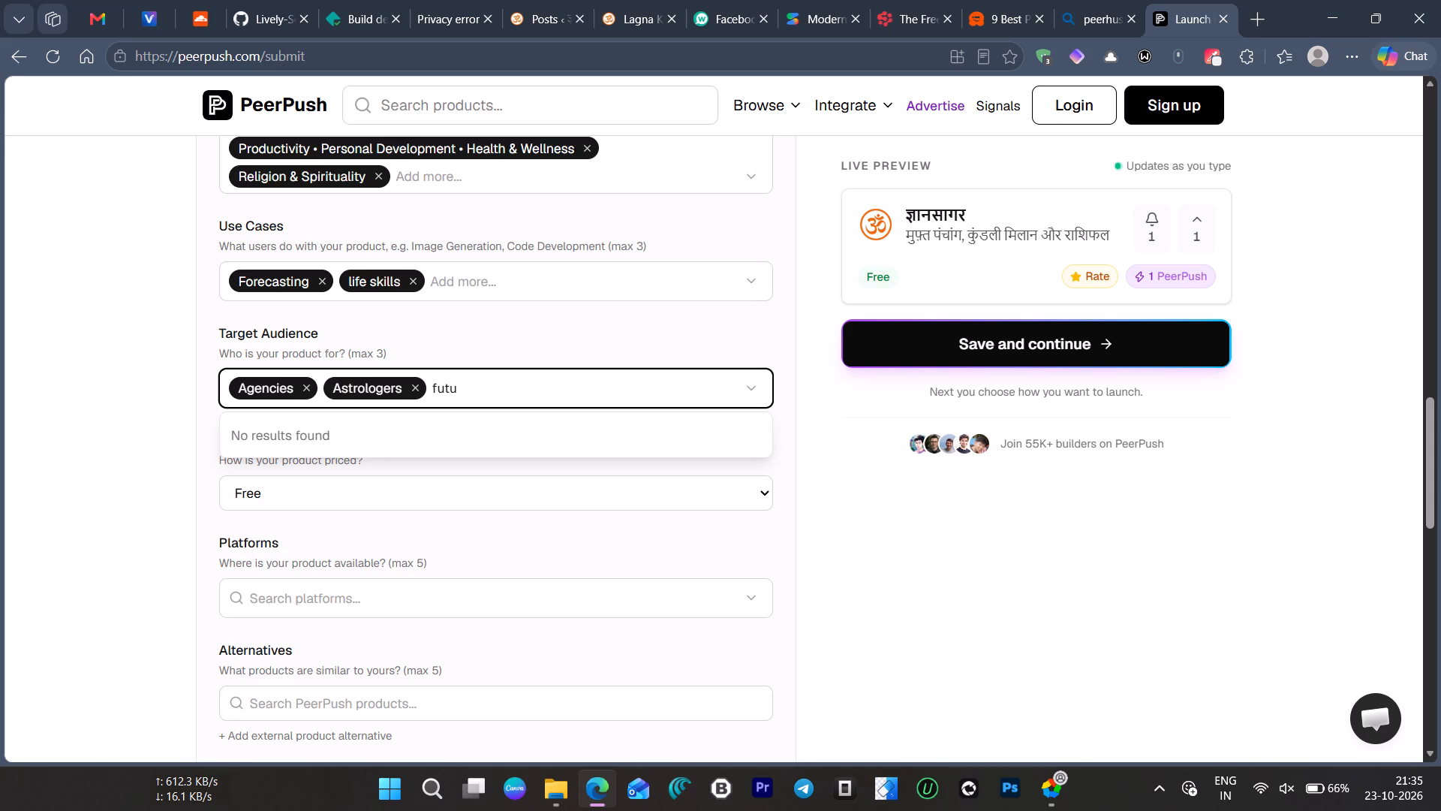
key("BackSpace")
key("BackSpace")
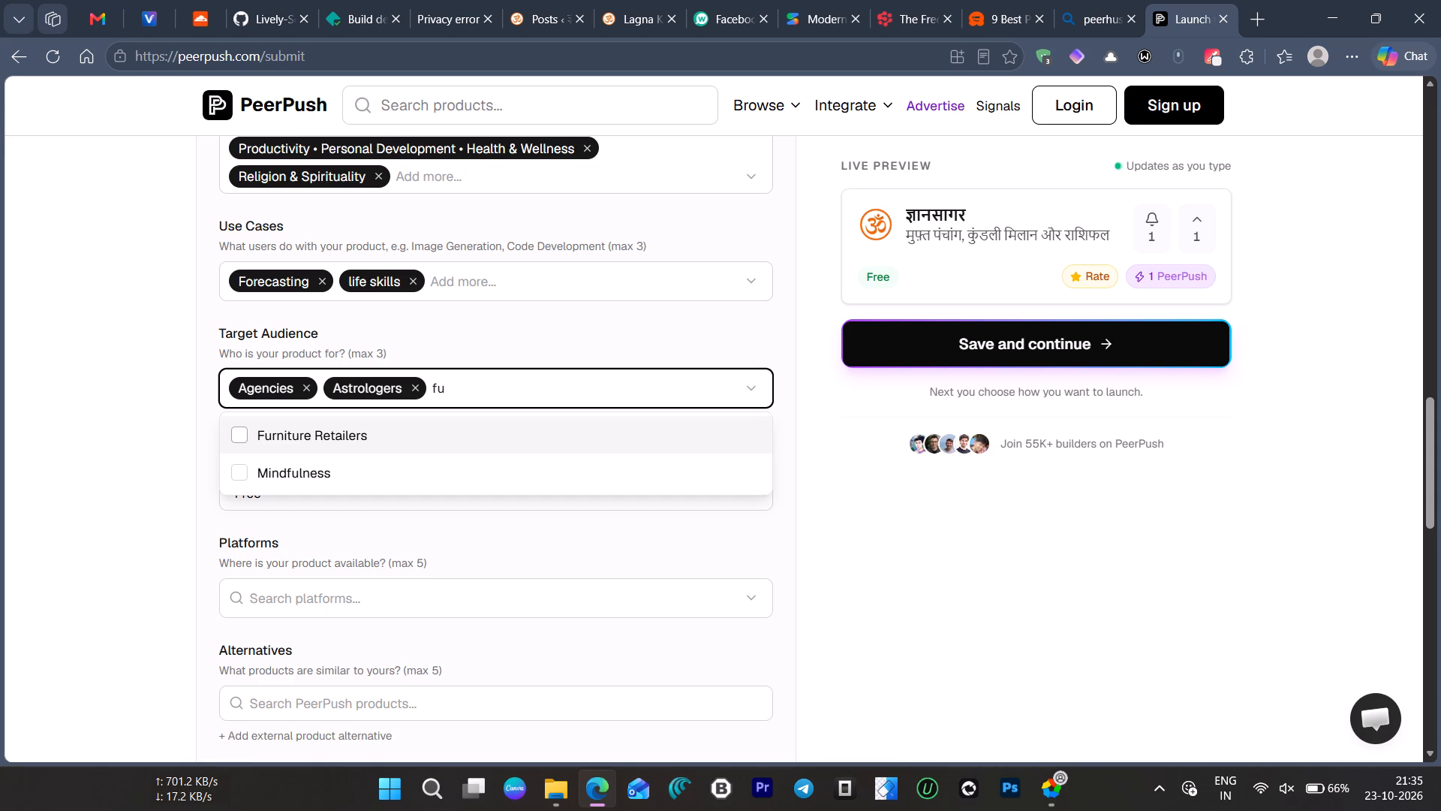
key("BackSpace")
key("BackSpace")
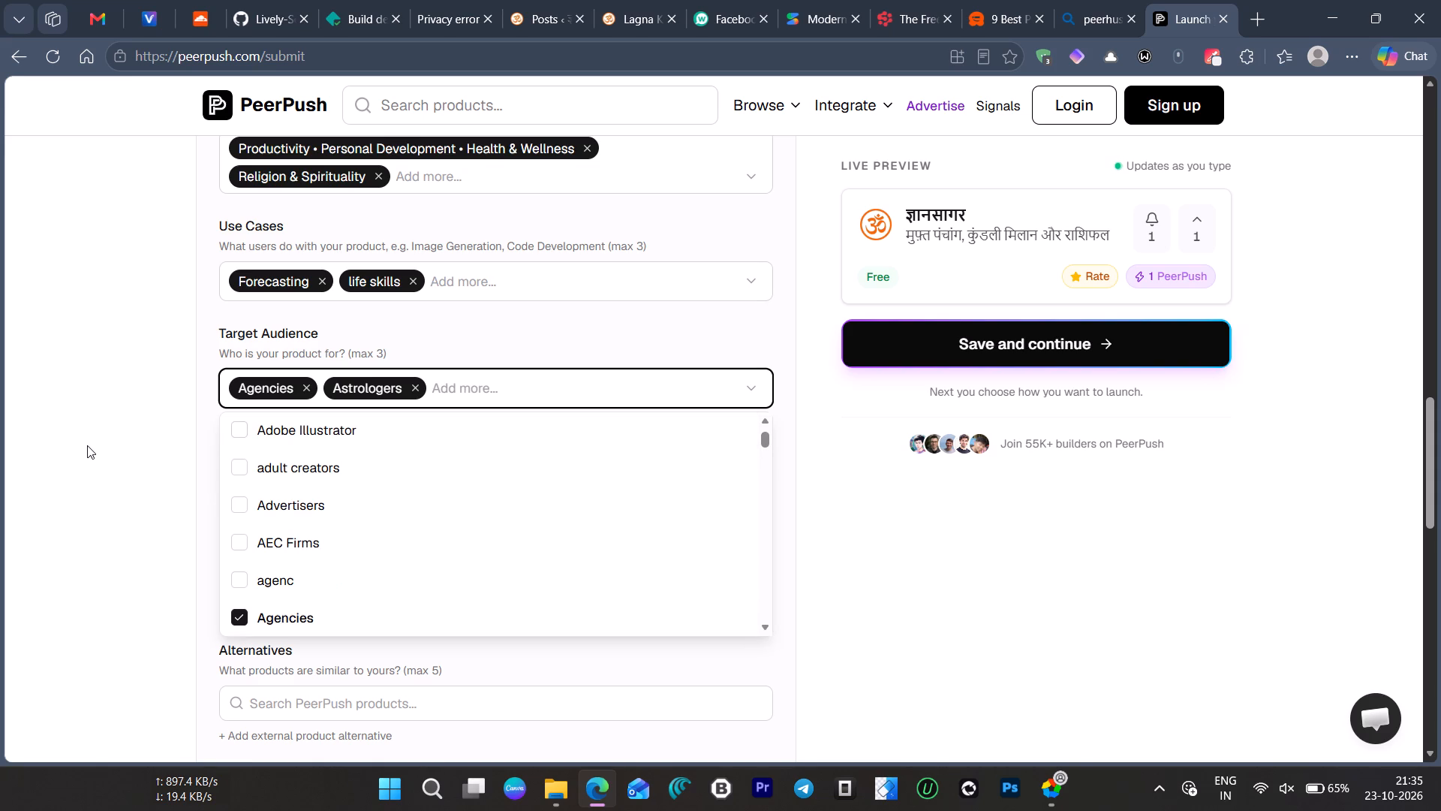
left_click(87, 445)
Add Web and API as the platforms where the product is available.
scroll(86, 449, "down", 2)
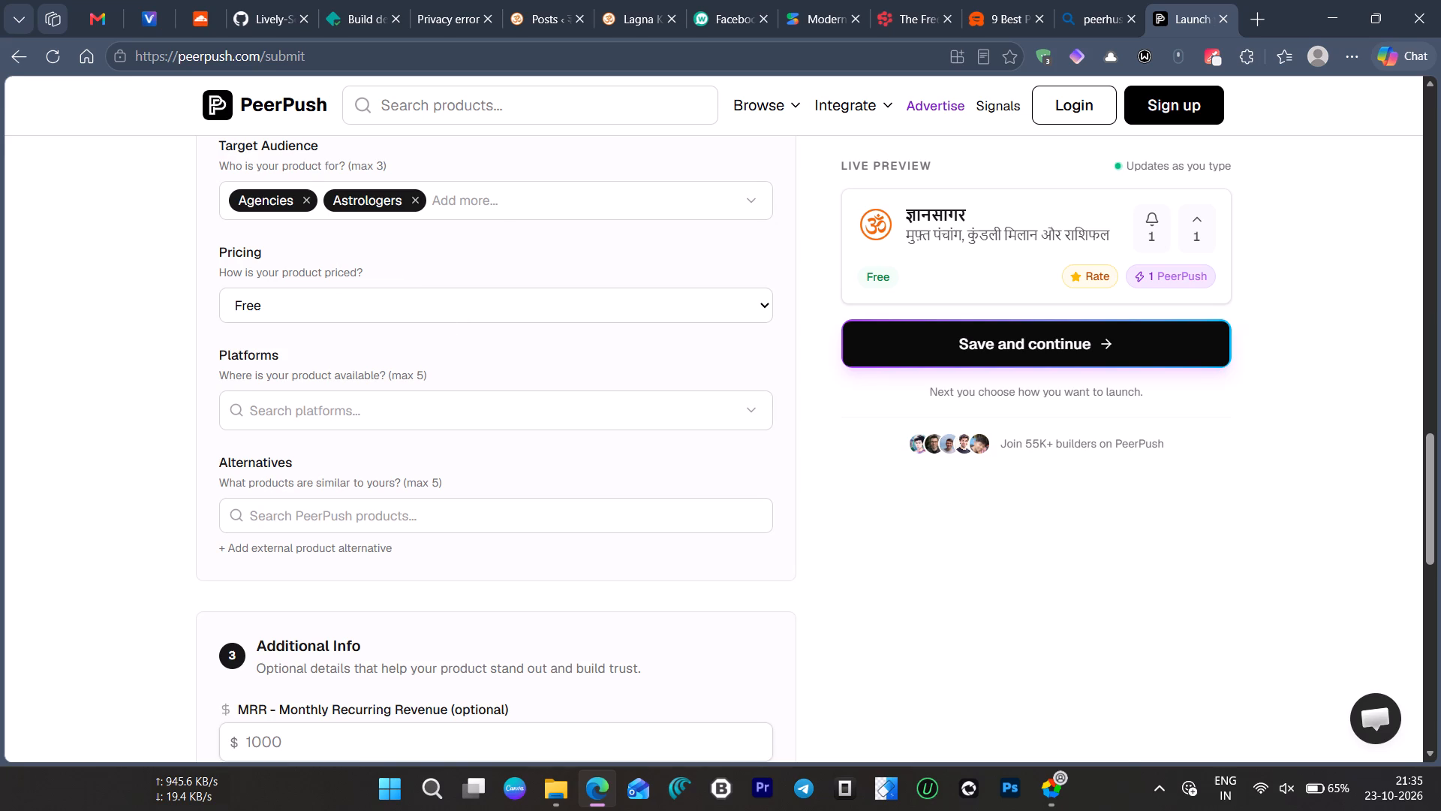
left_click(382, 409)
left_click(256, 452)
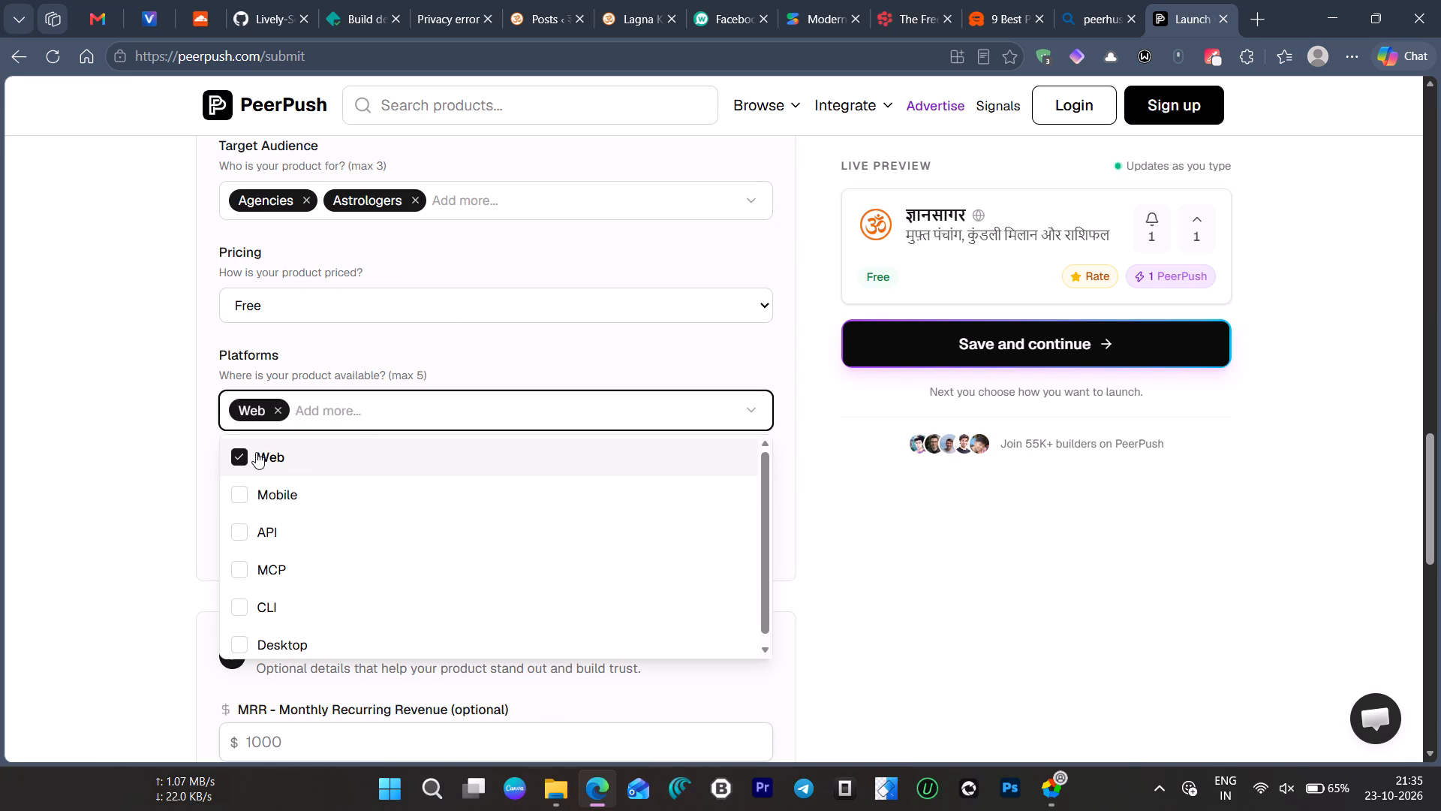
left_click(262, 524)
scroll(257, 563, "down", 1)
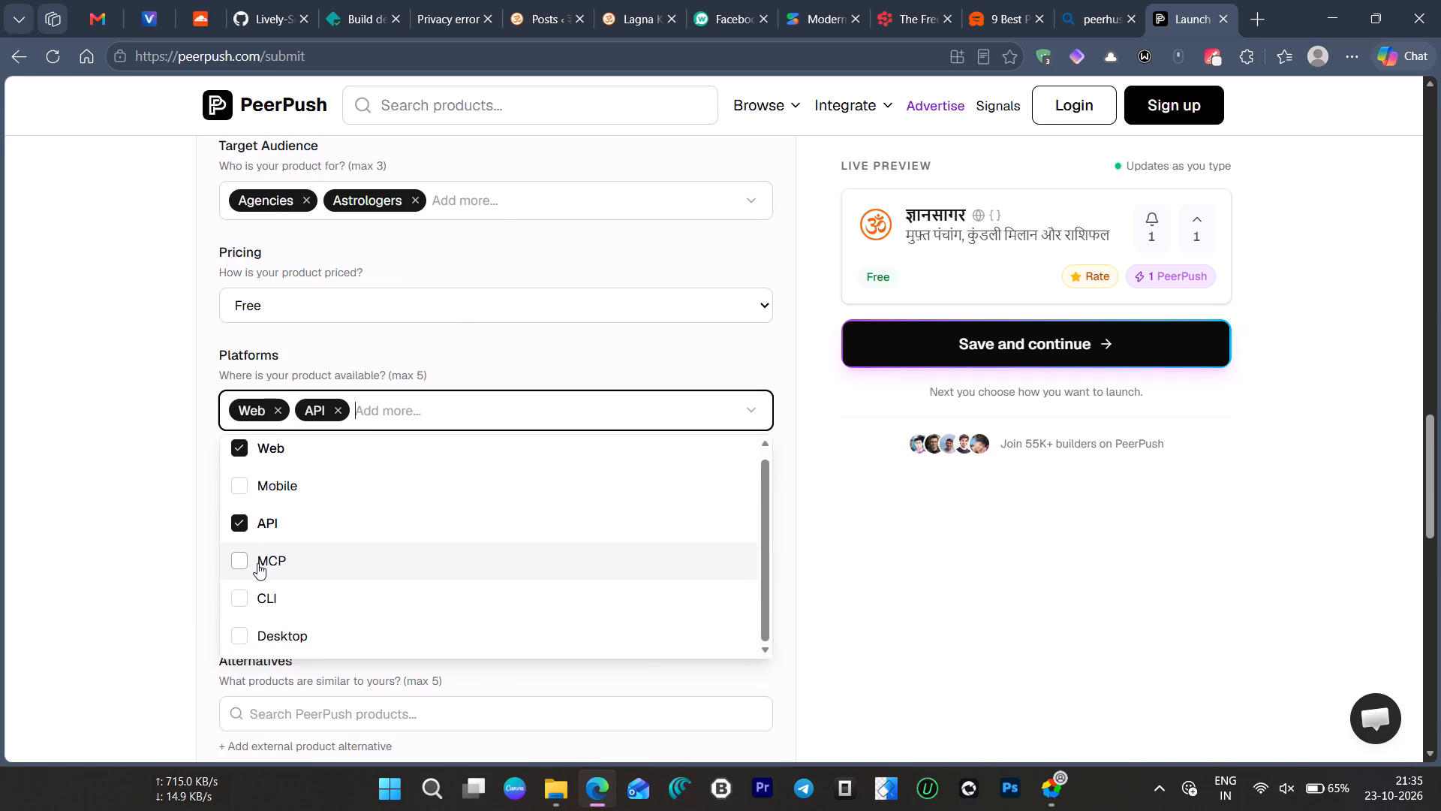
left_click(105, 493)
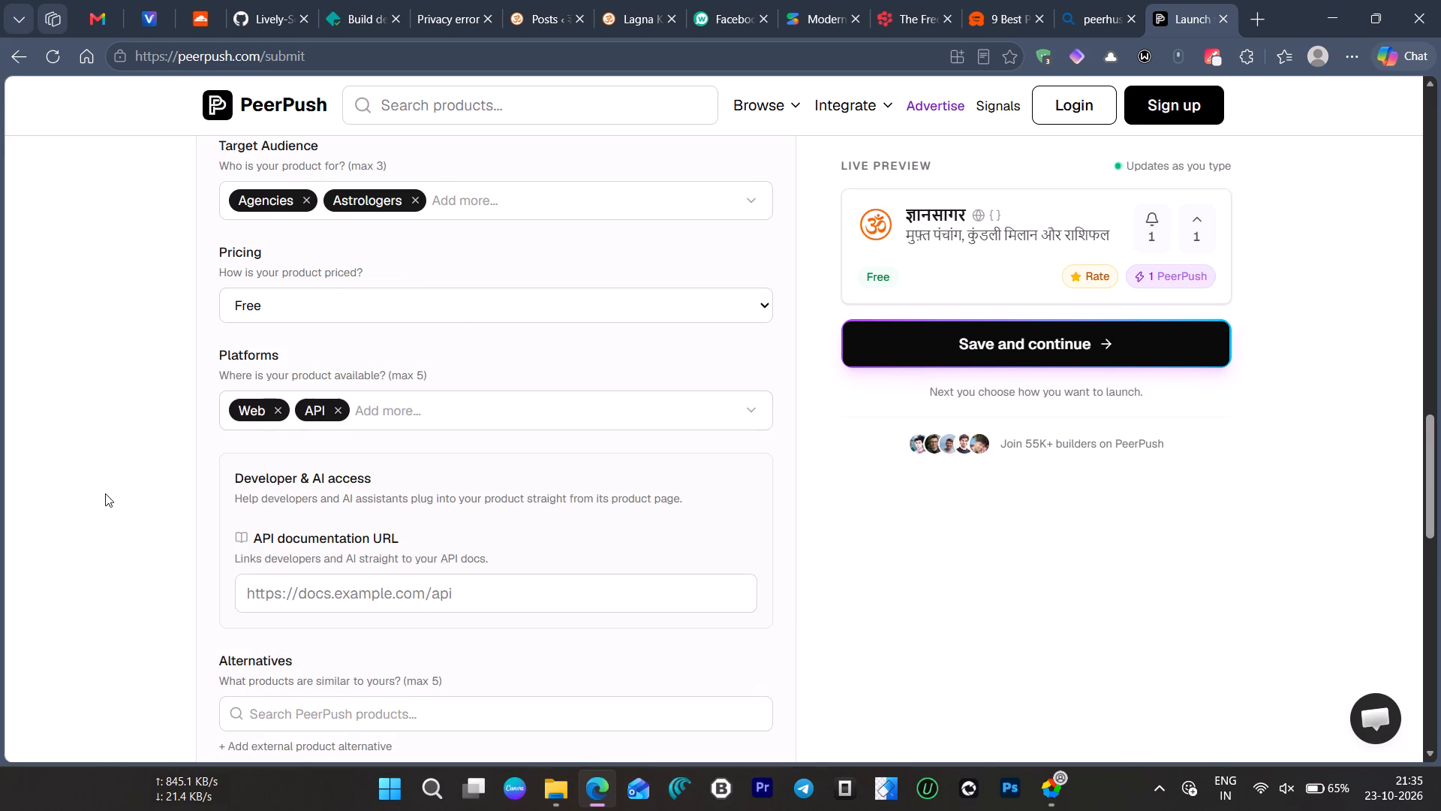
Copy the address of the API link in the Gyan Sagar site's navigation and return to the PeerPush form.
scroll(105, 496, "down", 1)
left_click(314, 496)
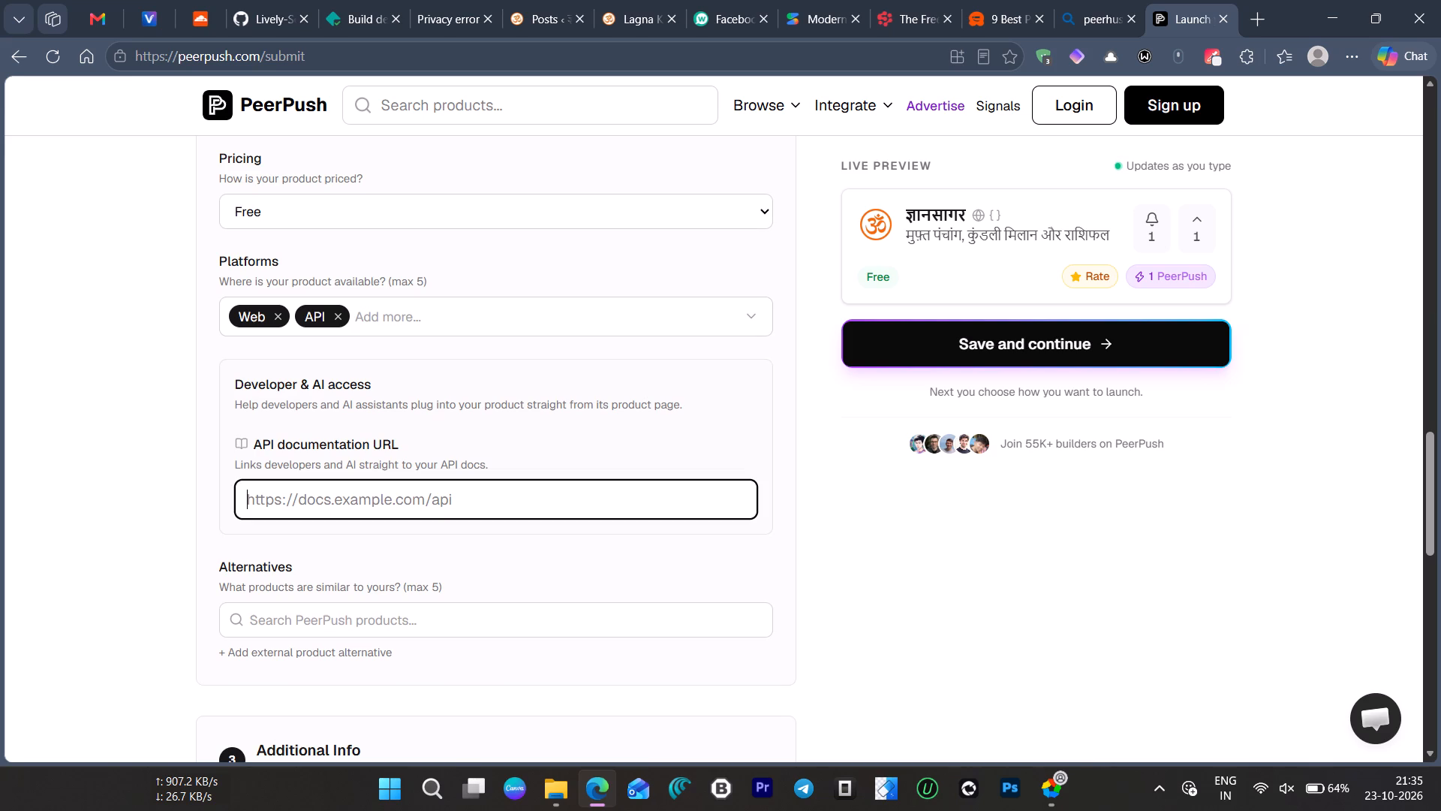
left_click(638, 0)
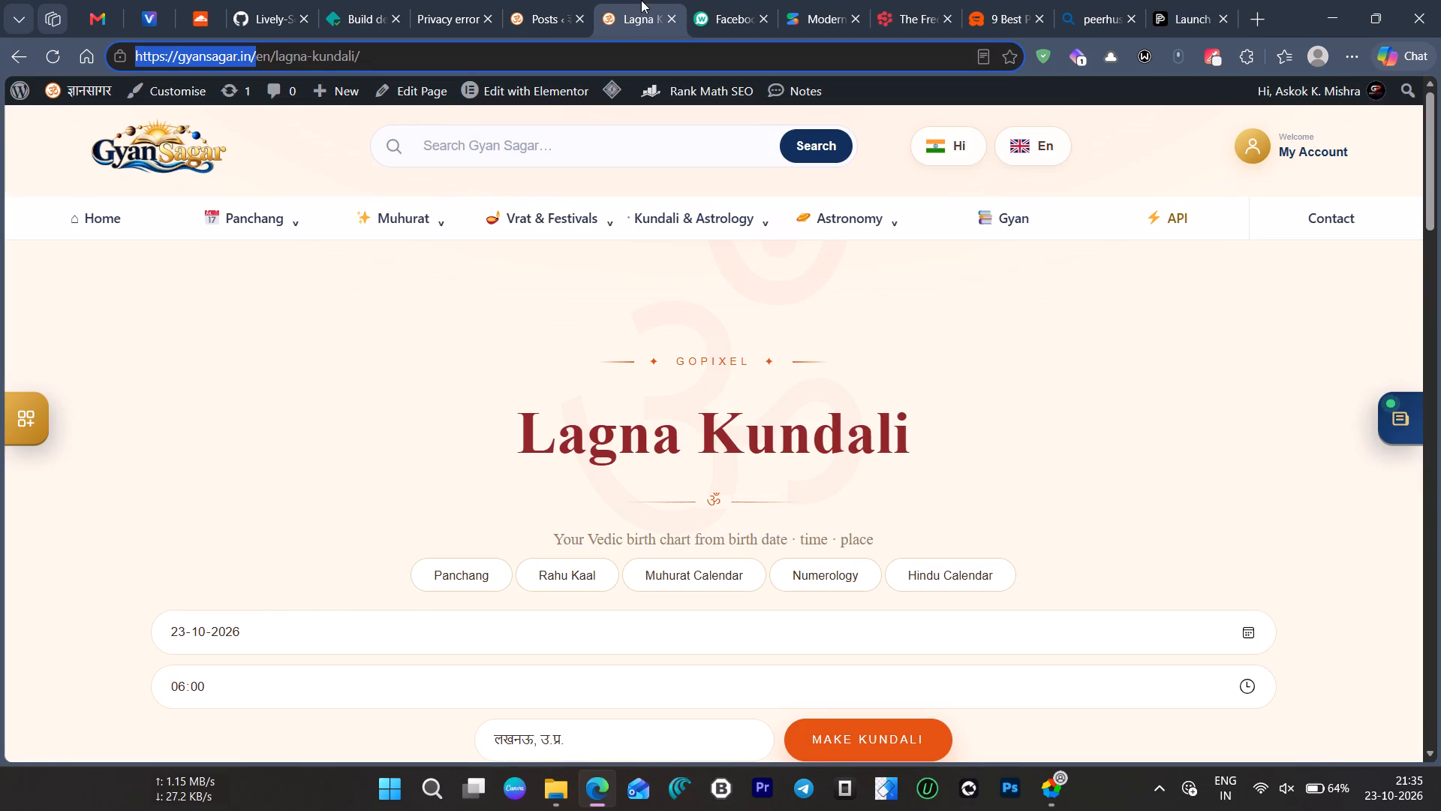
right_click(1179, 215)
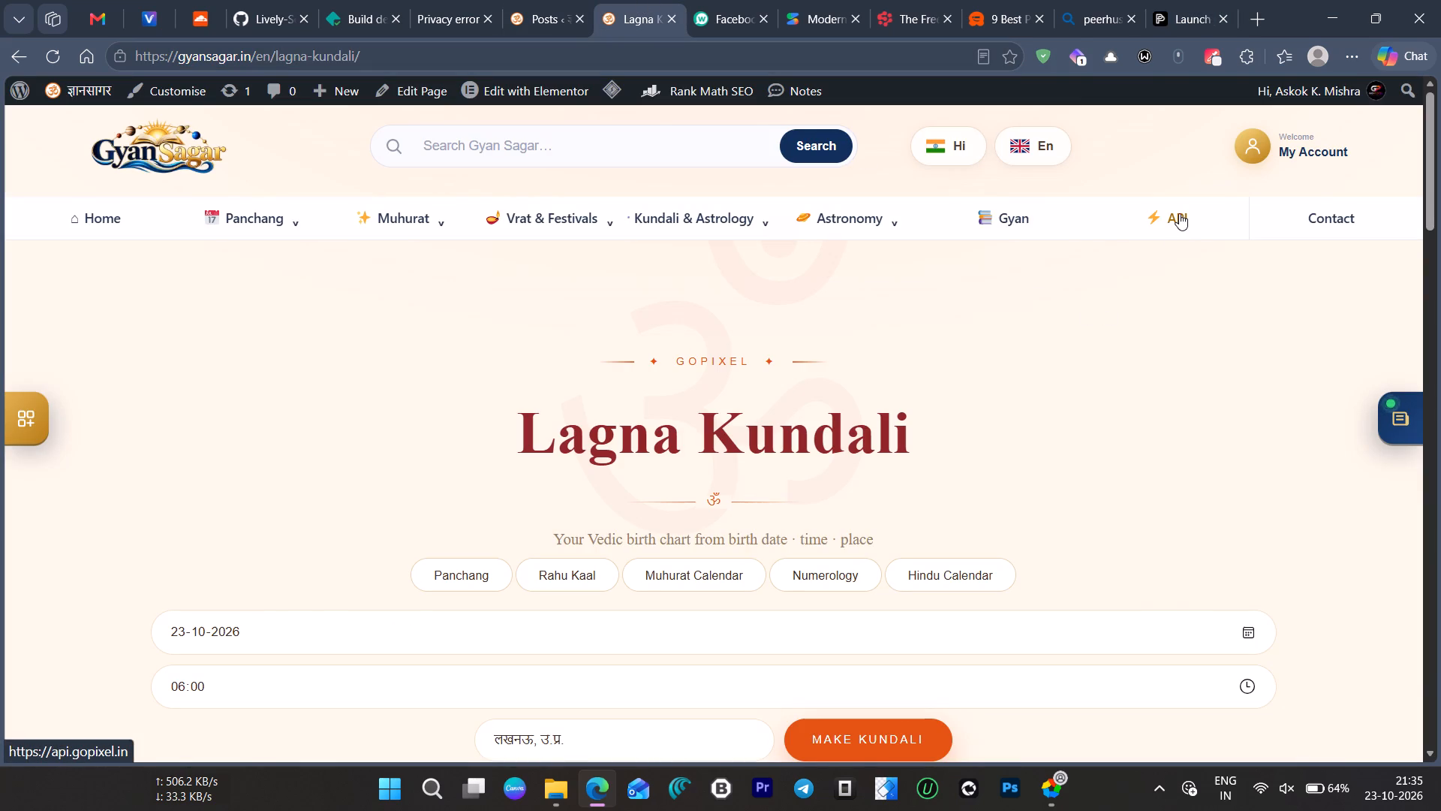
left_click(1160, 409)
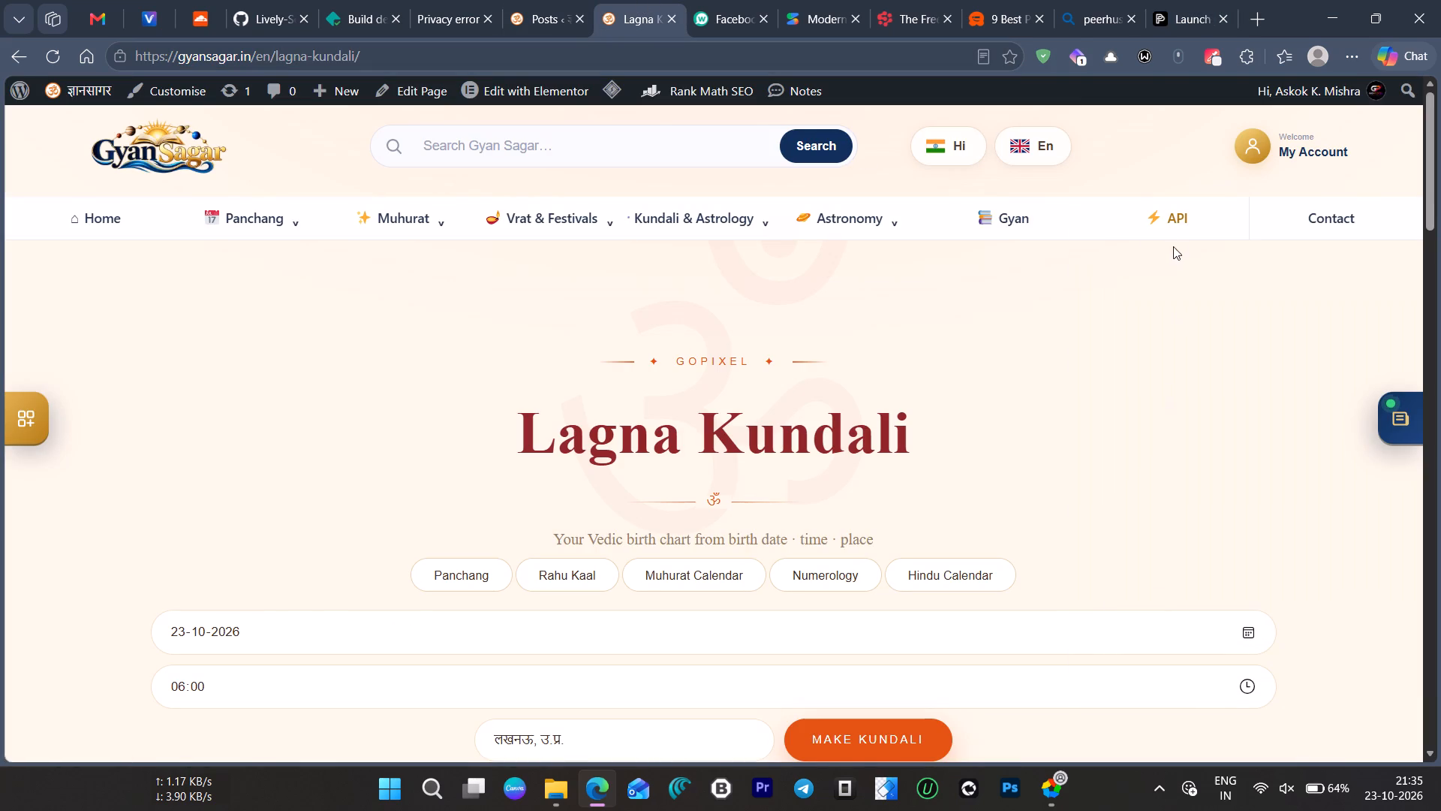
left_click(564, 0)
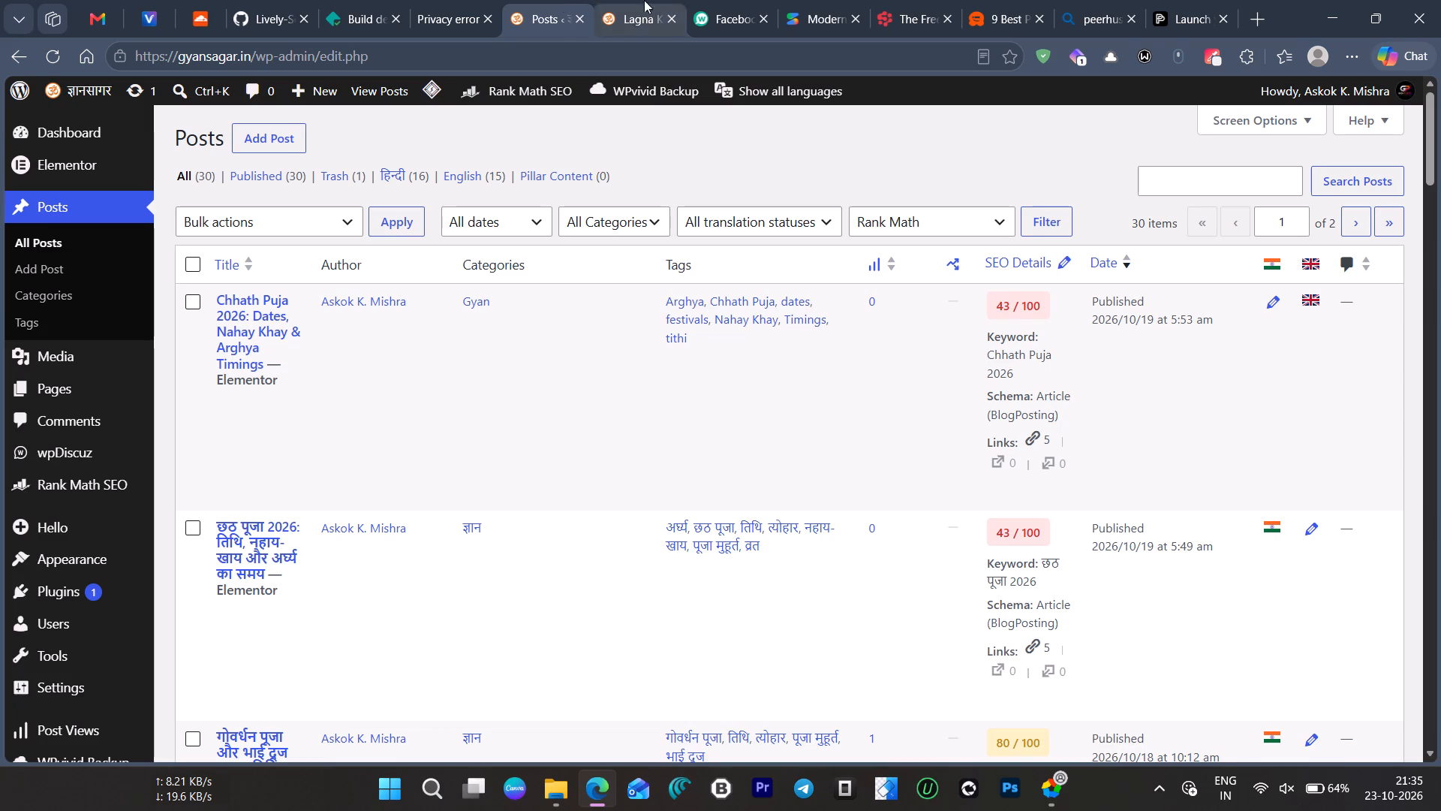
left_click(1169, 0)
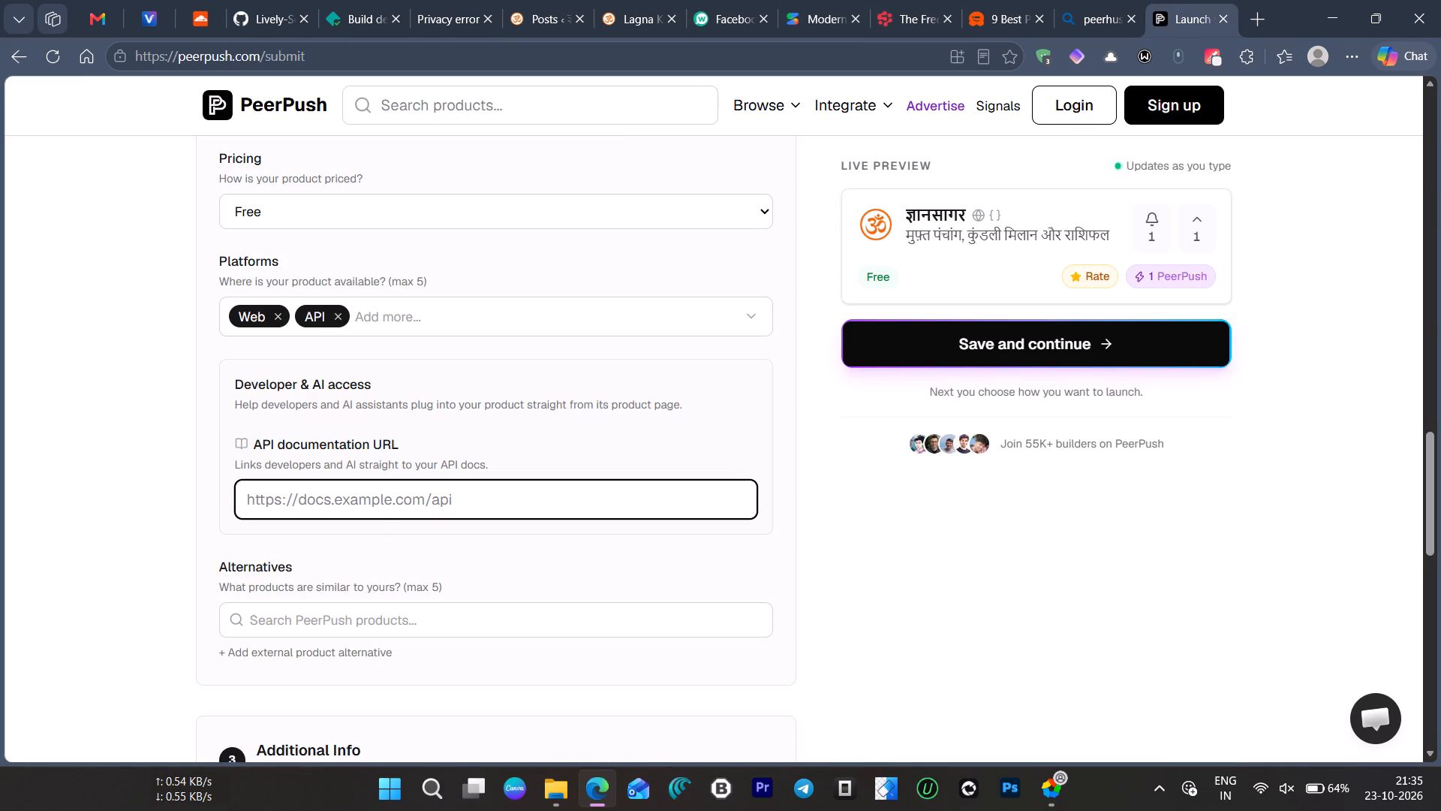
left_click(625, 8)
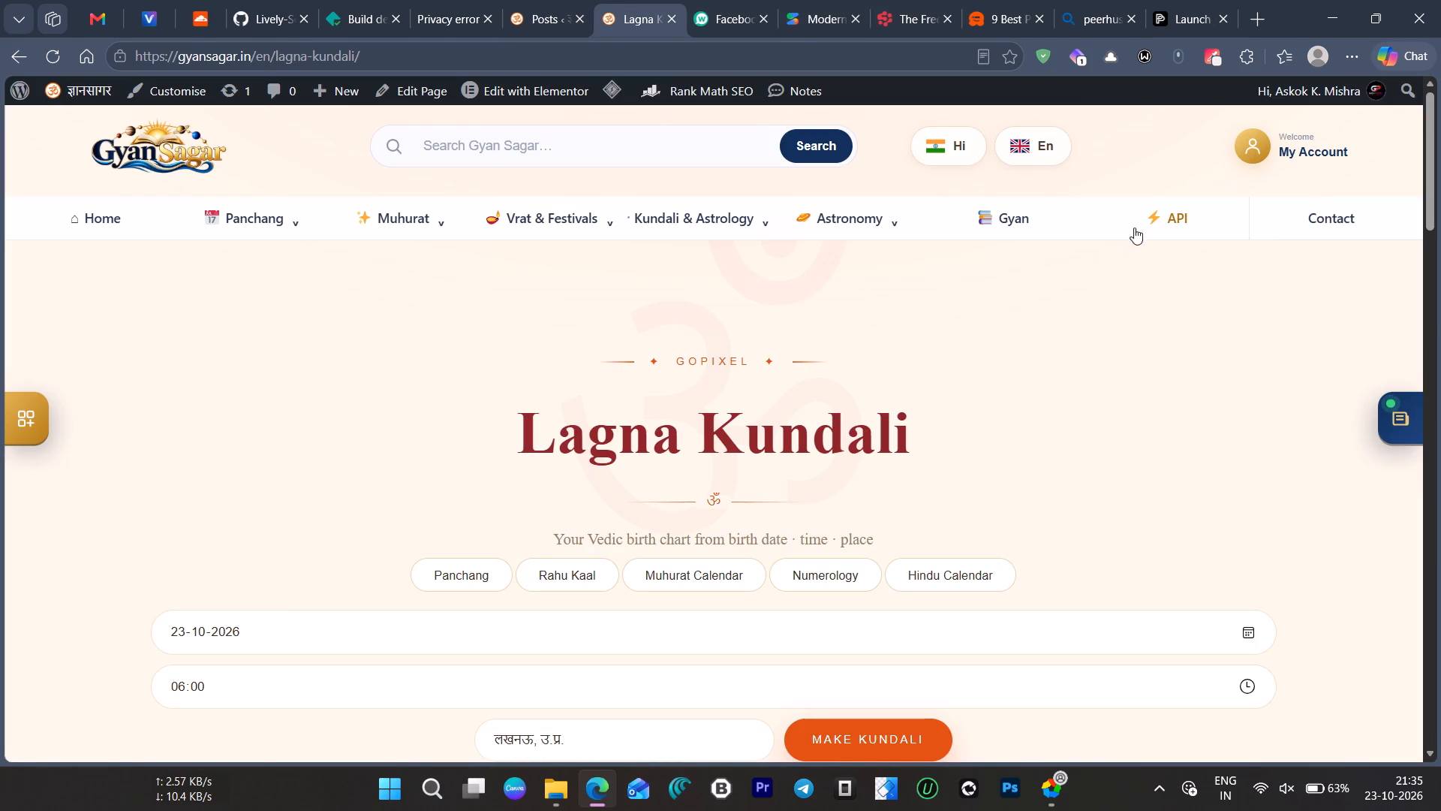
scroll(1044, 450, "down", 18)
scroll(1044, 450, "down", 7)
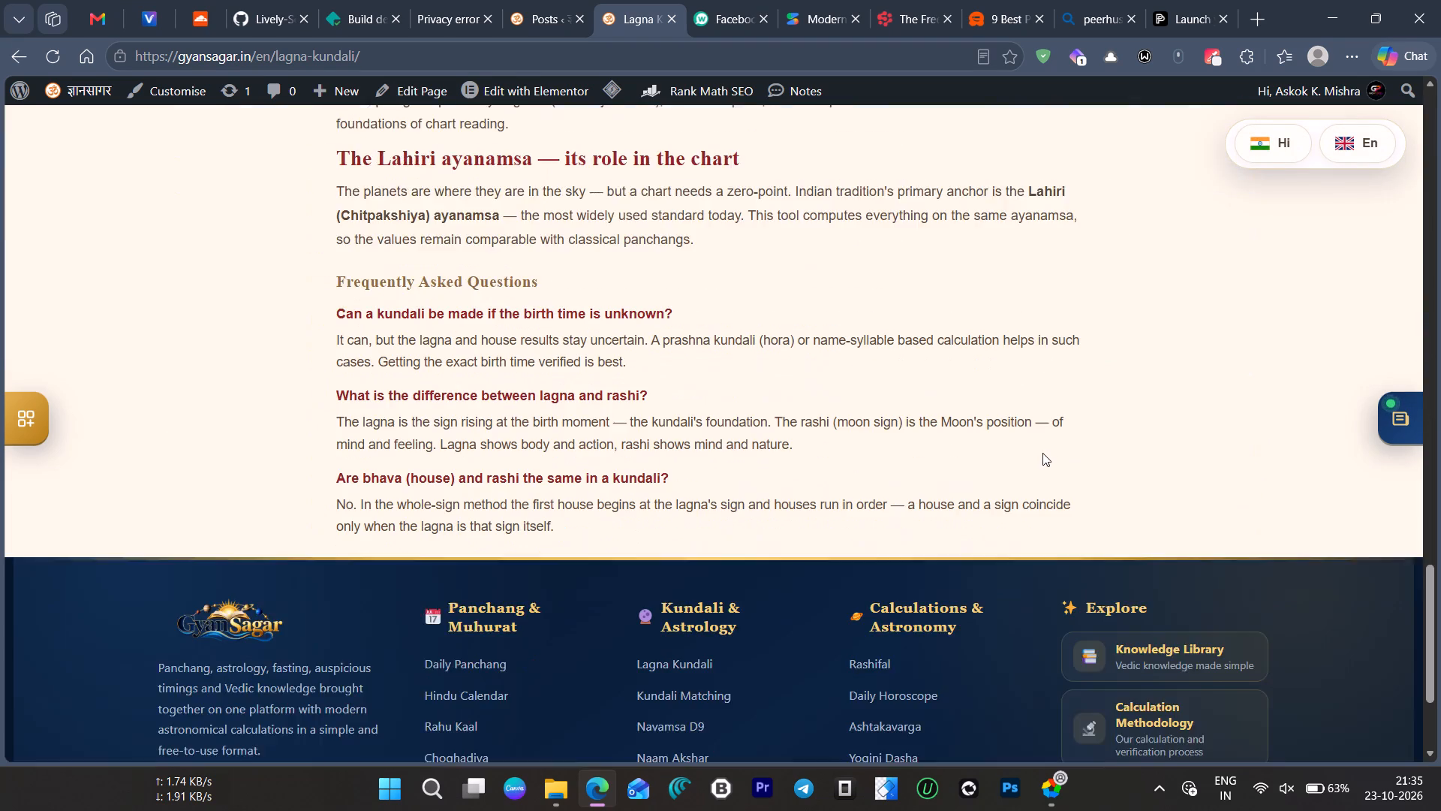
scroll(1042, 453, "down", 8)
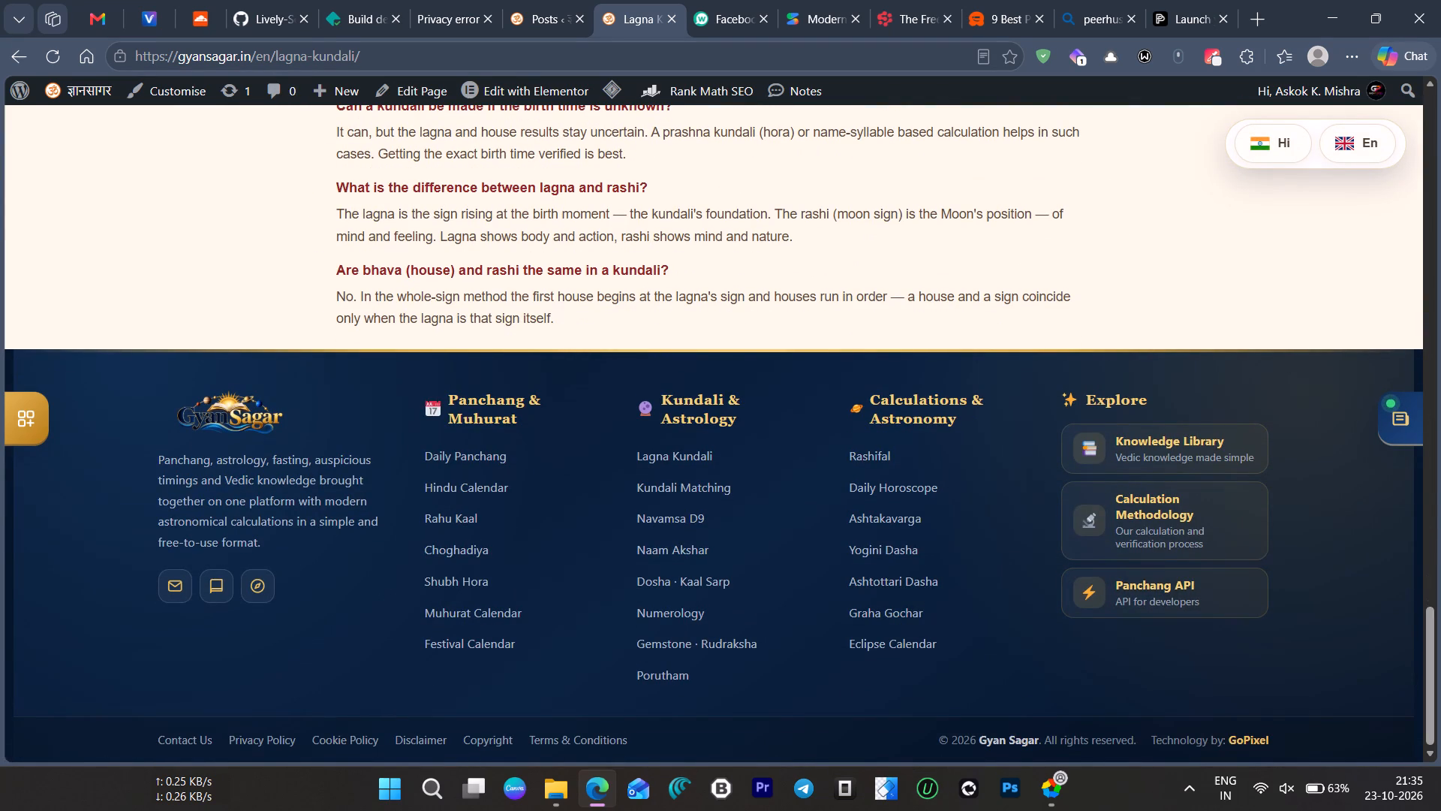
left_click_drag(258, 53, 482, 56)
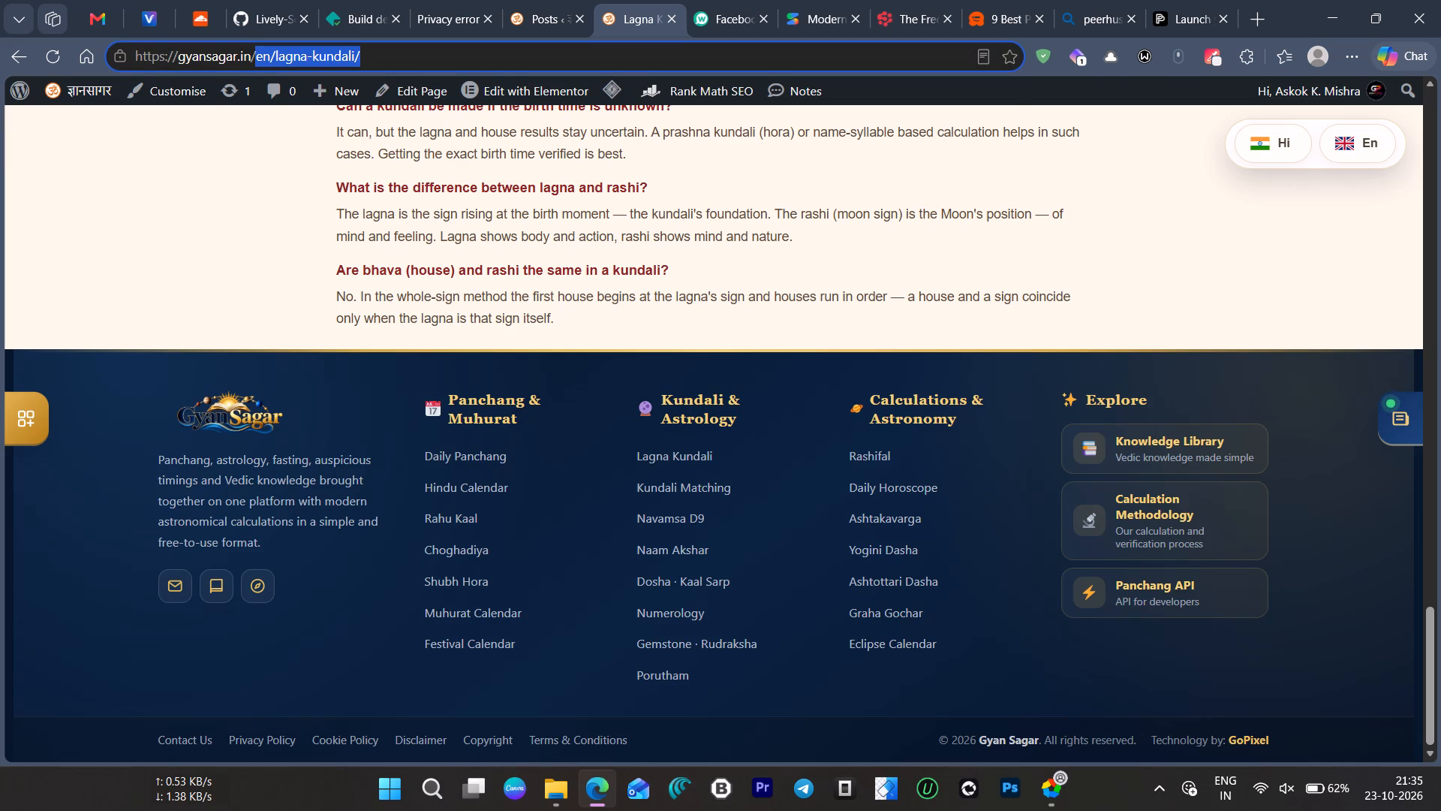
type("en/api")
key("Return")
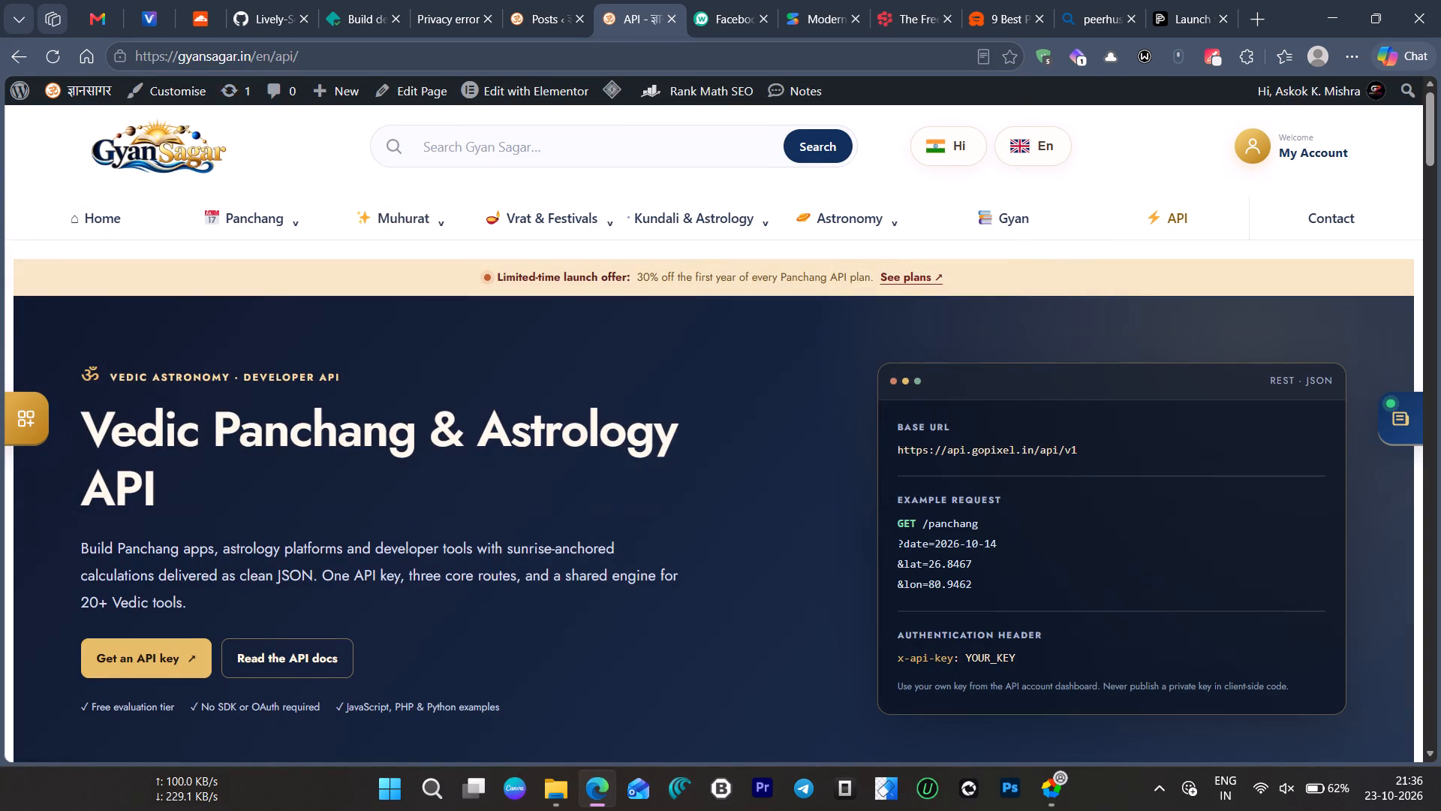
left_click(241, 53)
key("ctrl+c")
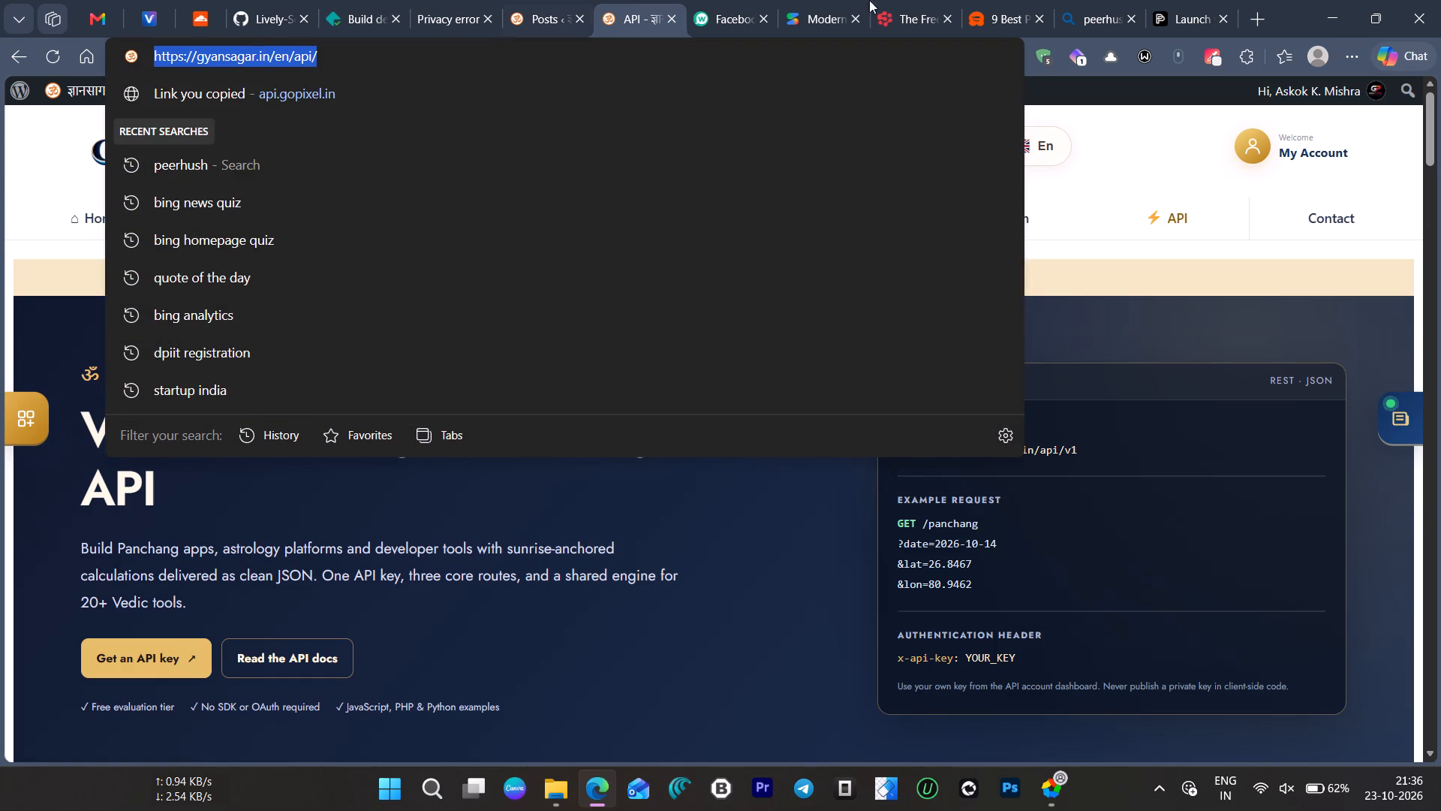
left_click(1178, 0)
key("ctrl+v")
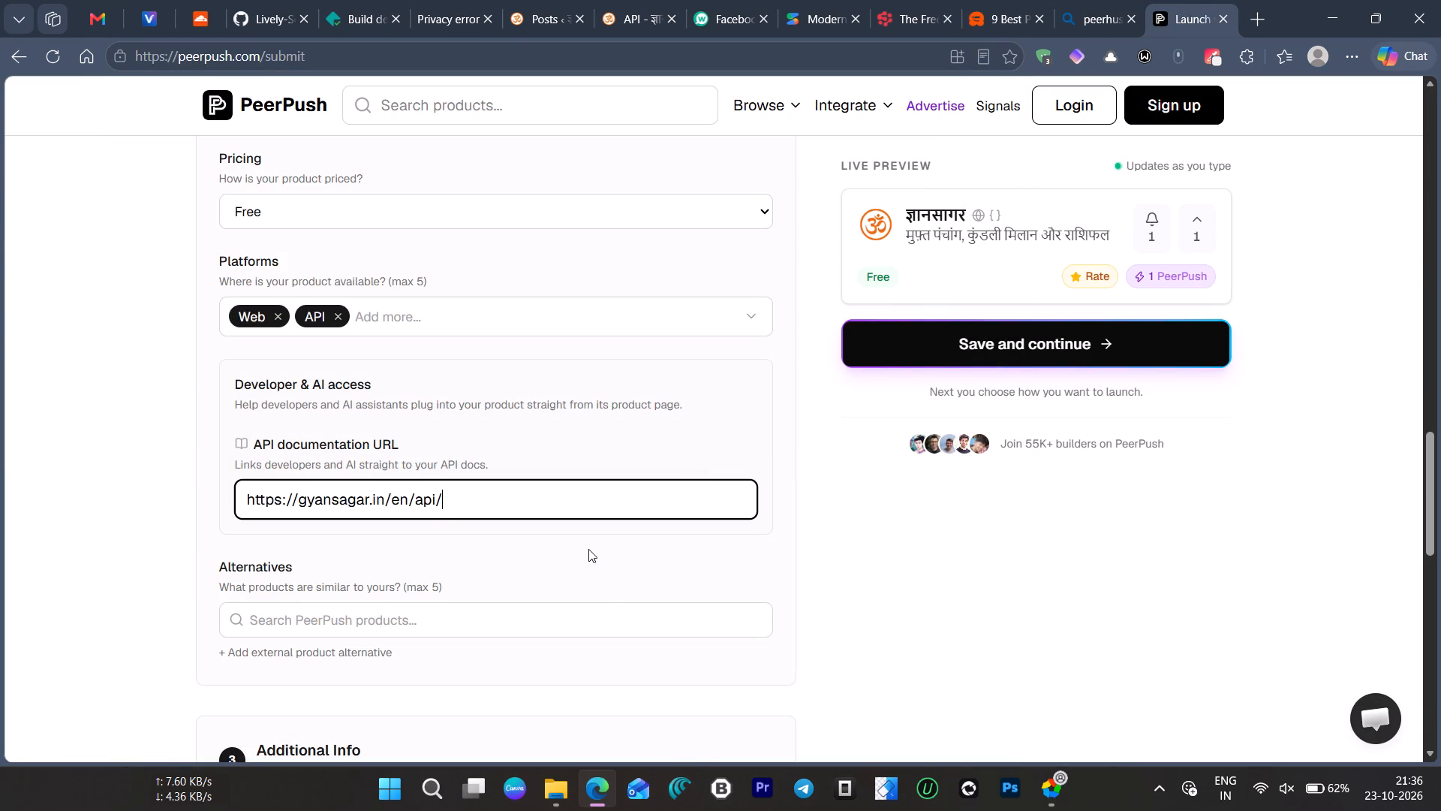
left_click(119, 550)
Review the rest of the submission form, including Alternatives and the optional Additional Info, and go back up to Basic Info.
scroll(119, 550, "down", 2)
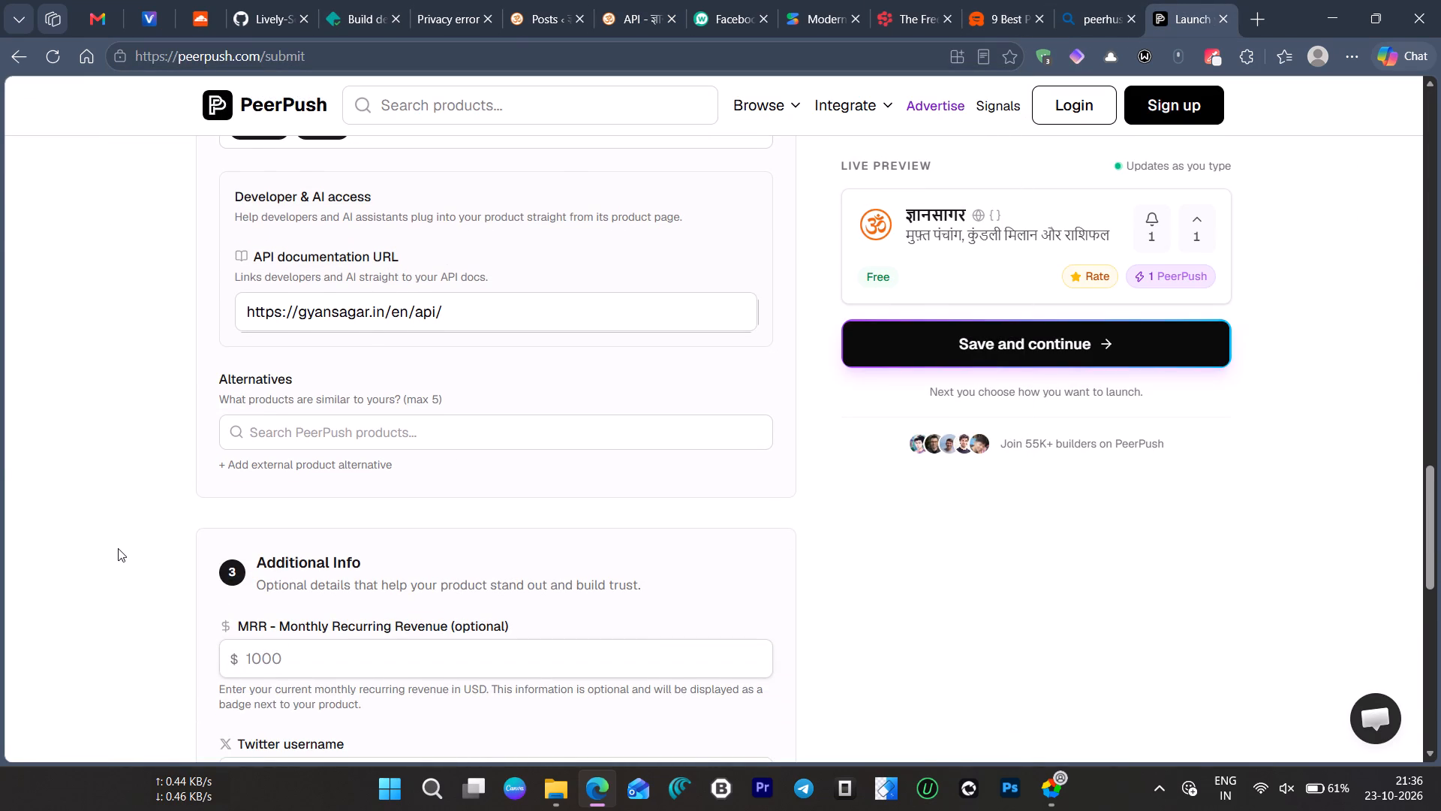
scroll(118, 548, "down", 2)
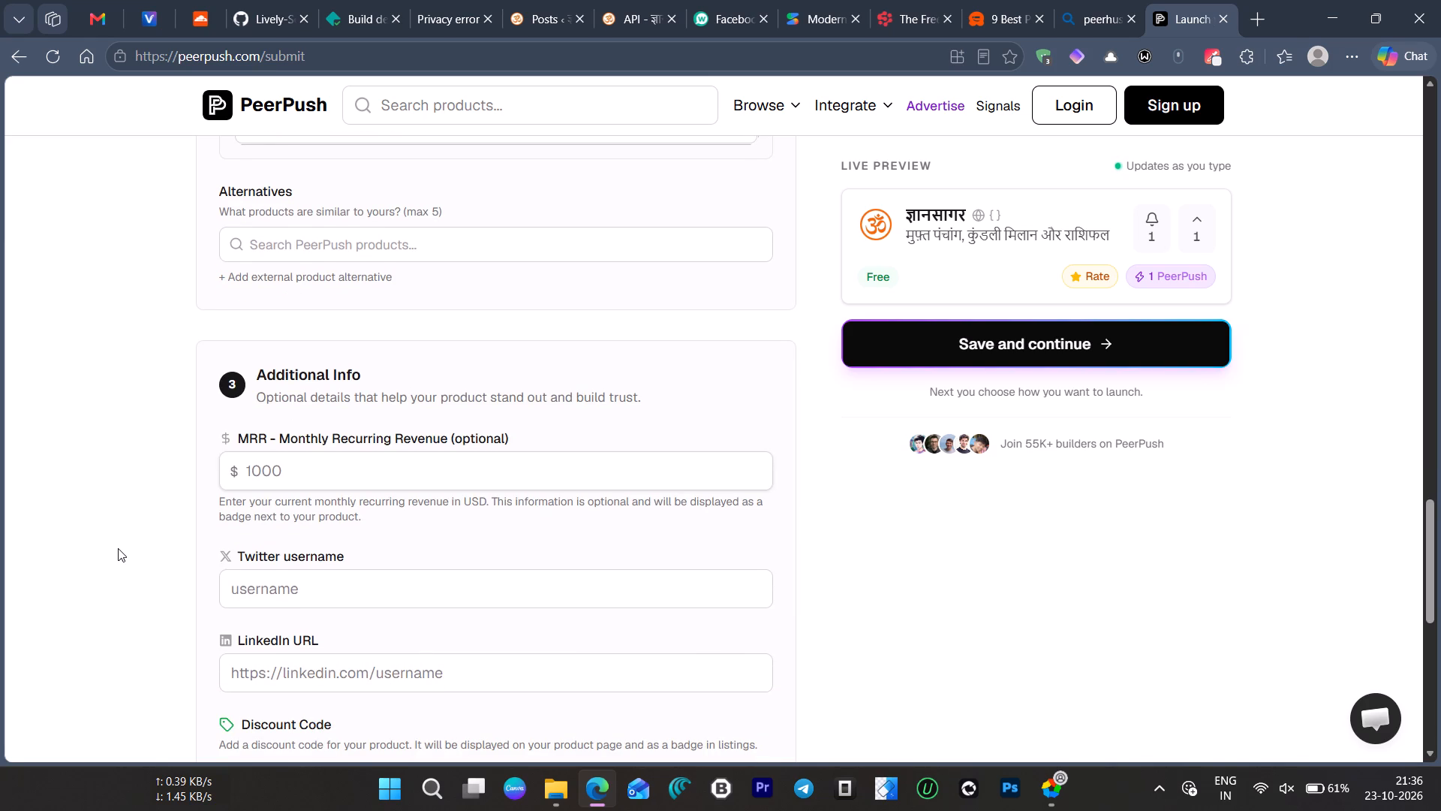
scroll(112, 548, "down", 1)
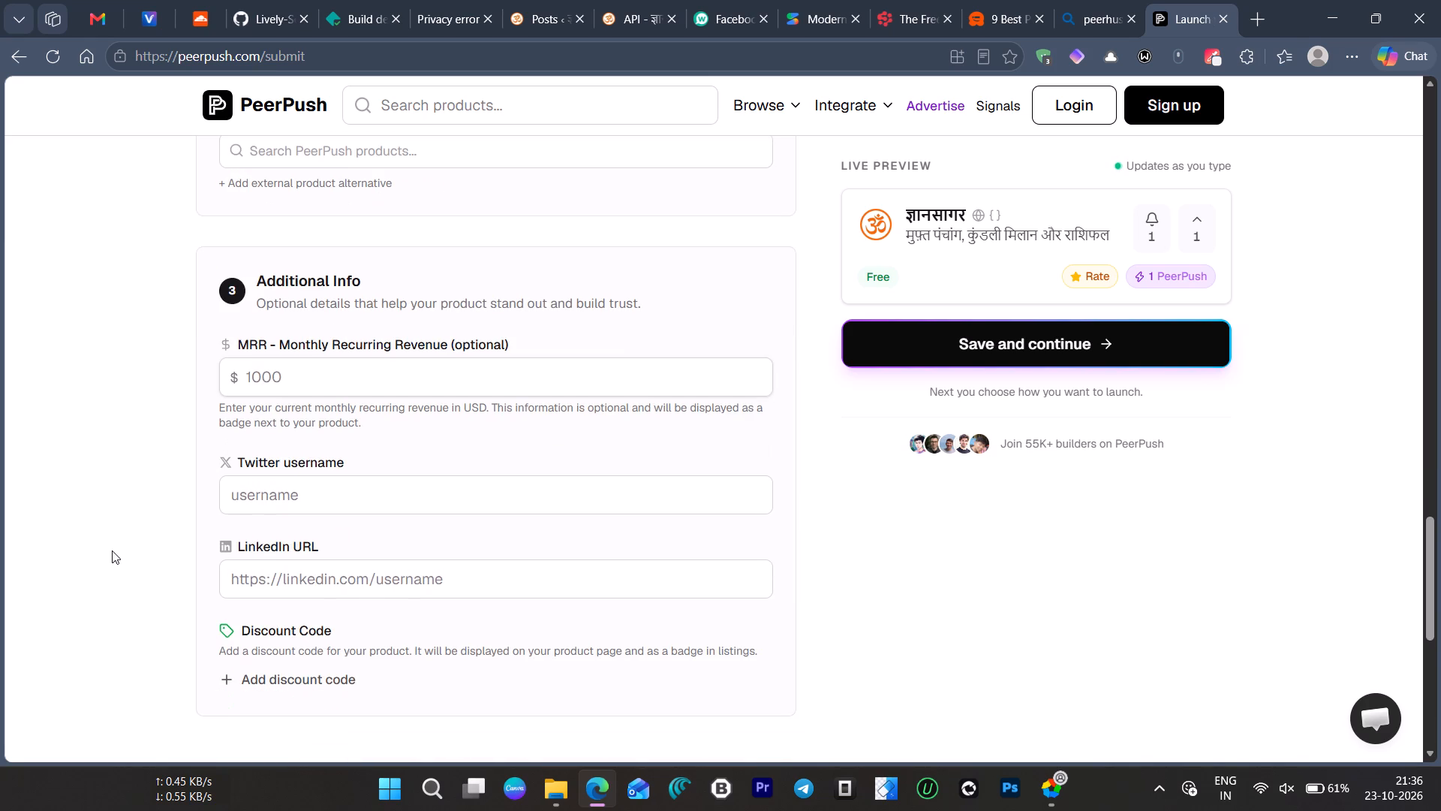
scroll(112, 550, "down", 2)
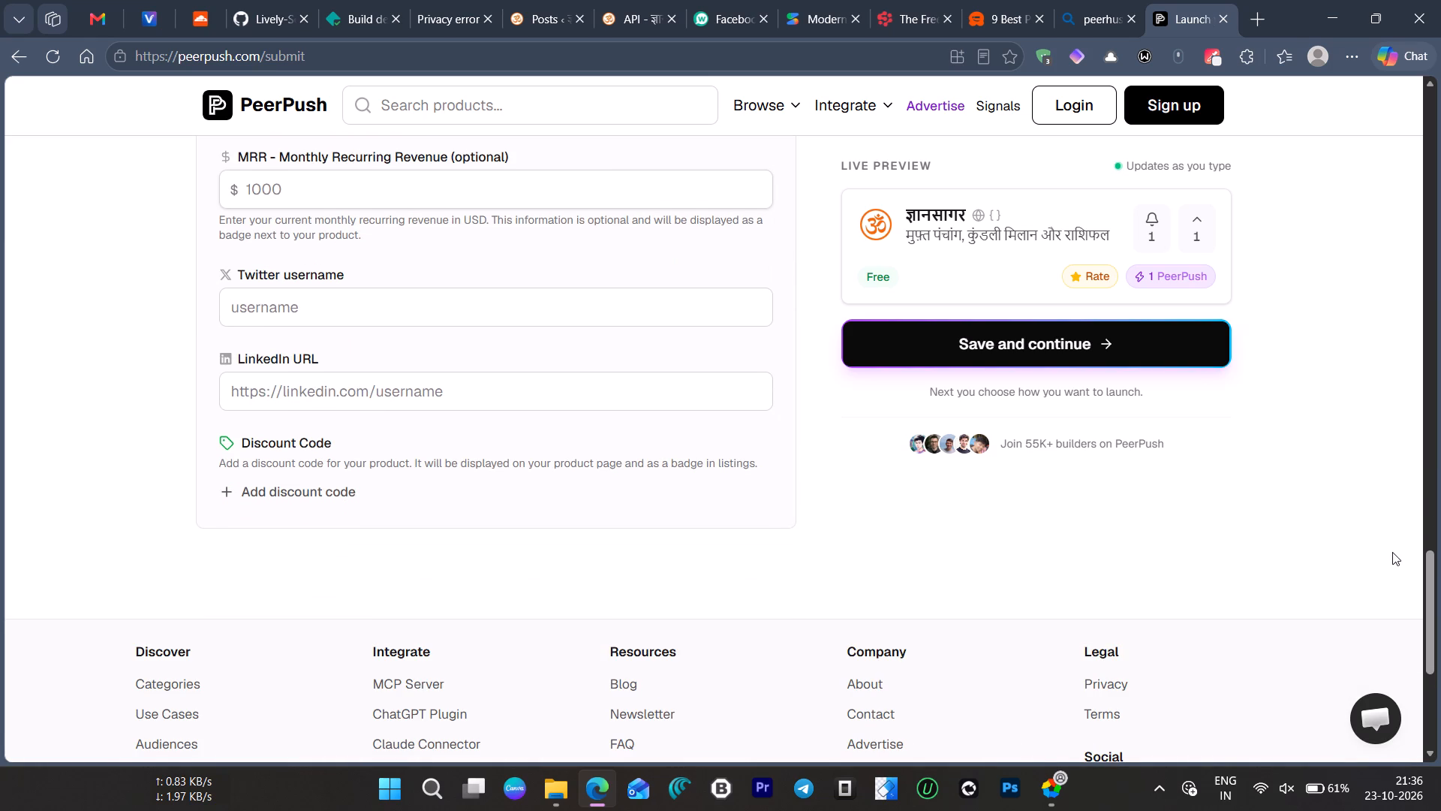
scroll(1392, 552, "up", 12)
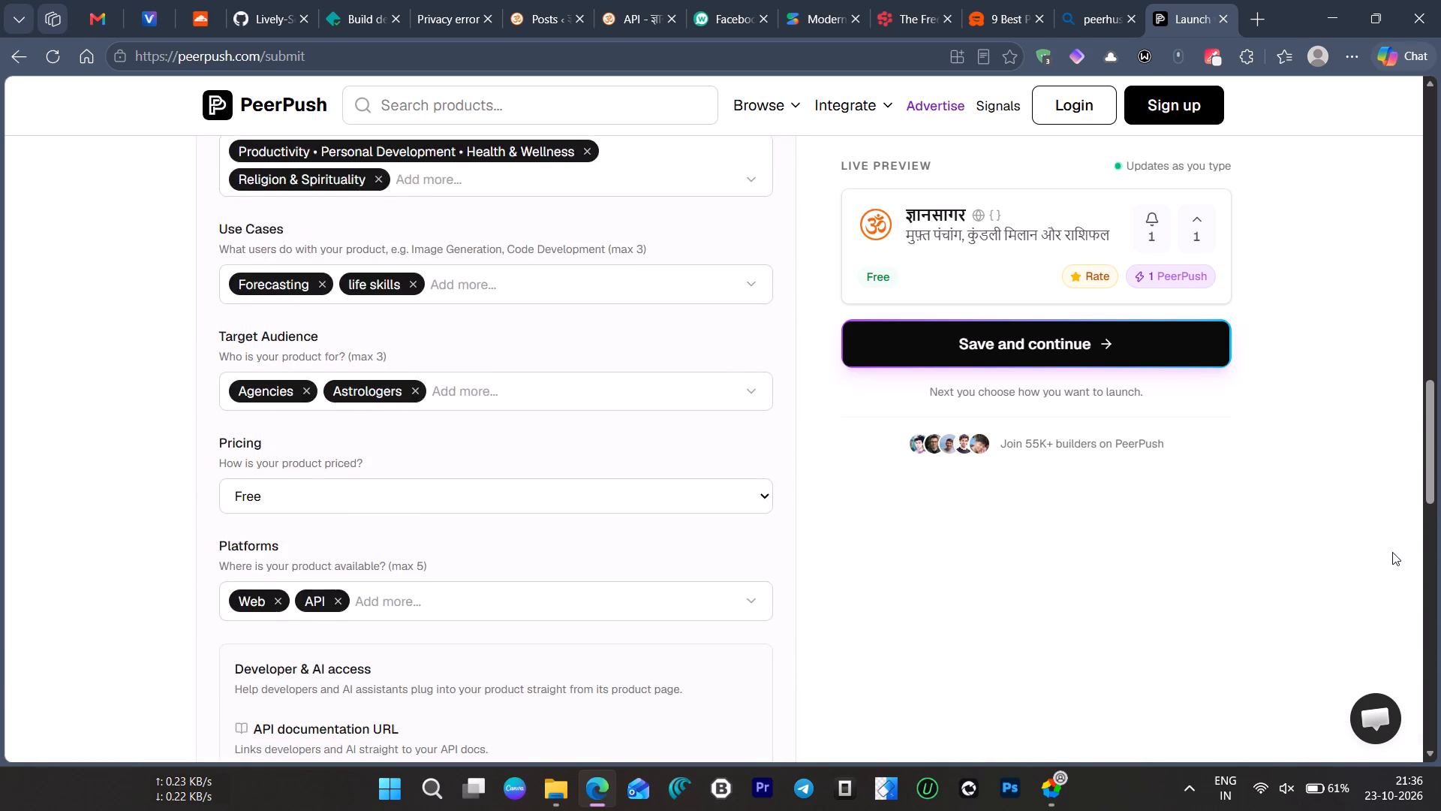
scroll(1392, 552, "up", 13)
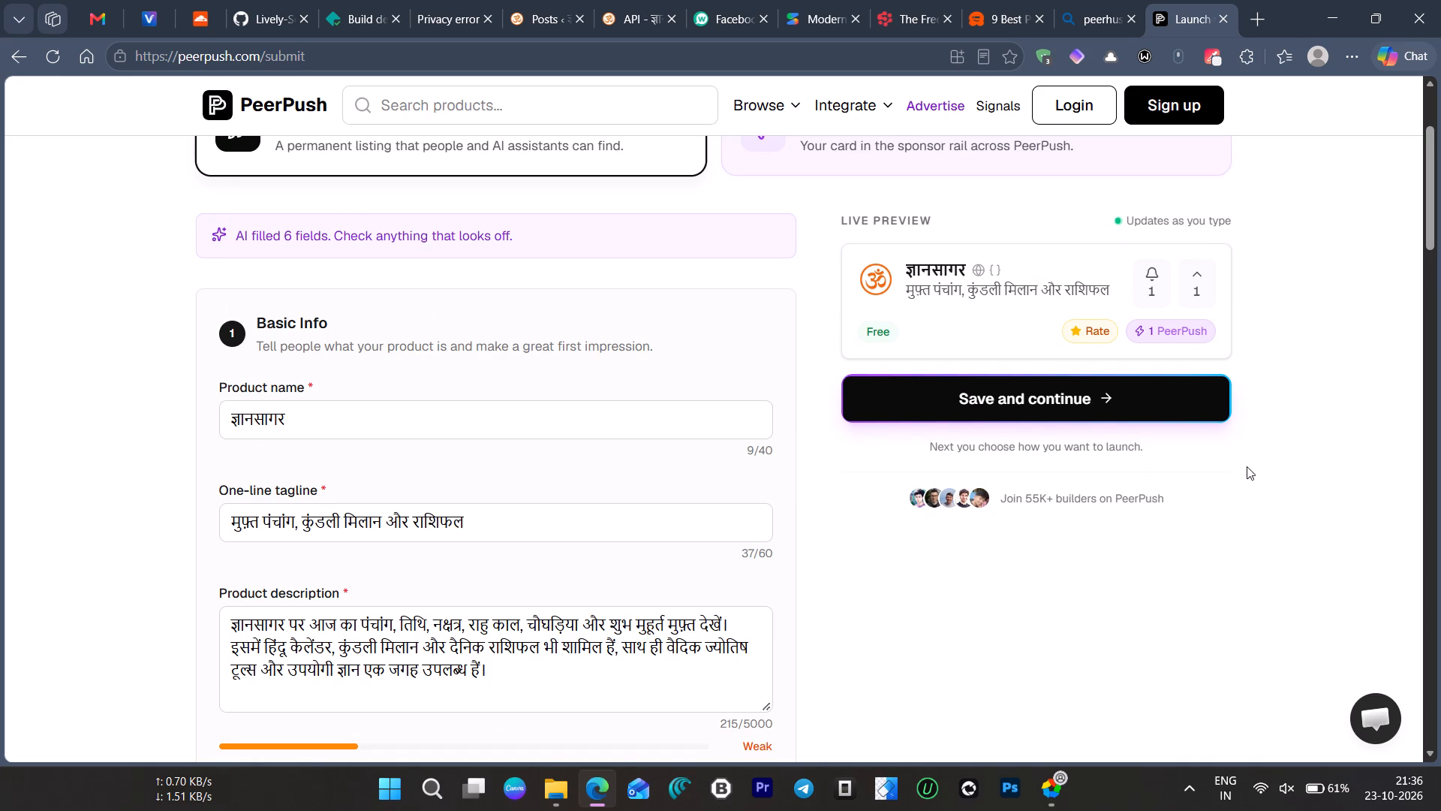
Save the product listing and continue to the launch choice.
left_click(1039, 396)
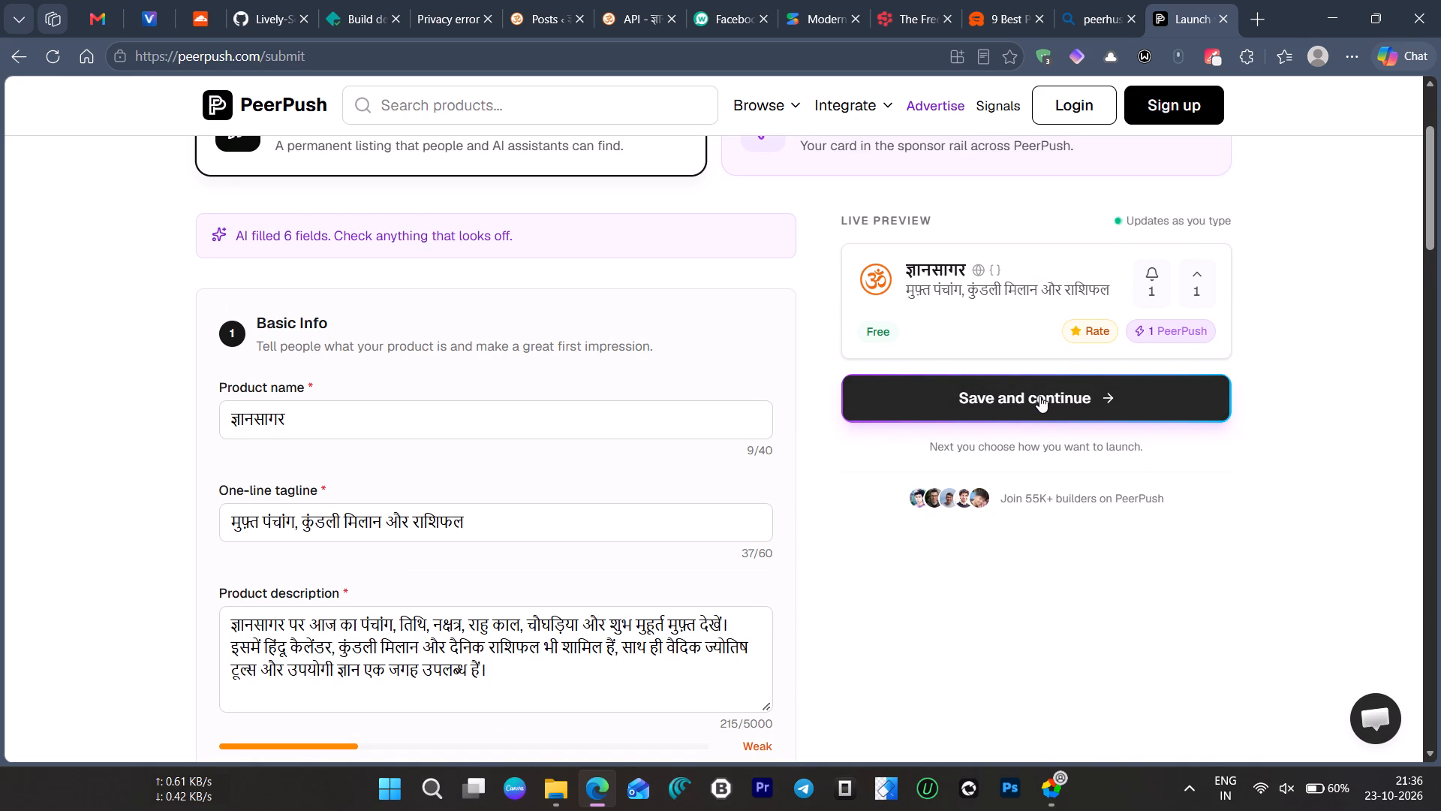
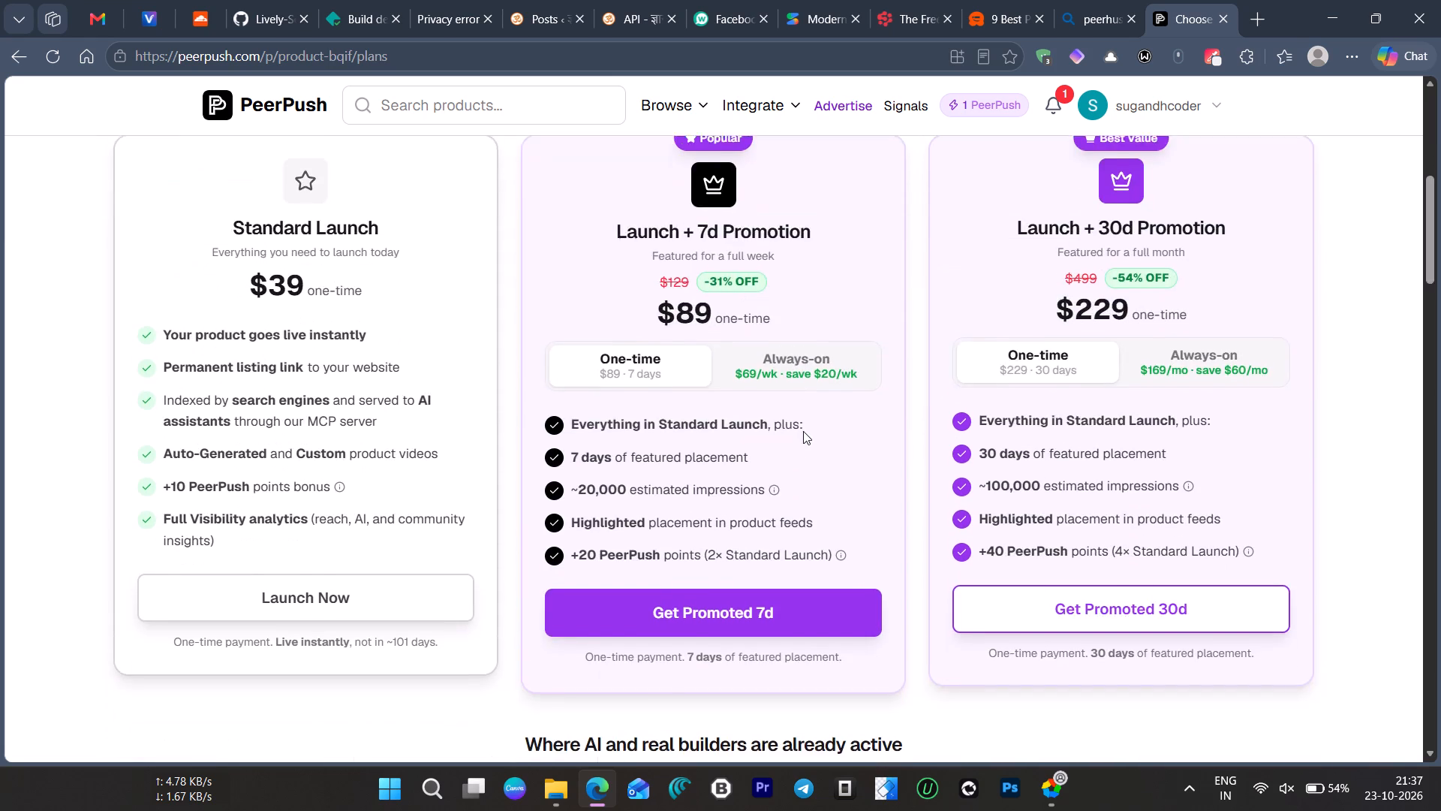
Examine the paid launch plans, the promotion preview and the free-versus-paid comparison for the product's launch.
scroll(803, 431, "down", 3)
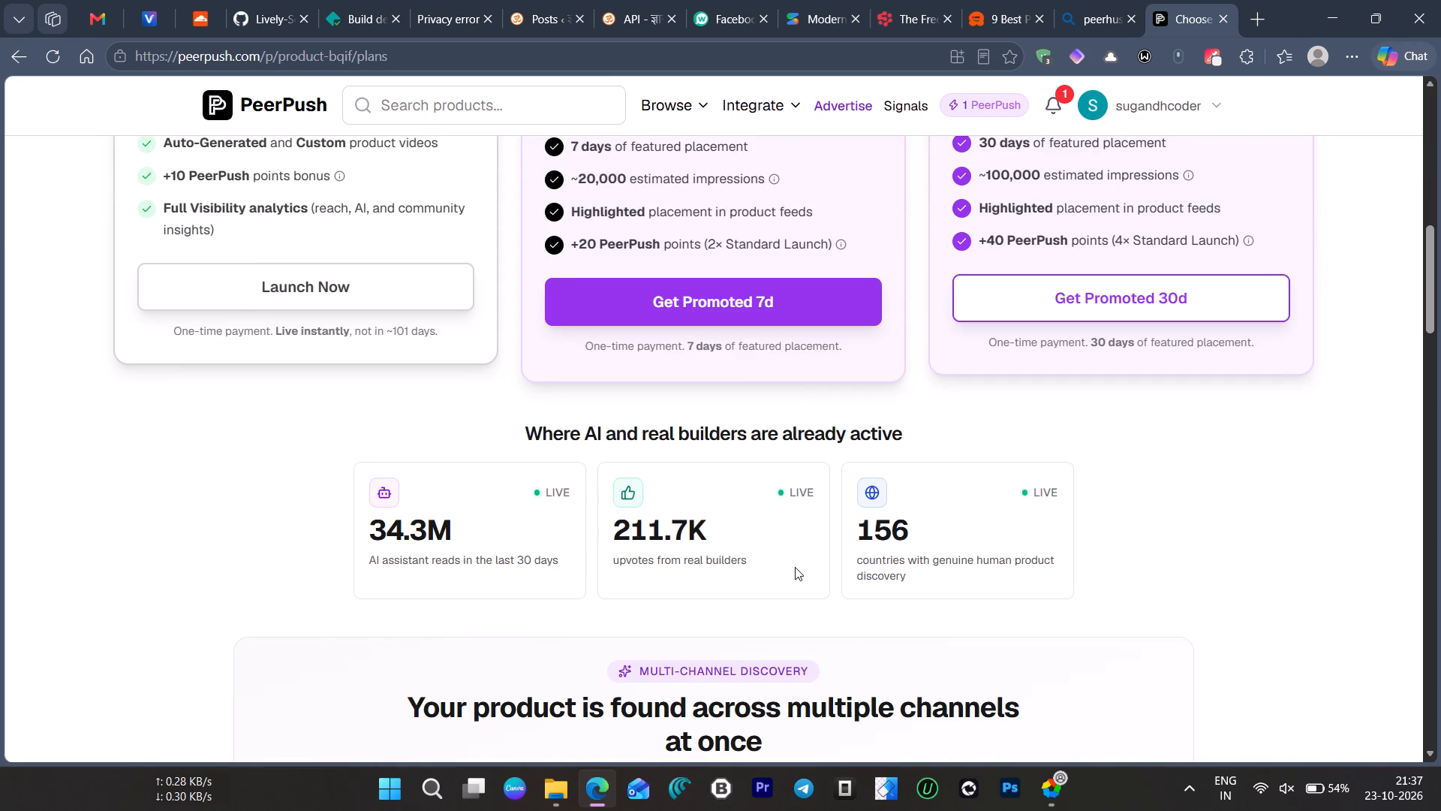
scroll(795, 567, "up", 4)
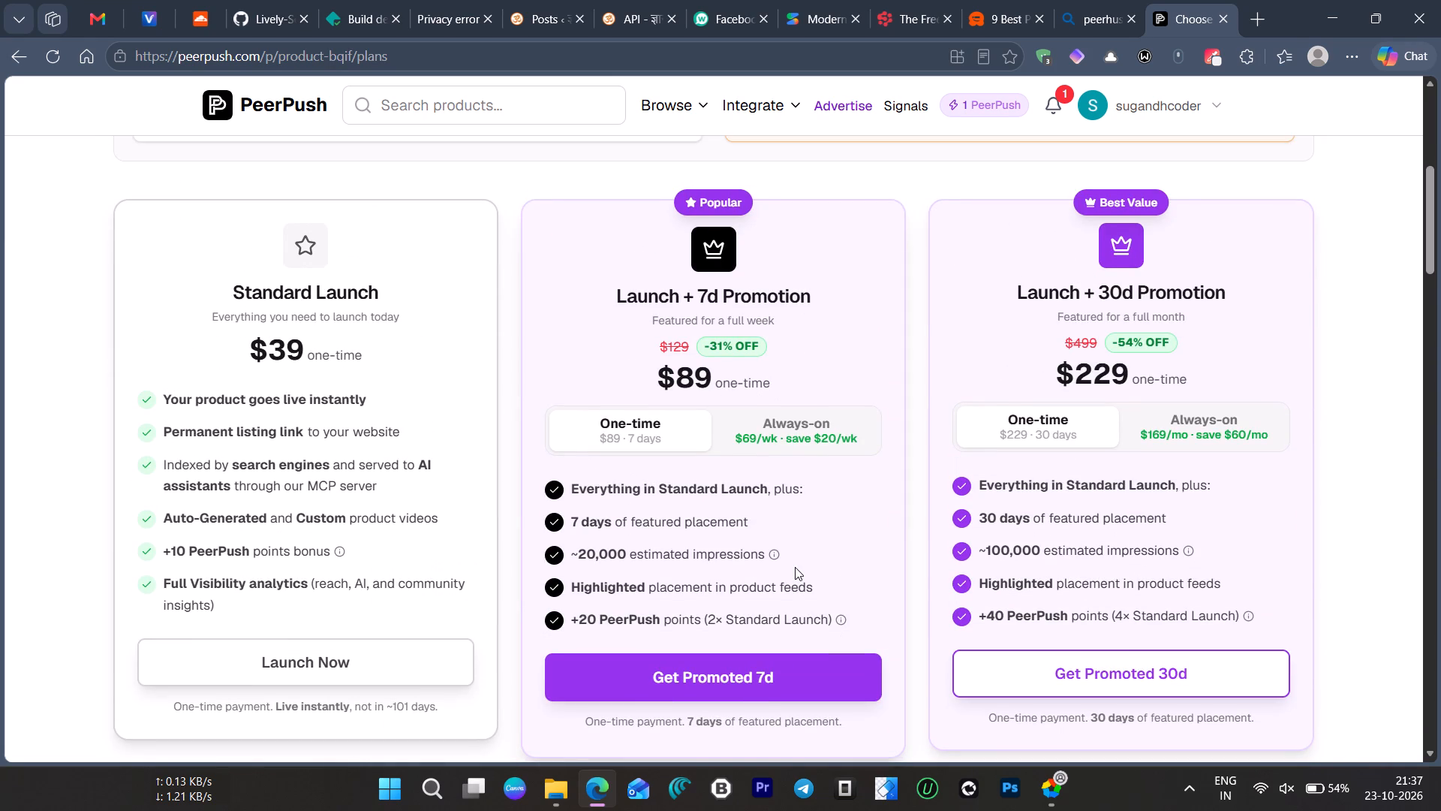
scroll(795, 567, "up", 4)
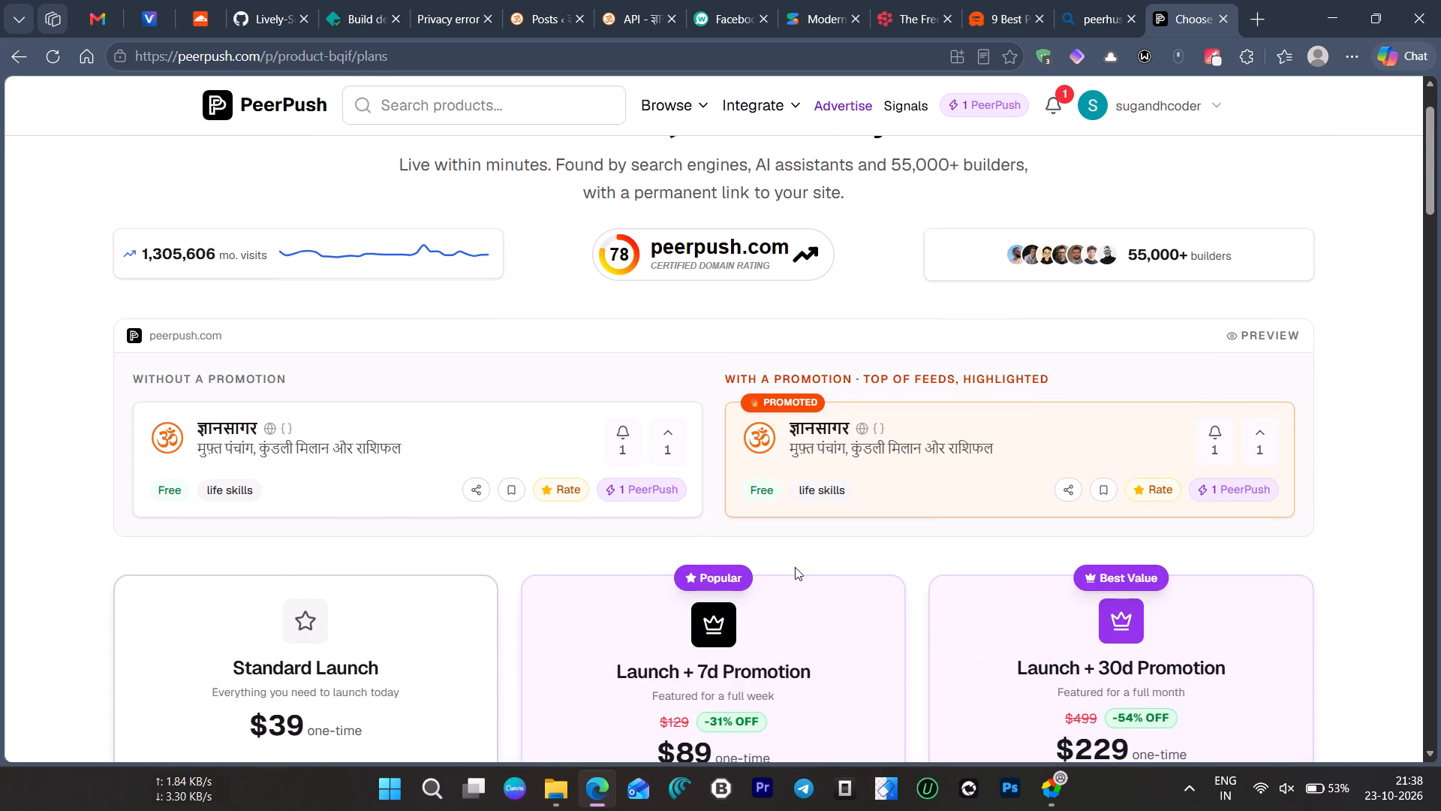
scroll(795, 567, "up", 2)
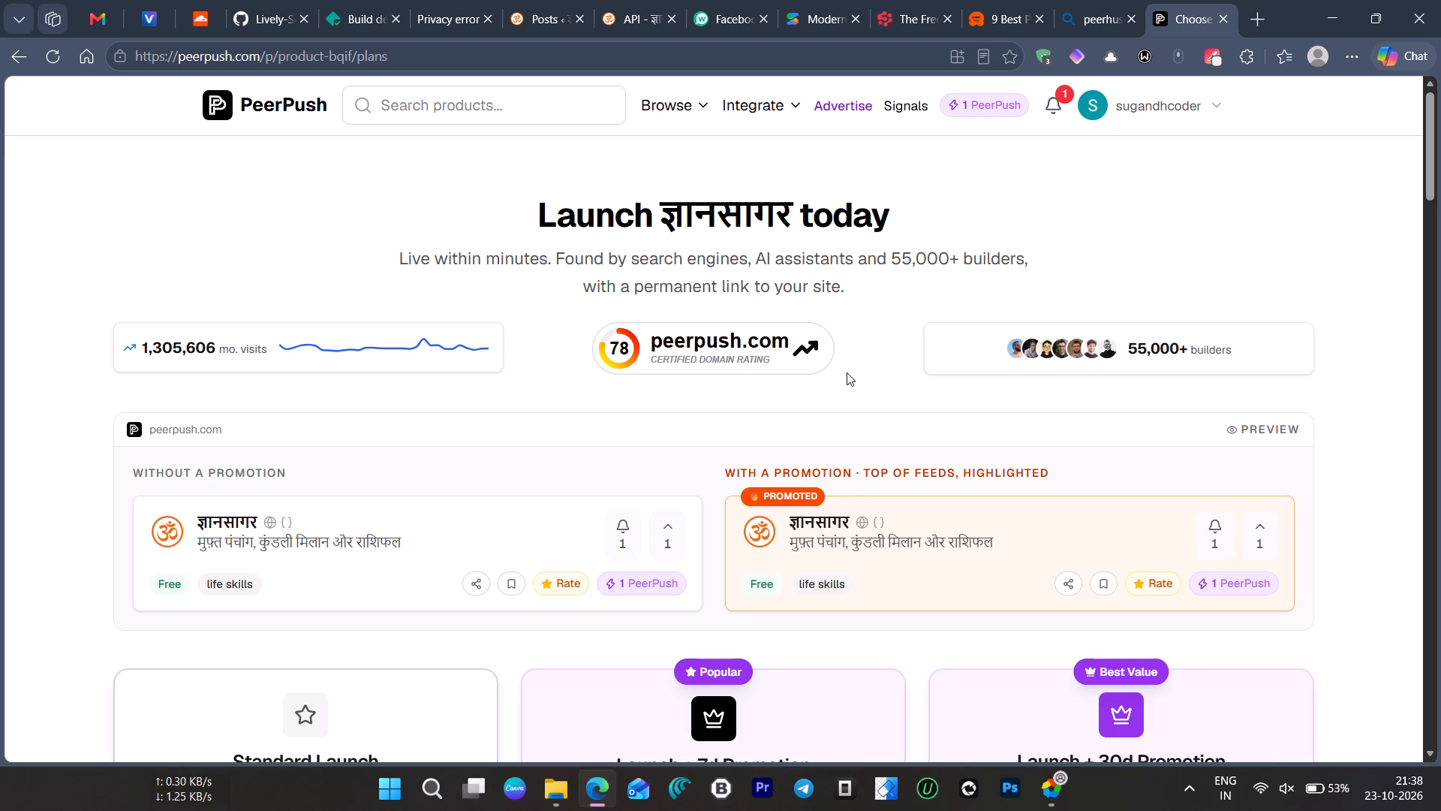
scroll(847, 372, "down", 2)
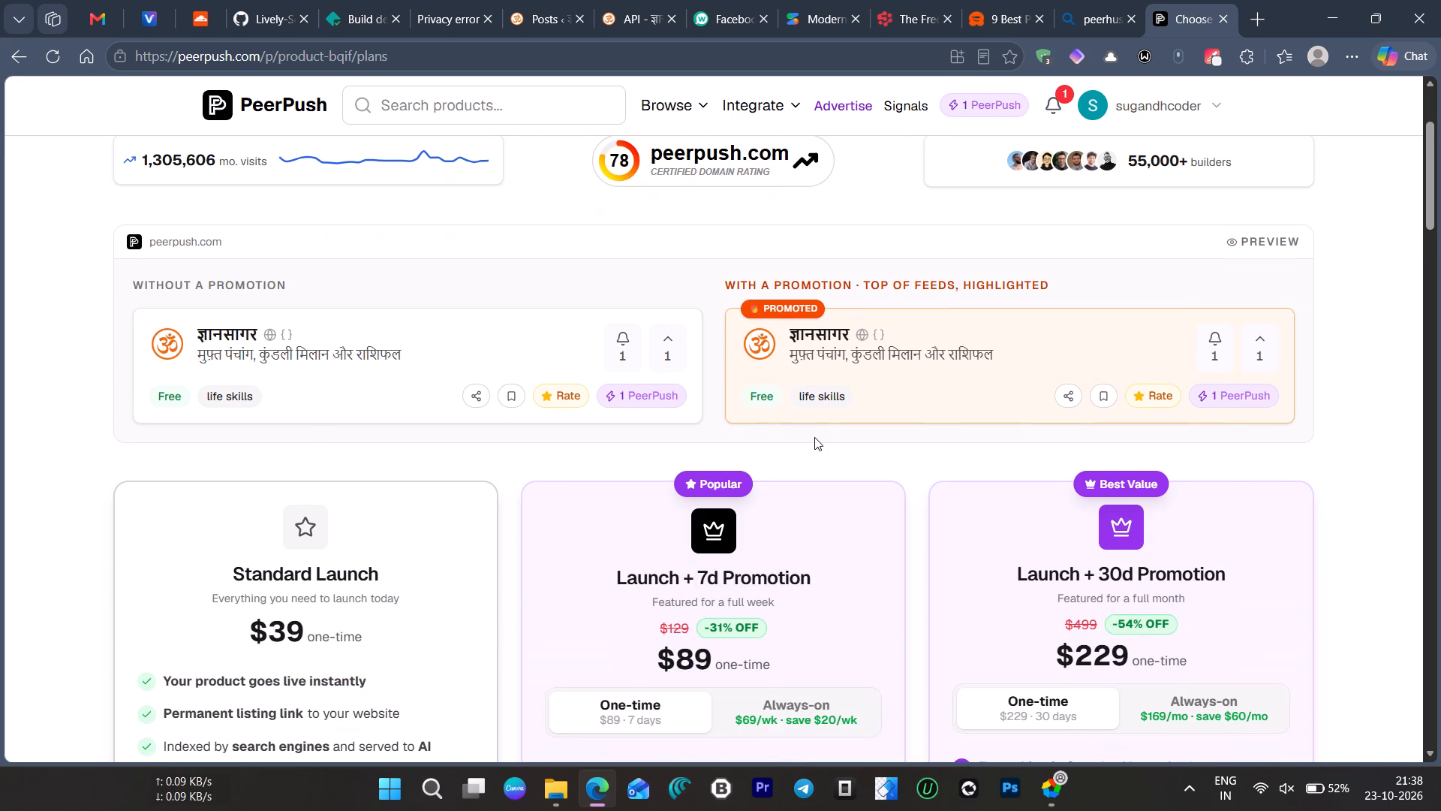
scroll(814, 437, "down", 12)
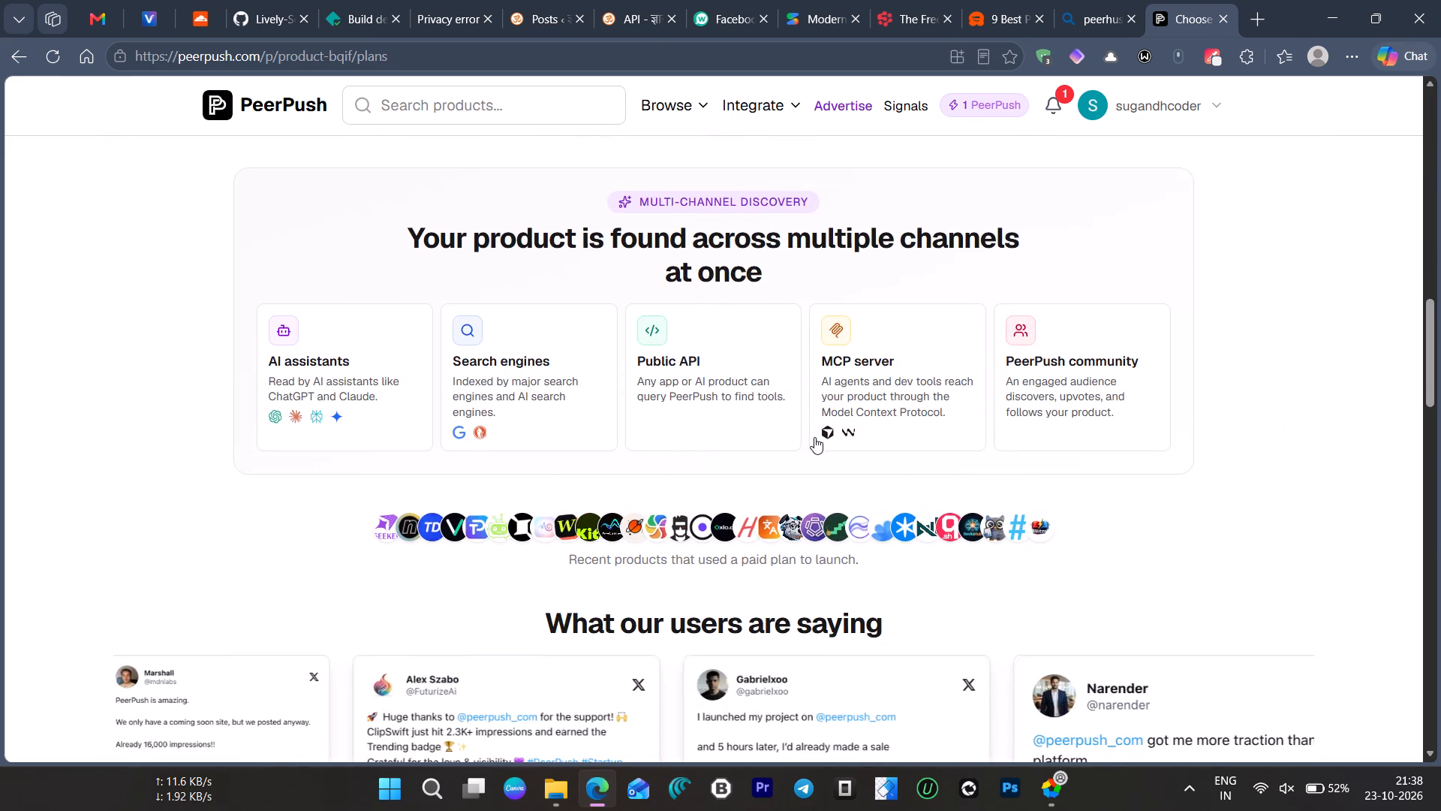
scroll(814, 437, "down", 8)
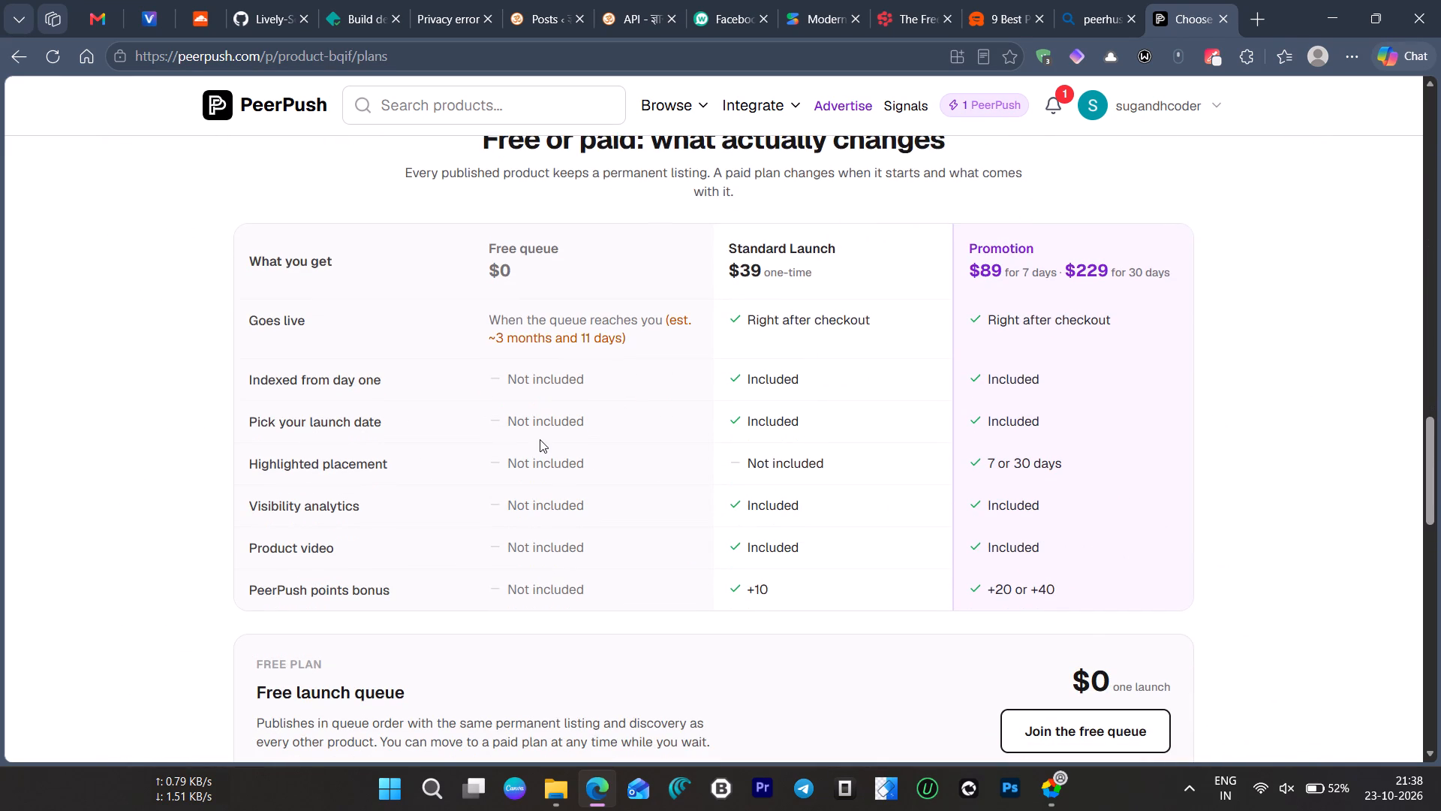
Join the free launch queue with the product, choosing to wait in the queue over the discounted Standard Launch, and dismiss the confirmation.
scroll(540, 439, "down", 3)
left_click(1106, 450)
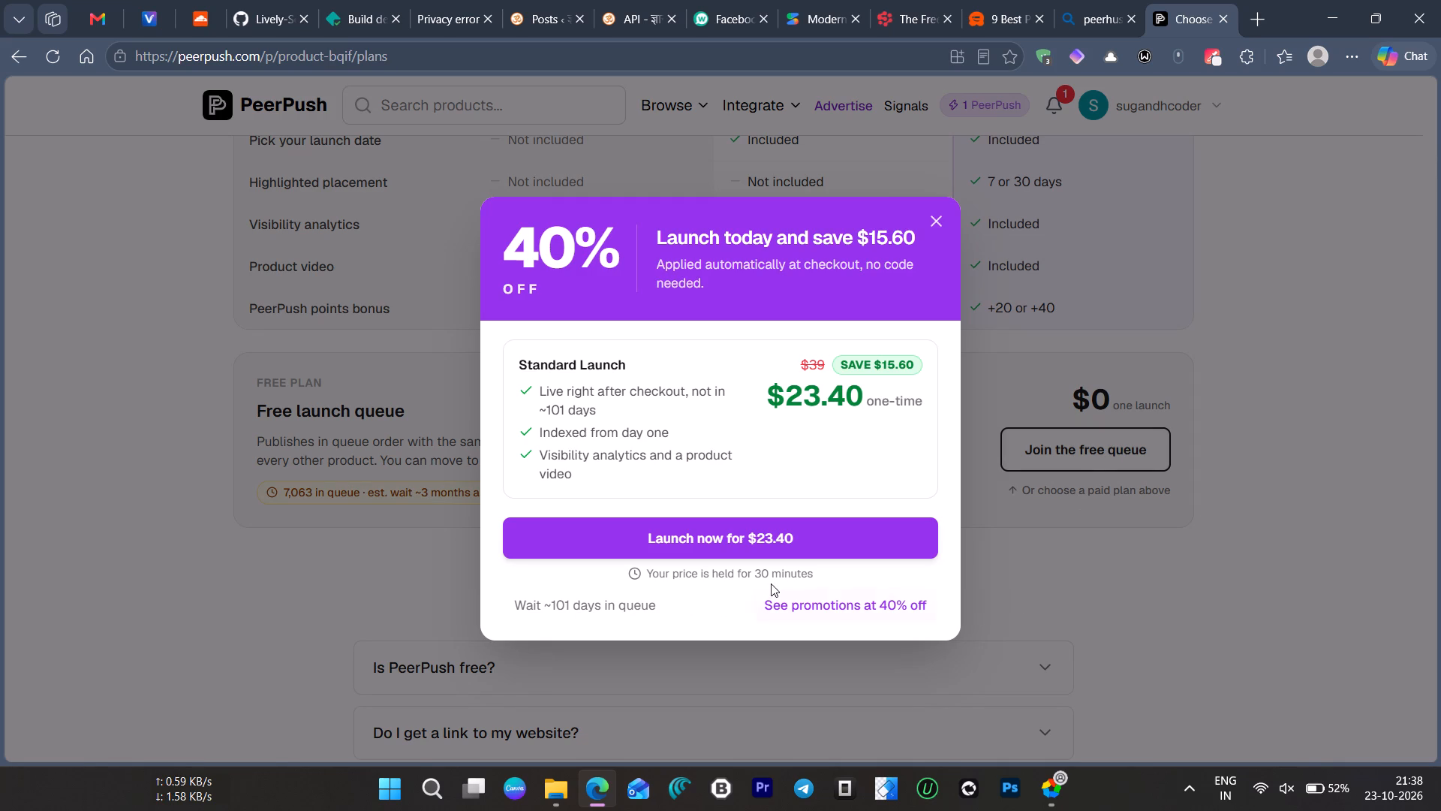
left_click(604, 601)
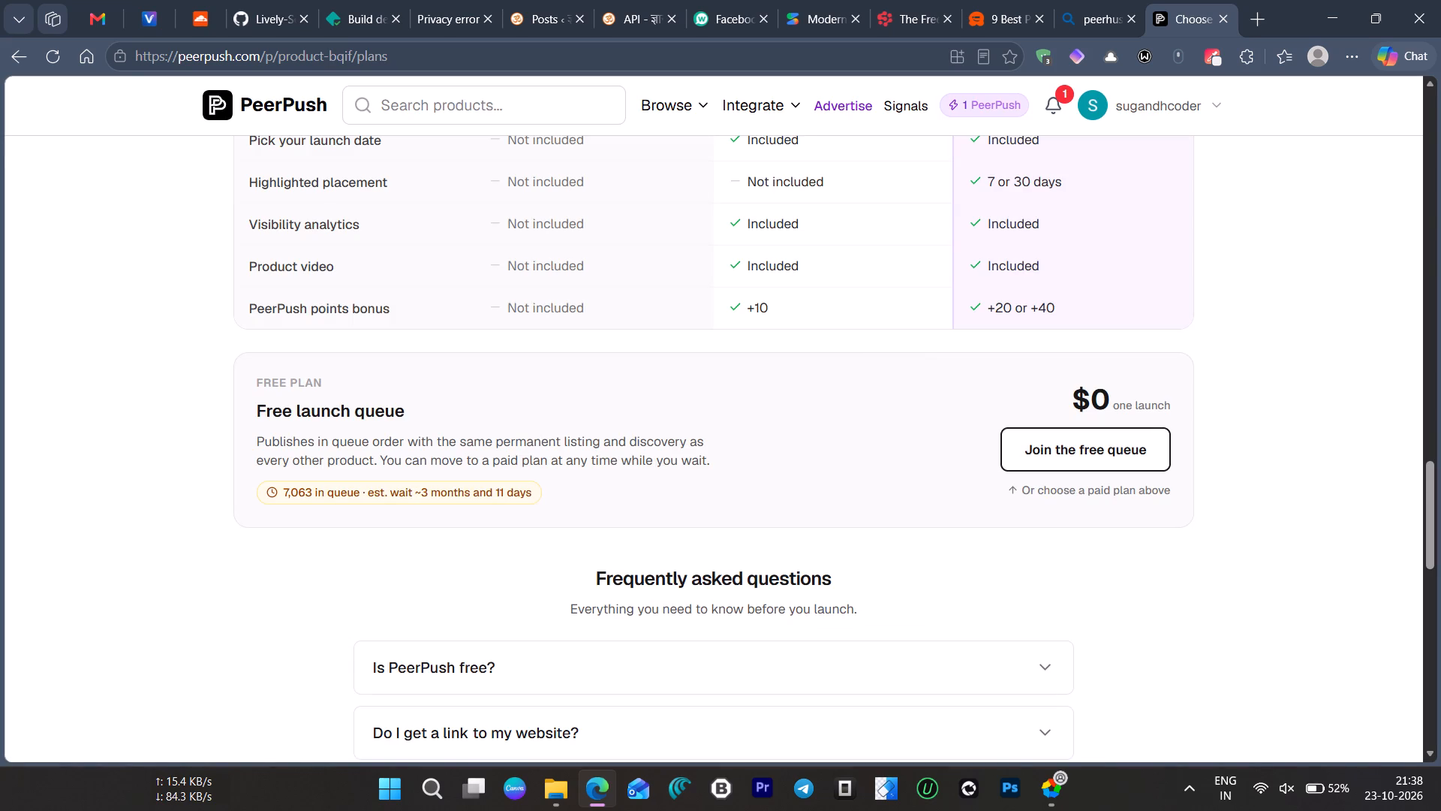
scroll(871, 533, "down", 2)
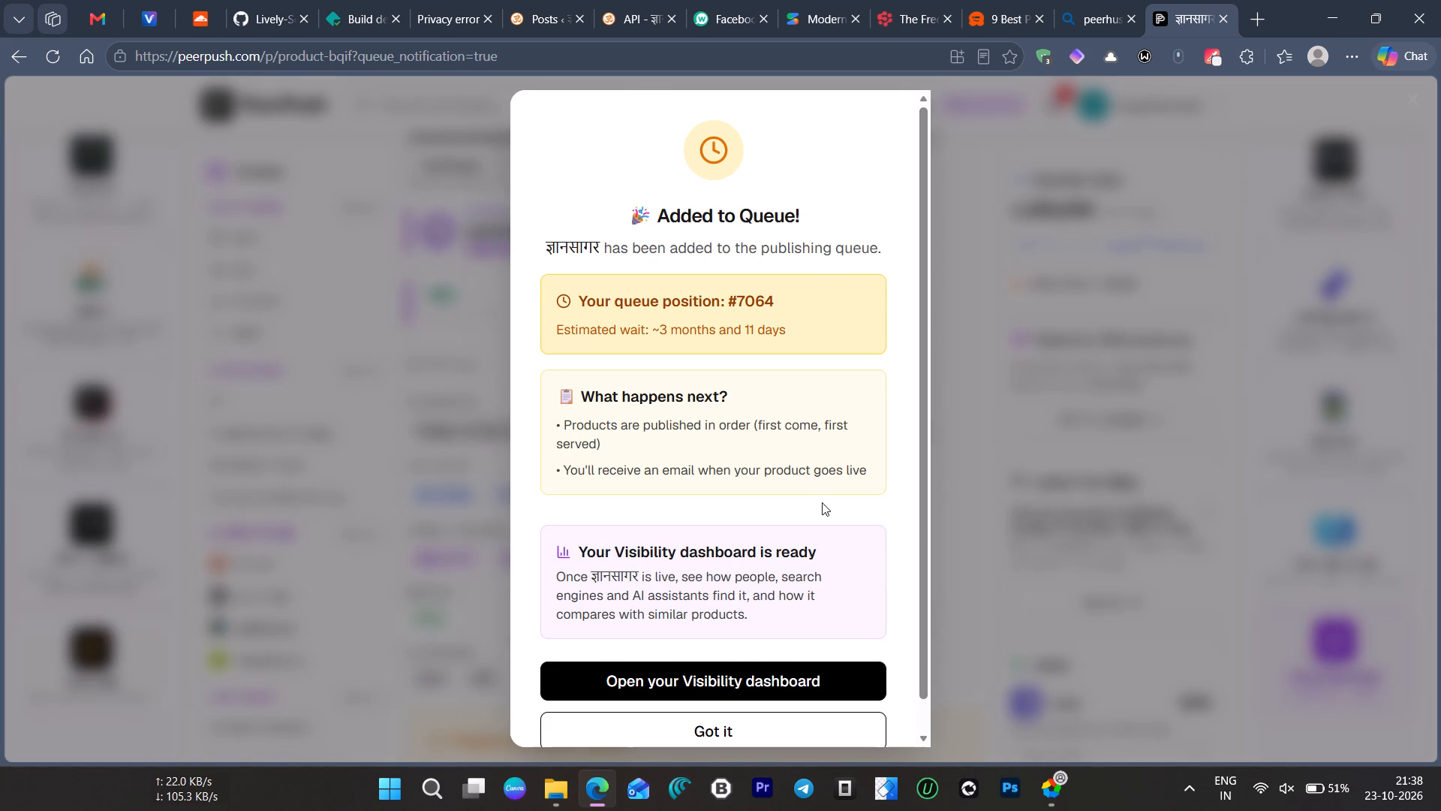
scroll(821, 518, "down", 2)
left_click(712, 704)
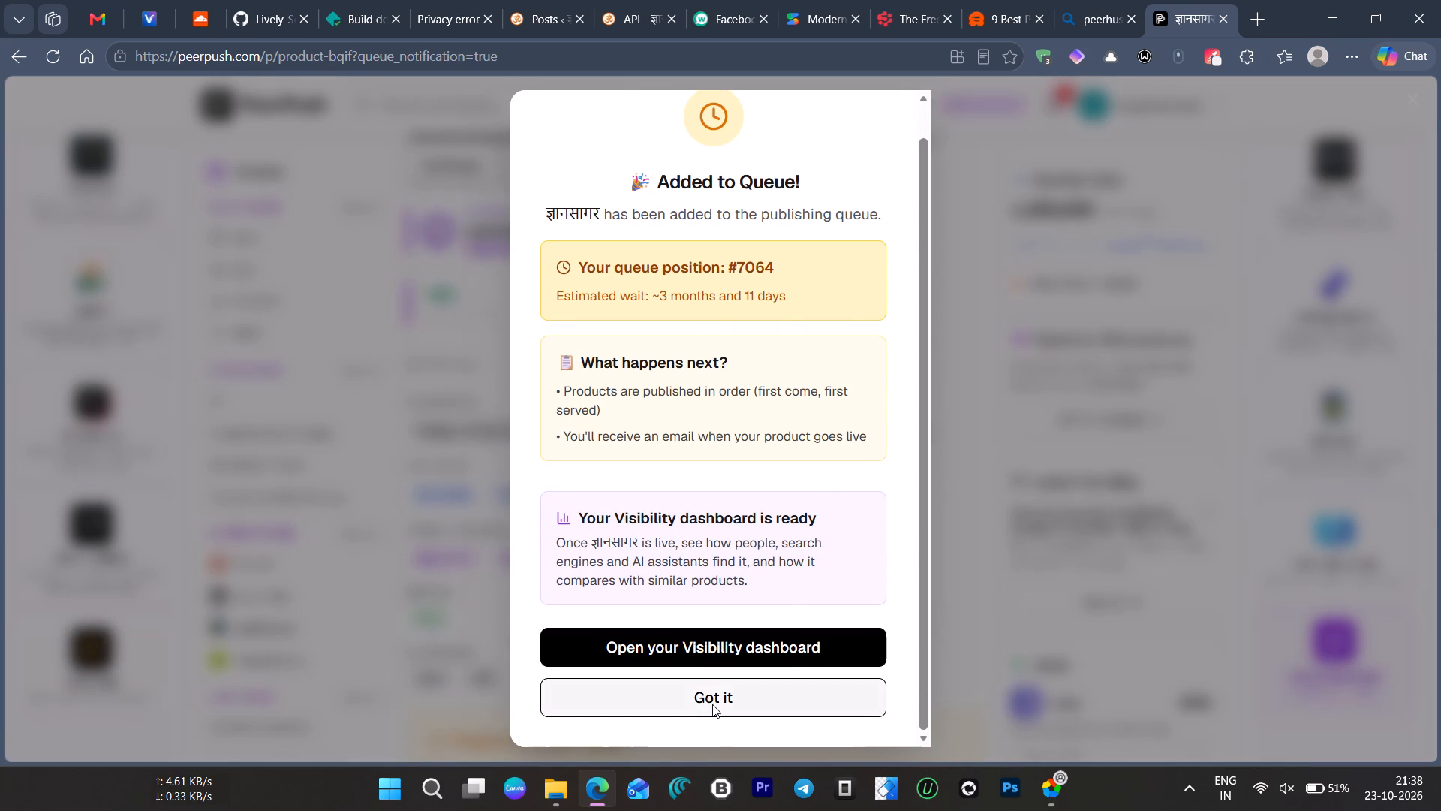
View the verification instructions behind the listing's Not Verified badge, and close the PeerPush page.
scroll(838, 557, "up", 3)
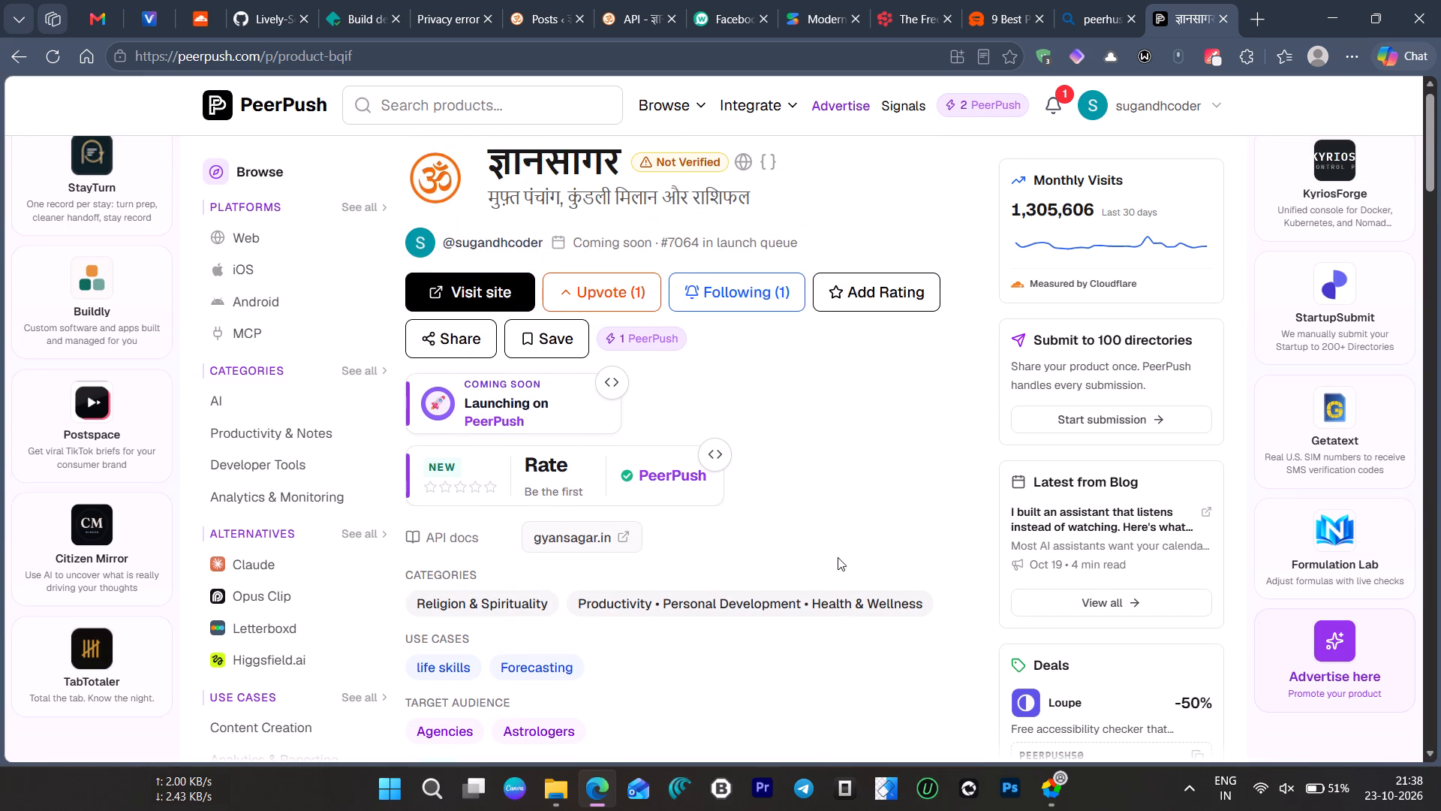
scroll(838, 557, "up", 4)
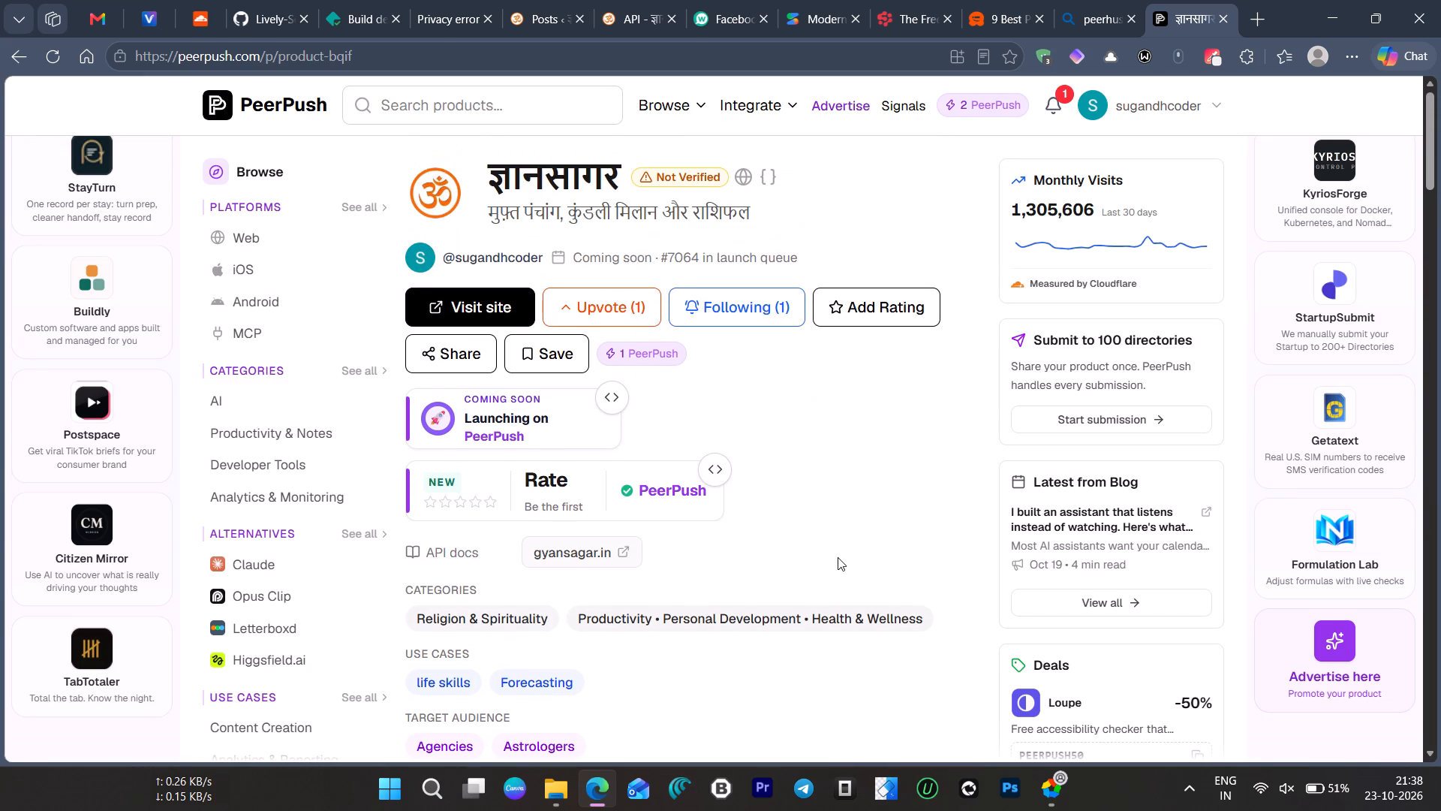
left_click(693, 168)
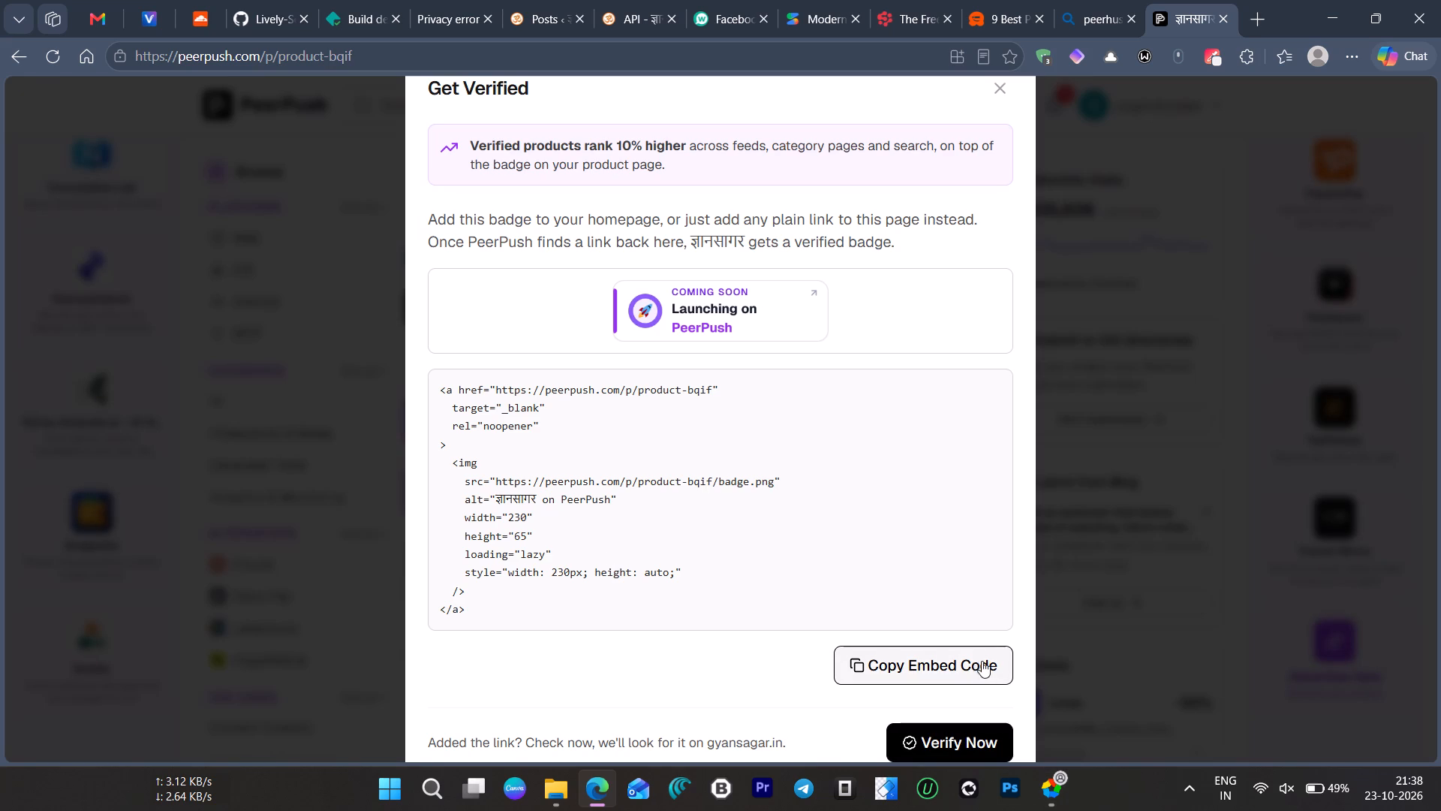
left_click(1227, 17)
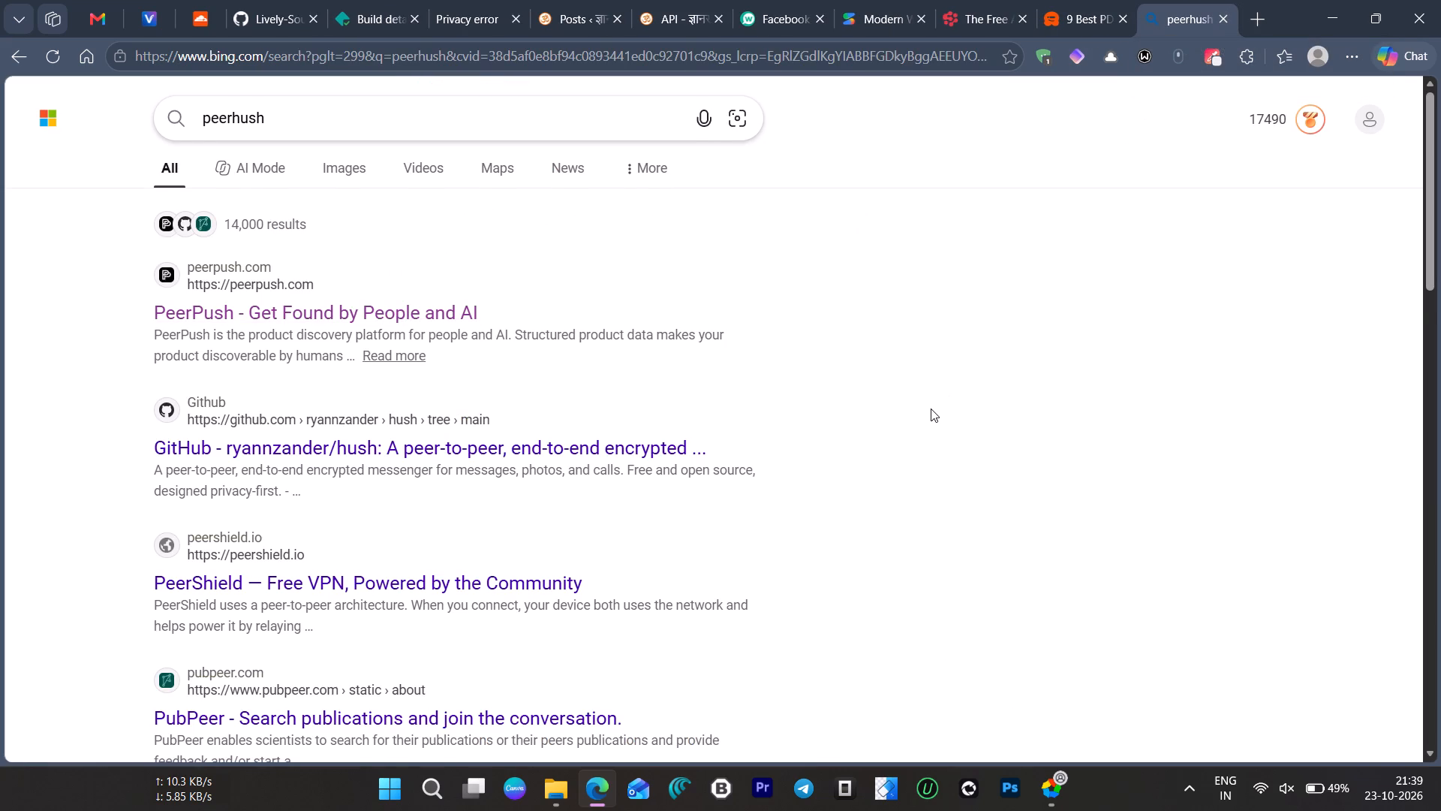
Look through the web search results for peerhush.
scroll(931, 409, "down", 1)
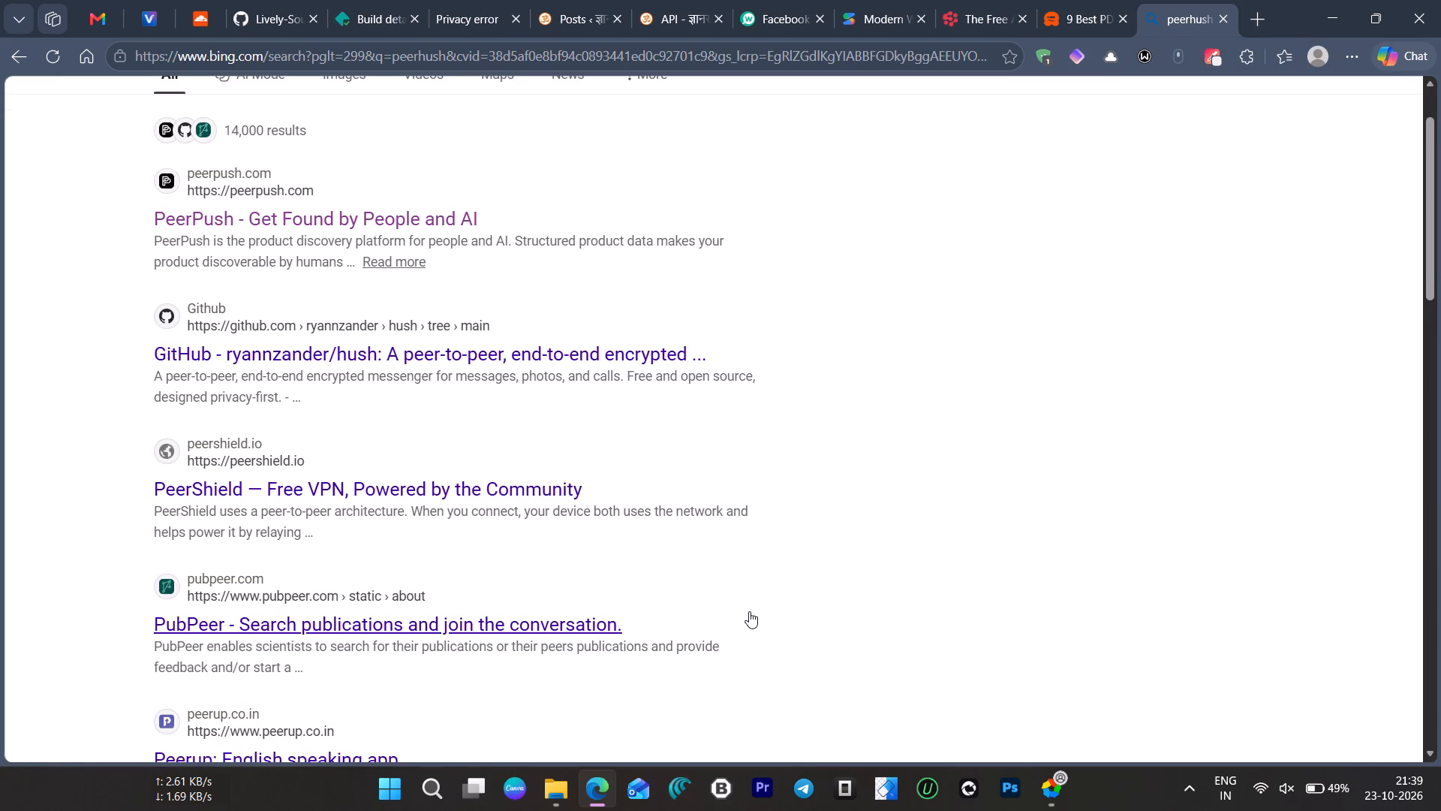
scroll(750, 611, "down", 3)
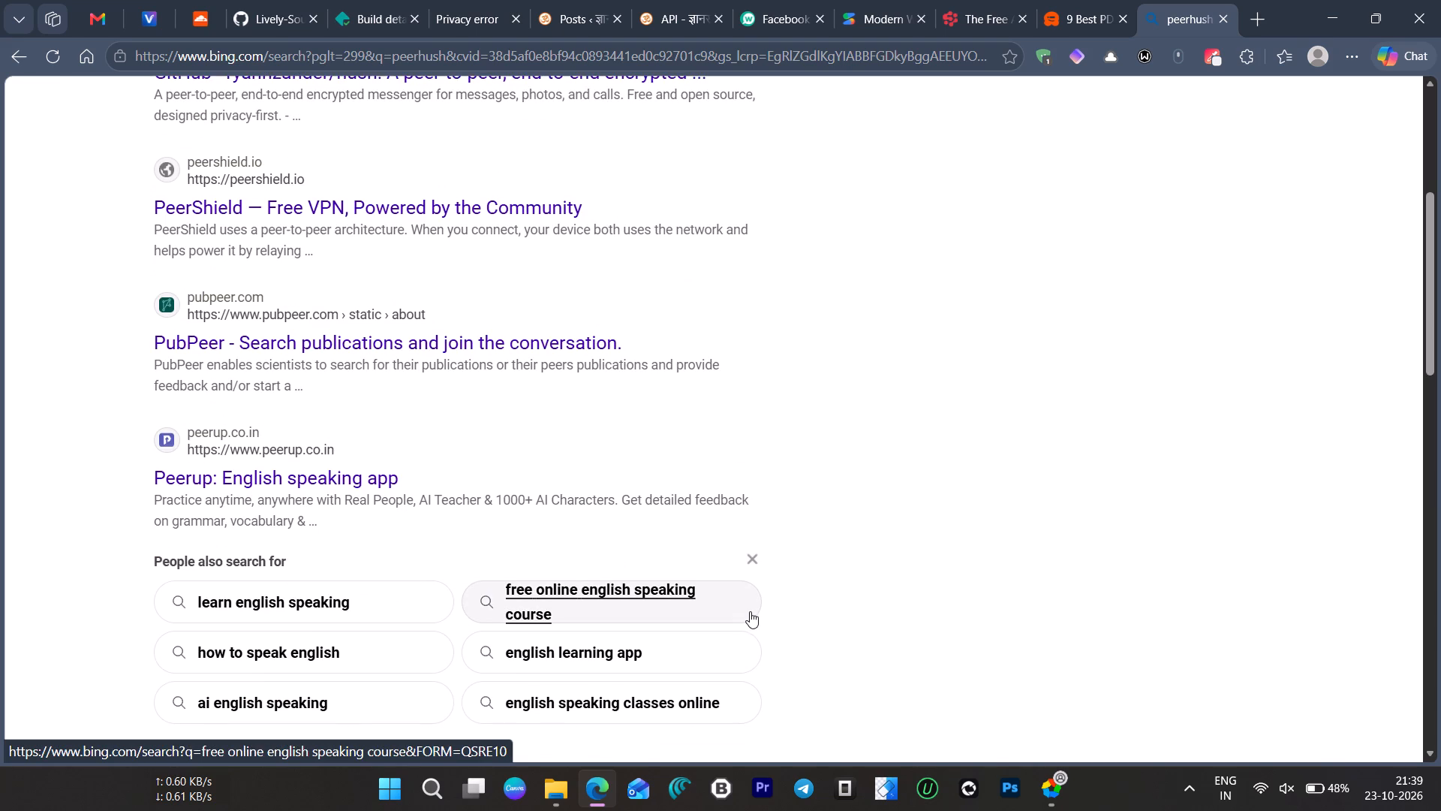
scroll(750, 611, "down", 5)
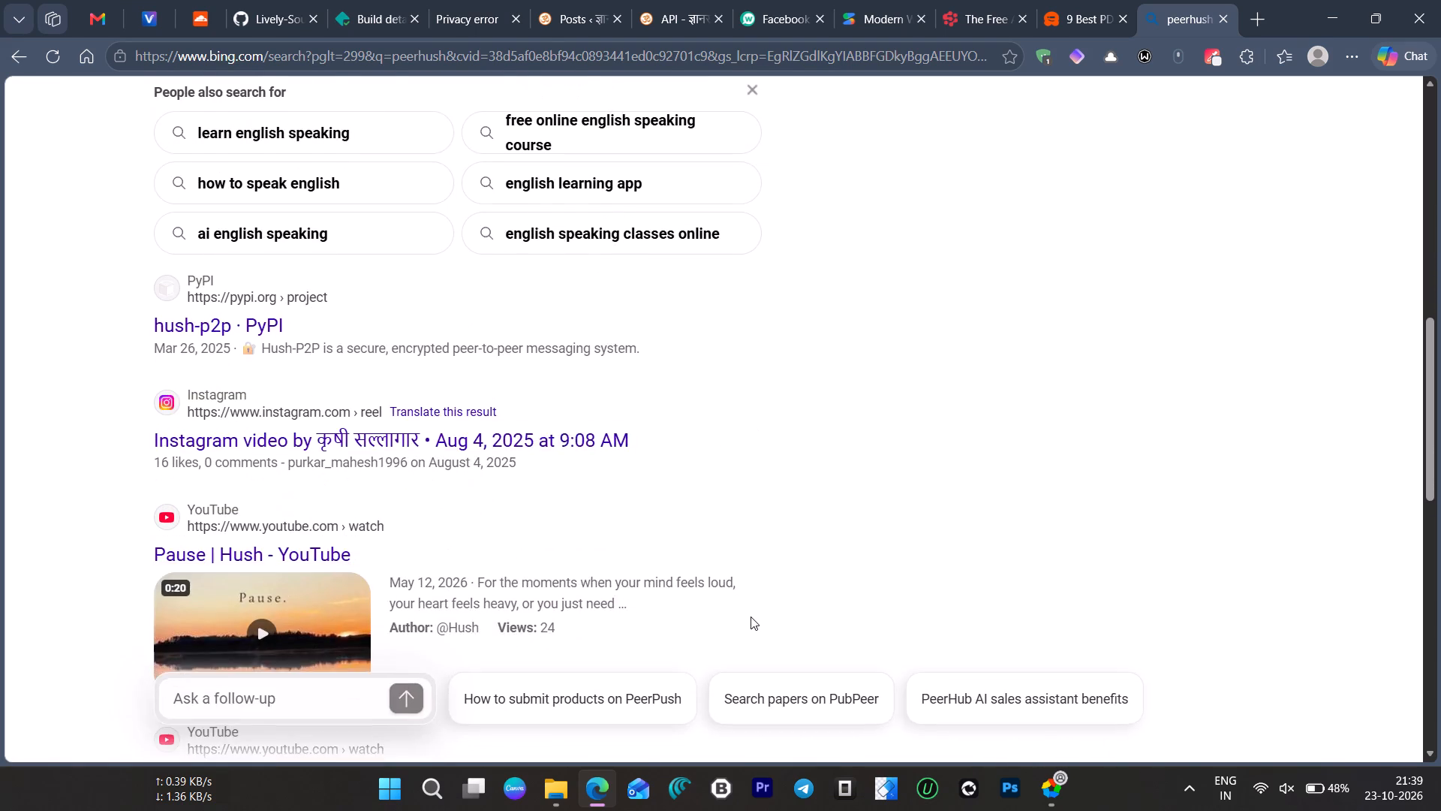
scroll(751, 617, "up", 1)
scroll(751, 617, "down", 1)
scroll(751, 617, "up", 16)
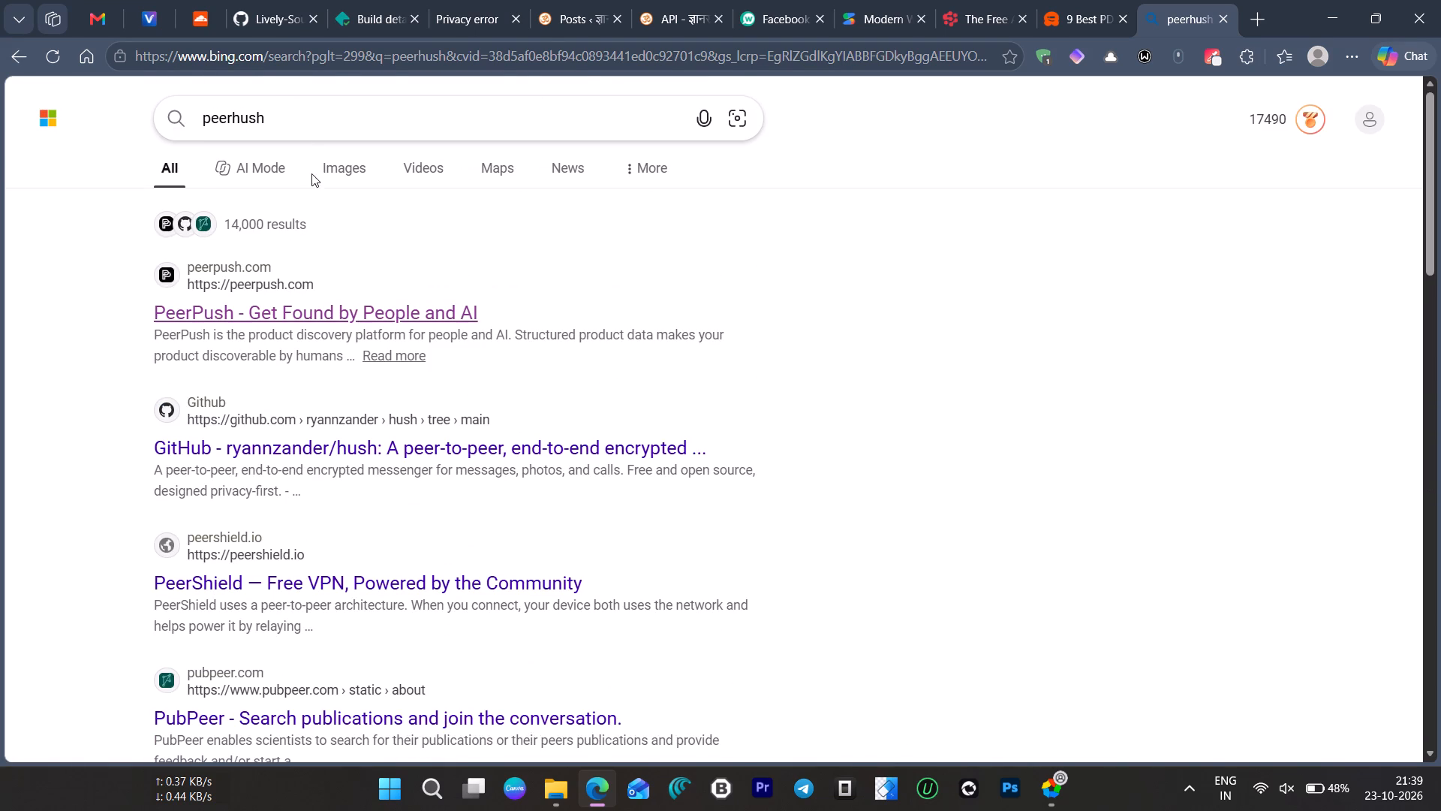
Search the web for "list your saas" and open the LaunchDirectories result "Best SaaS Directories to List Your Product (2026)".
left_click_drag(296, 114, 165, 114)
type("list your saas")
key("Return")
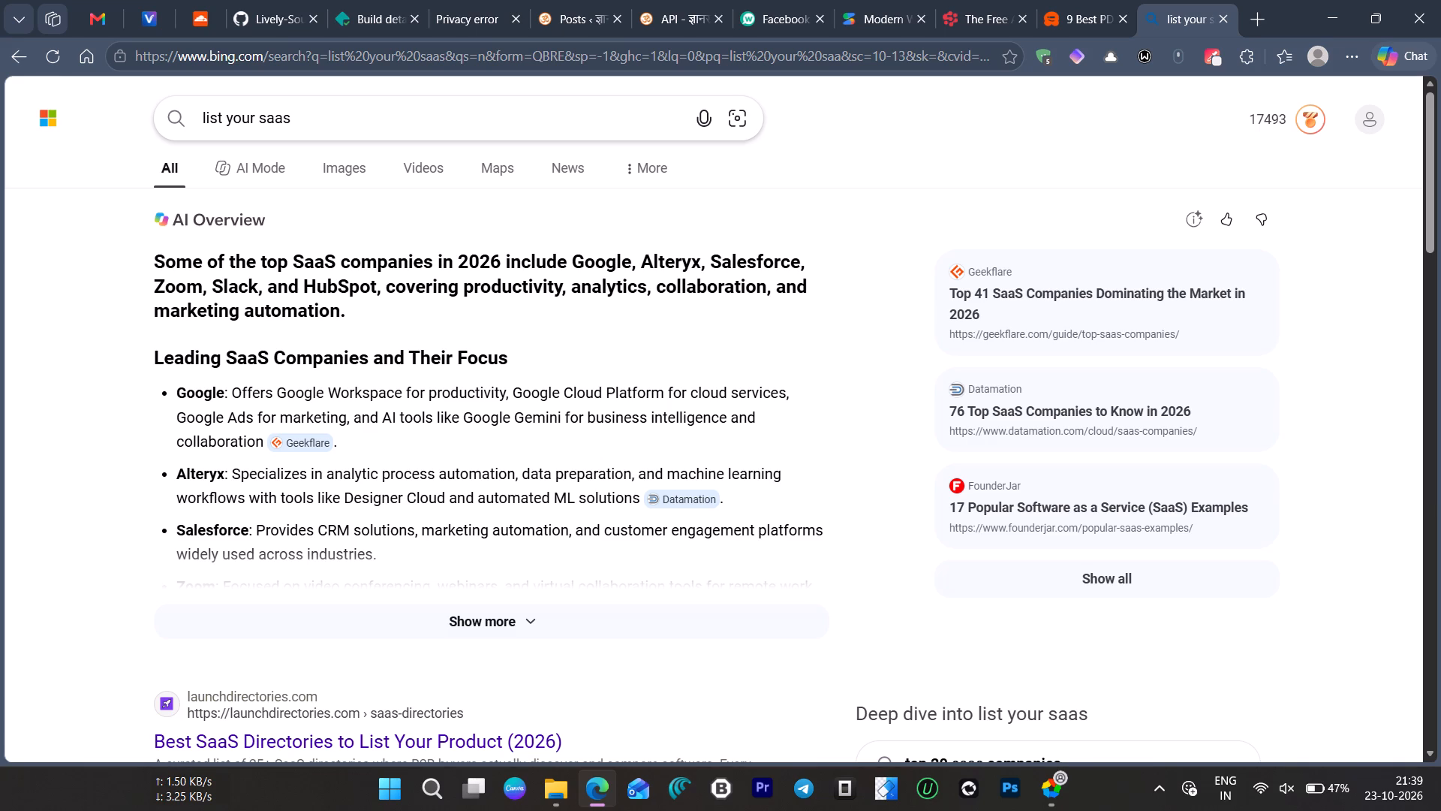
scroll(375, 399, "down", 4)
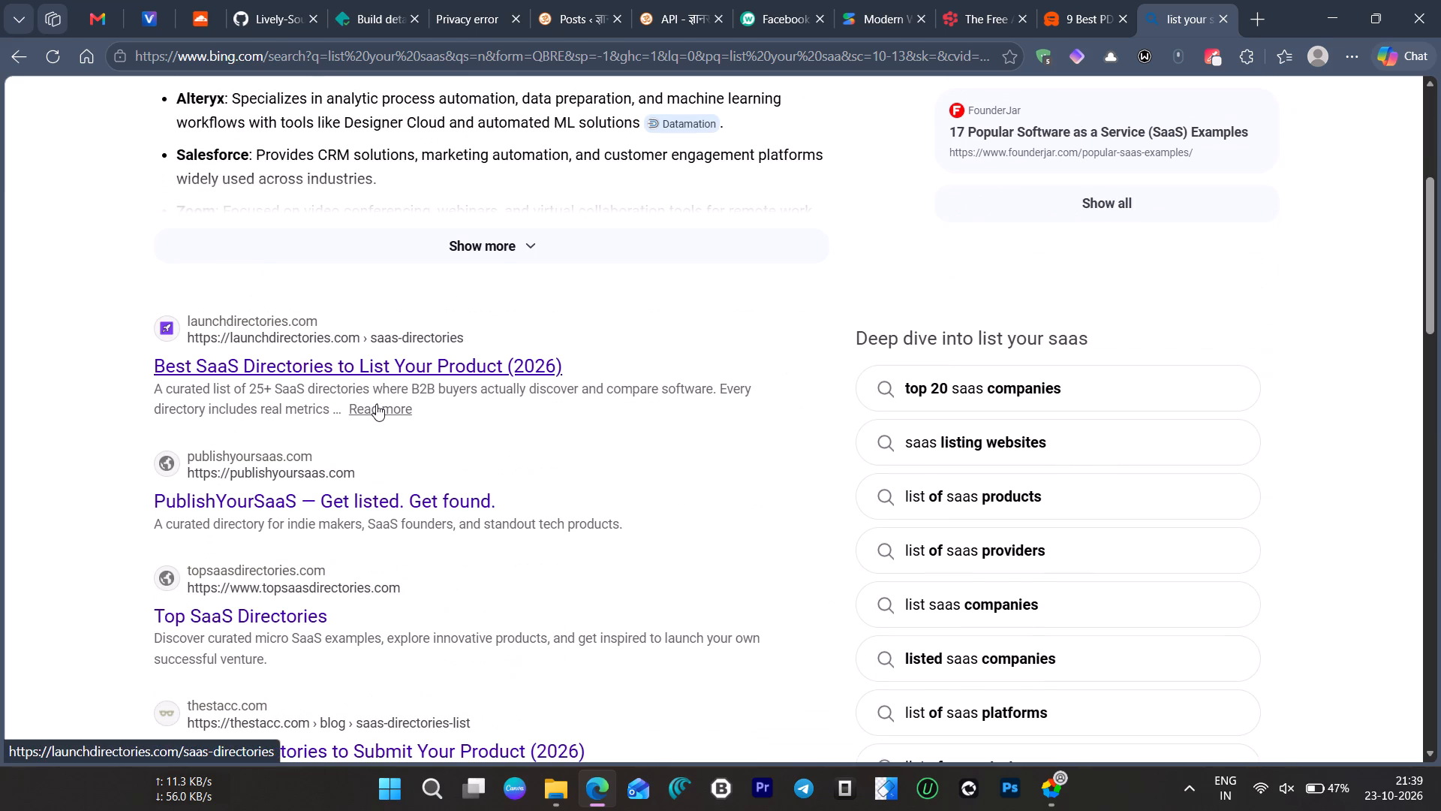
right_click(424, 363)
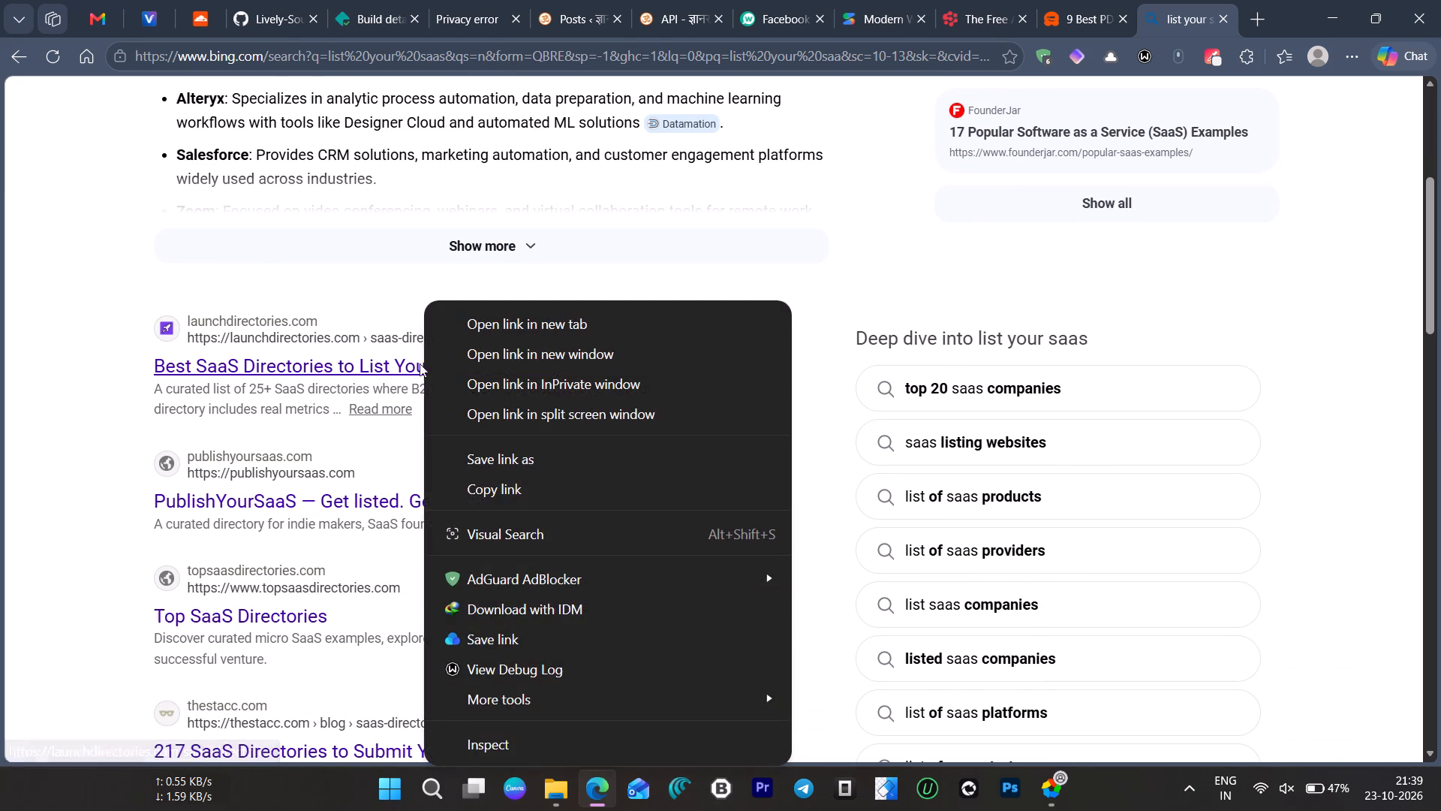
left_click(412, 363)
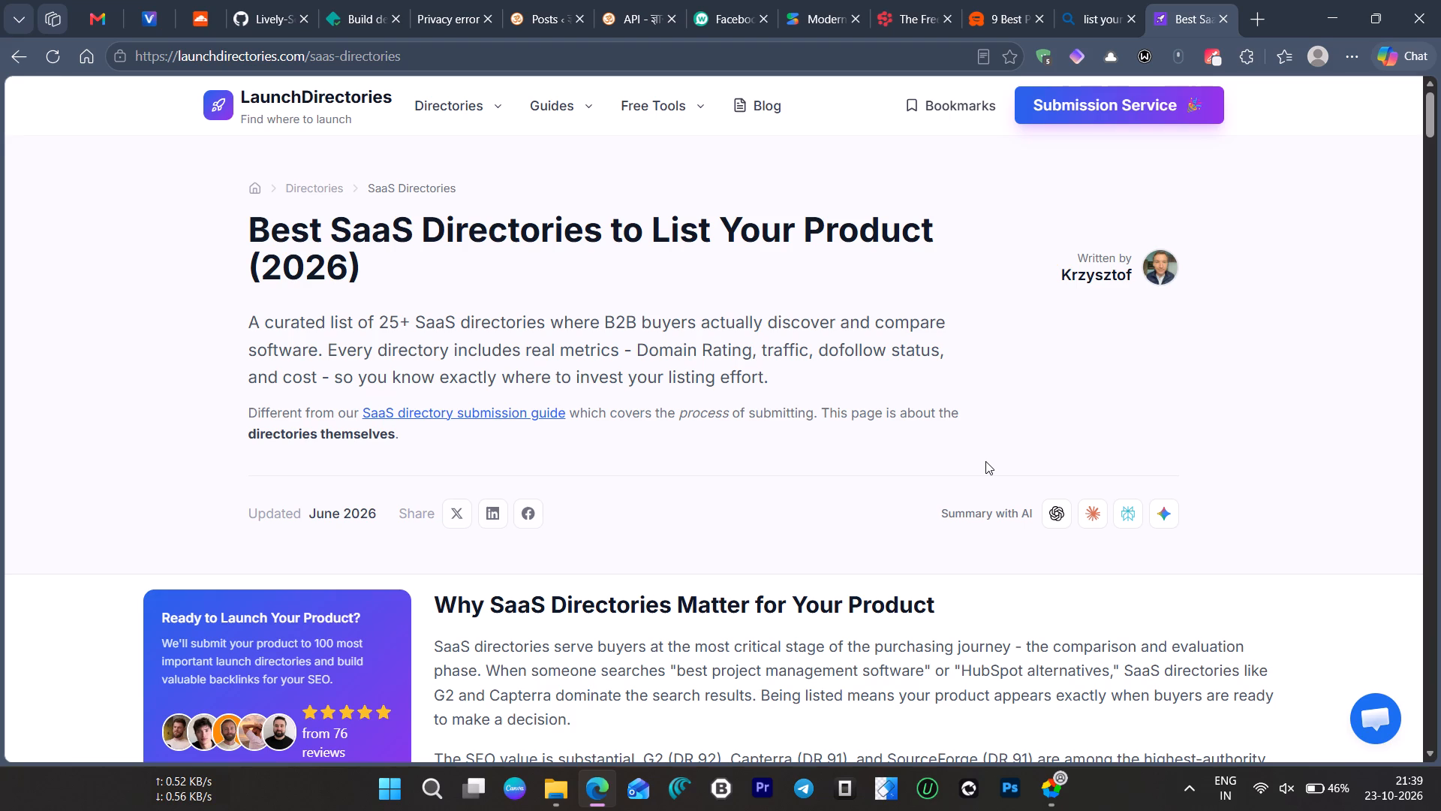
Read down to G2 in the article's Top SaaS Directories section and search the web for "g2" in a new tab.
scroll(1265, 277, "down", 4)
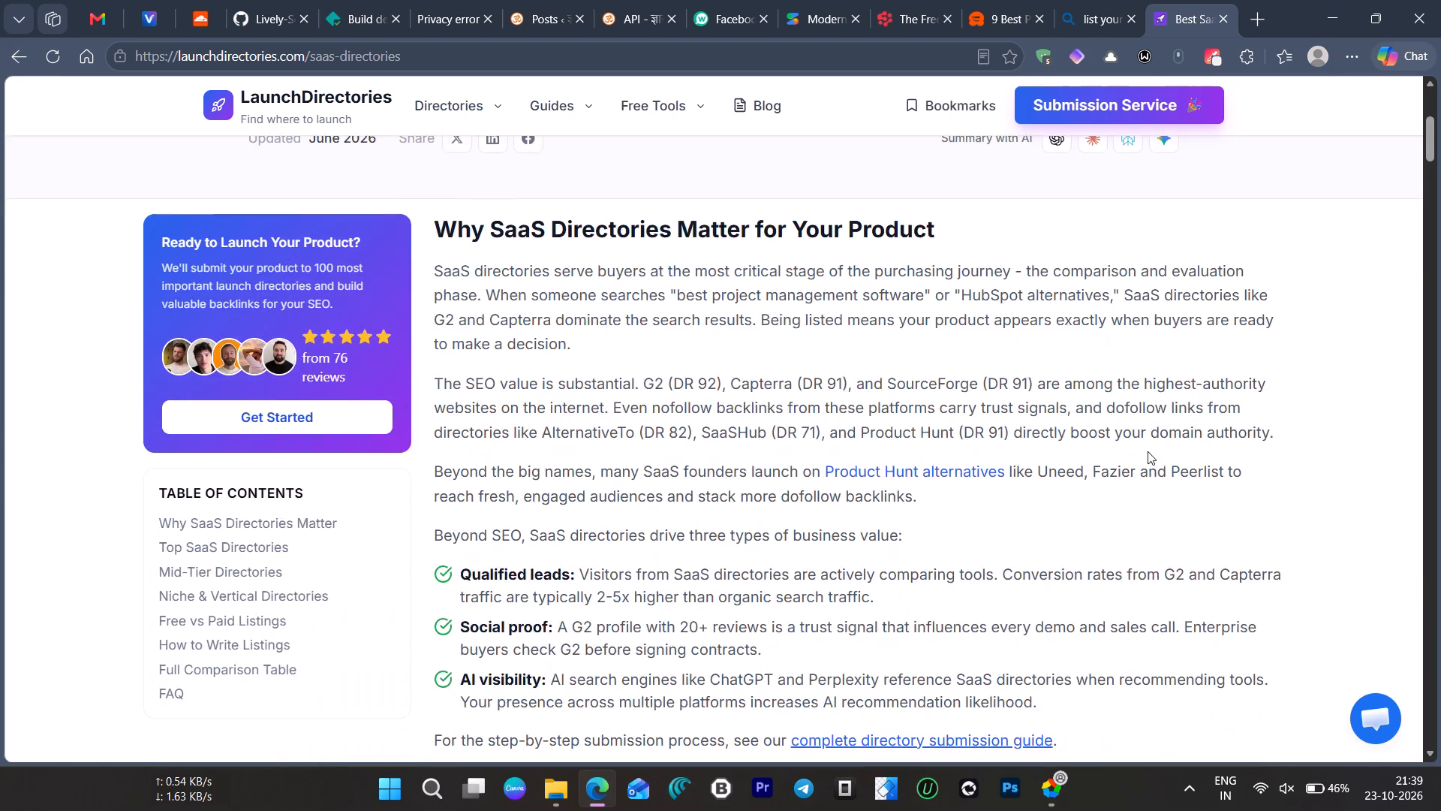
scroll(1040, 534, "down", 4)
scroll(793, 593, "down", 2)
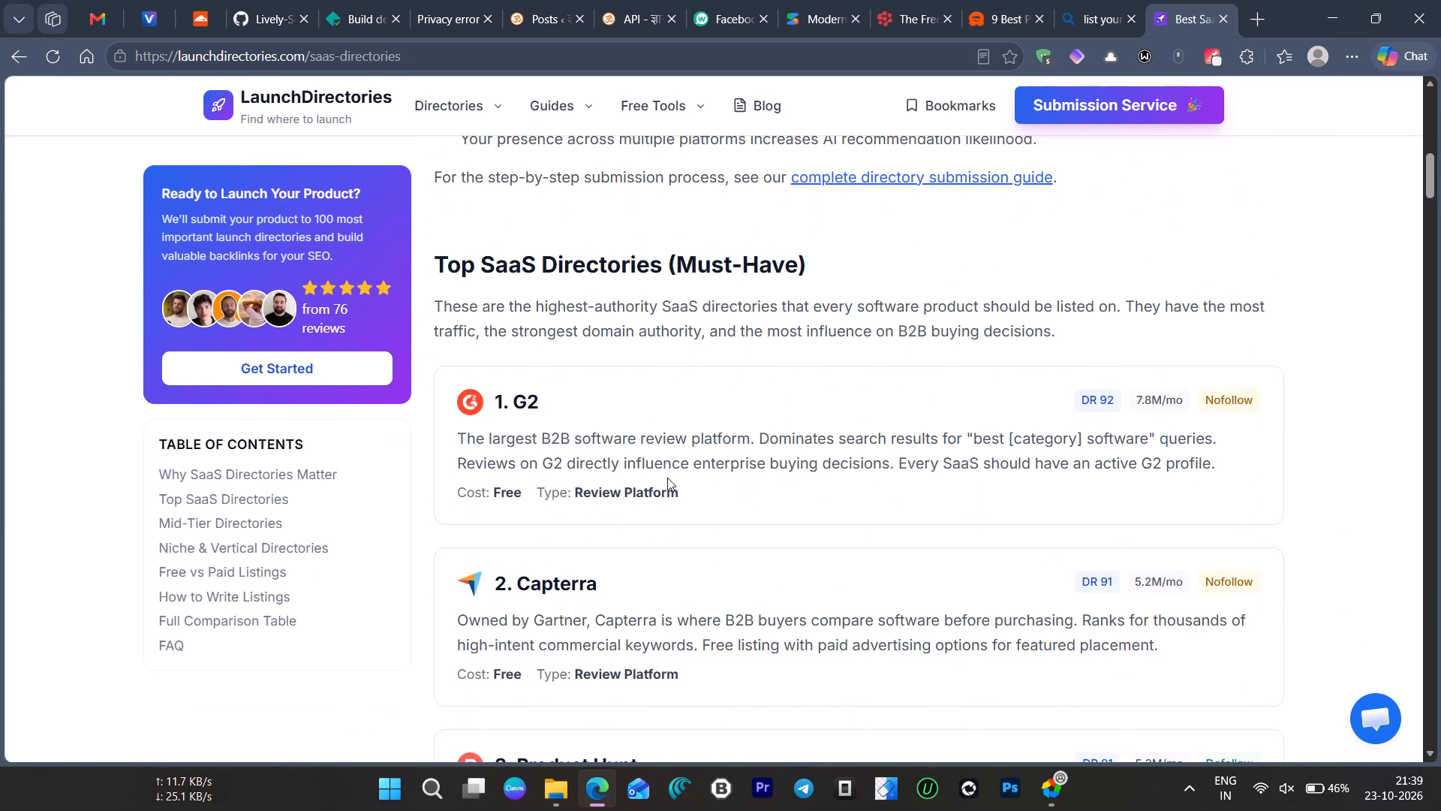
double_click(534, 402)
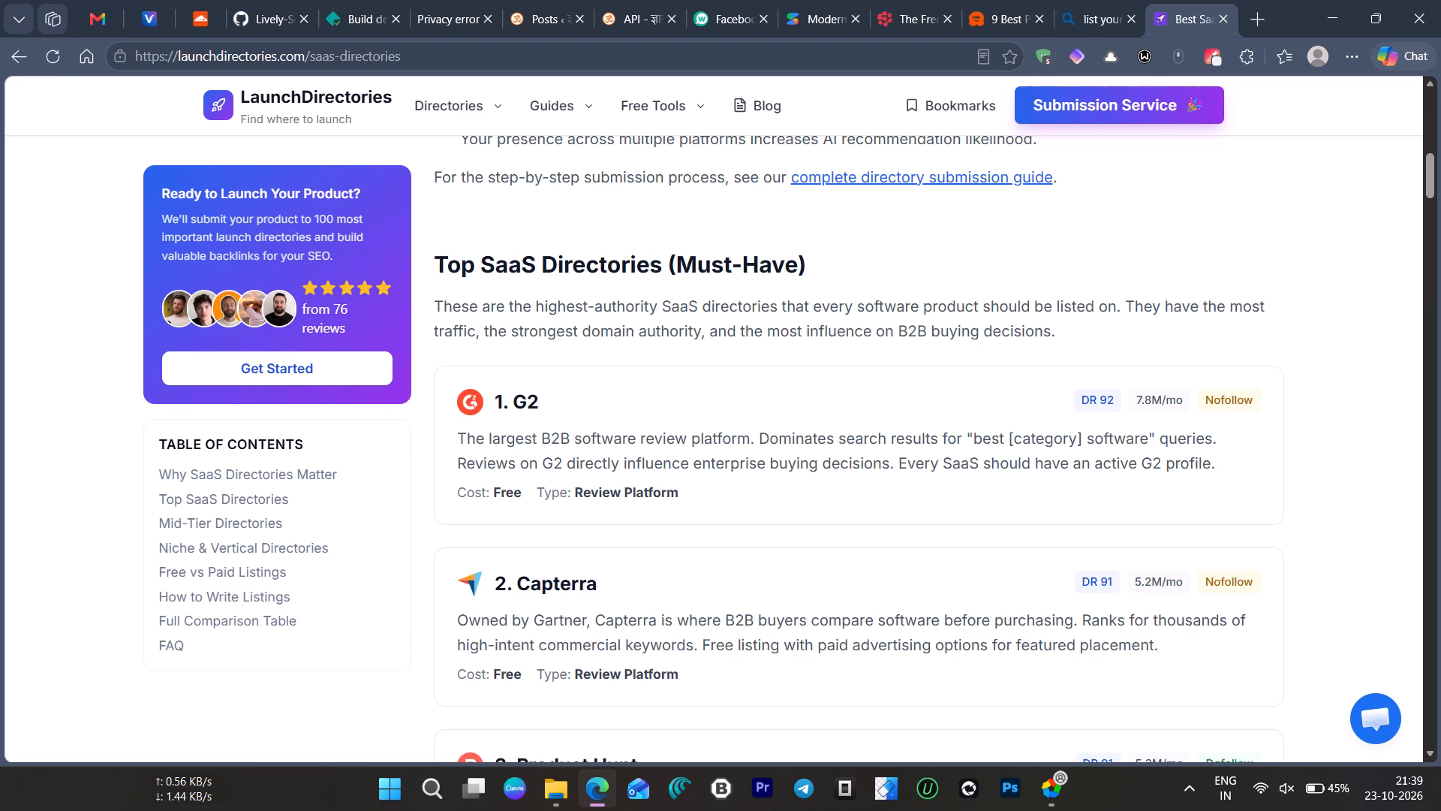
triple_click(534, 402)
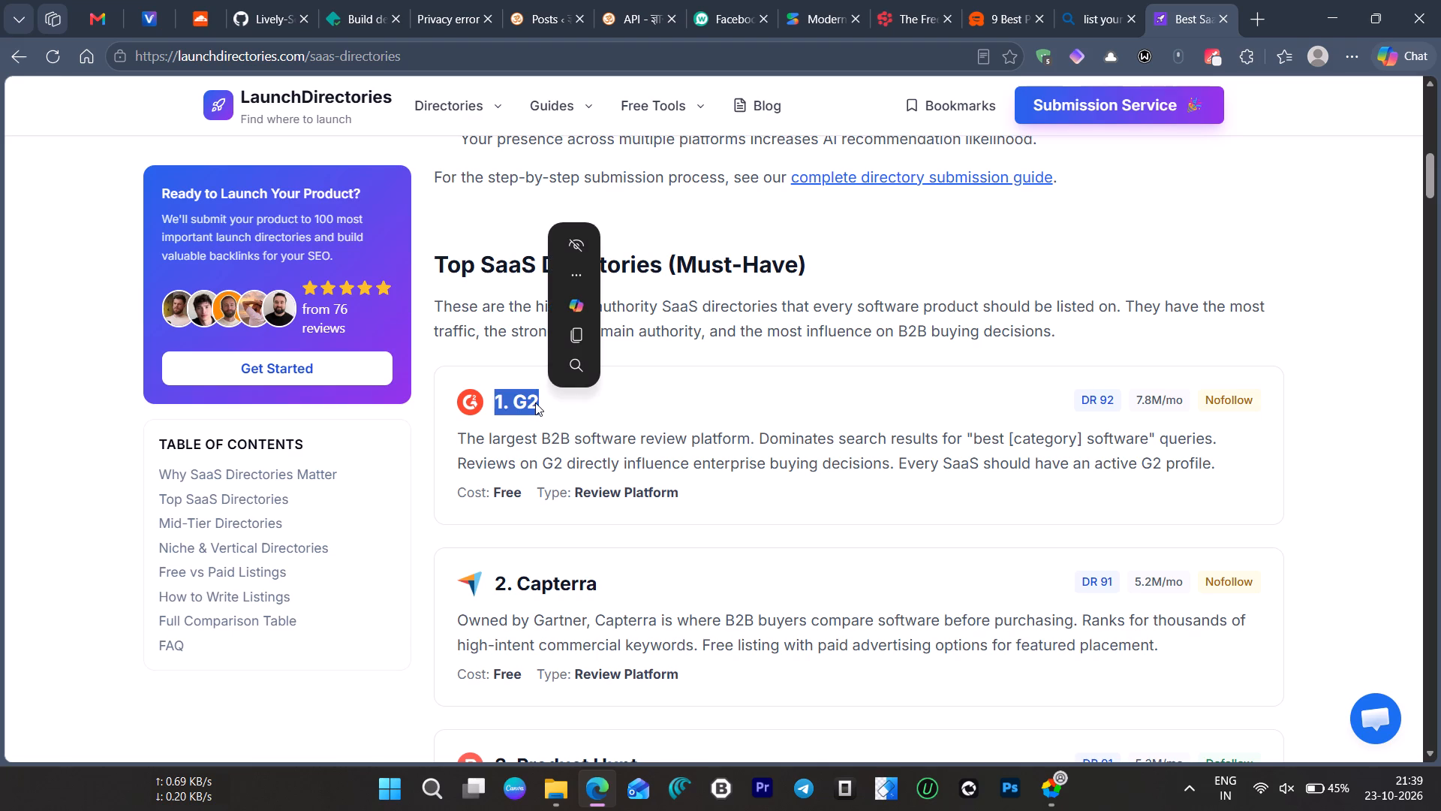
left_click(530, 402)
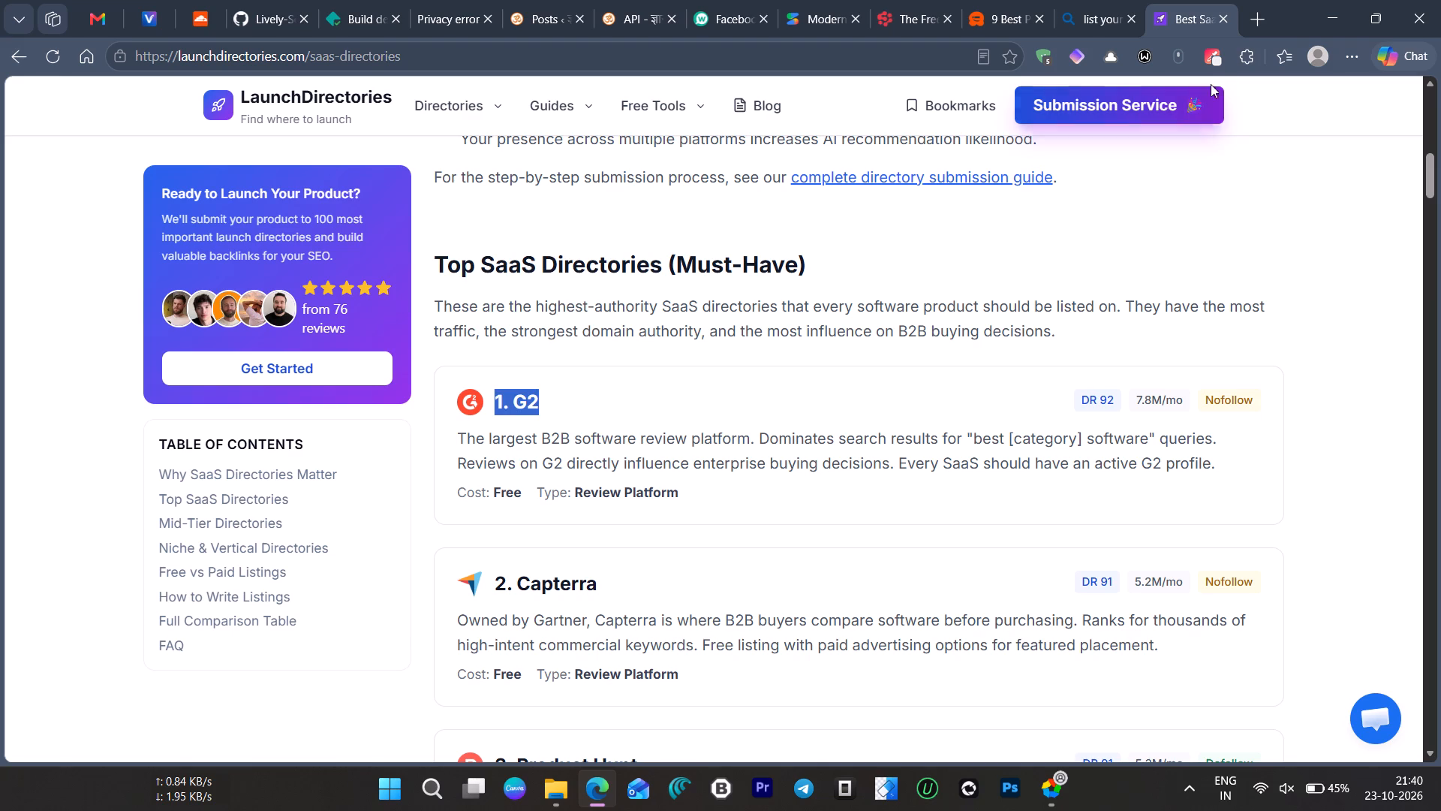
left_click(1247, 20)
key("g")
key("2")
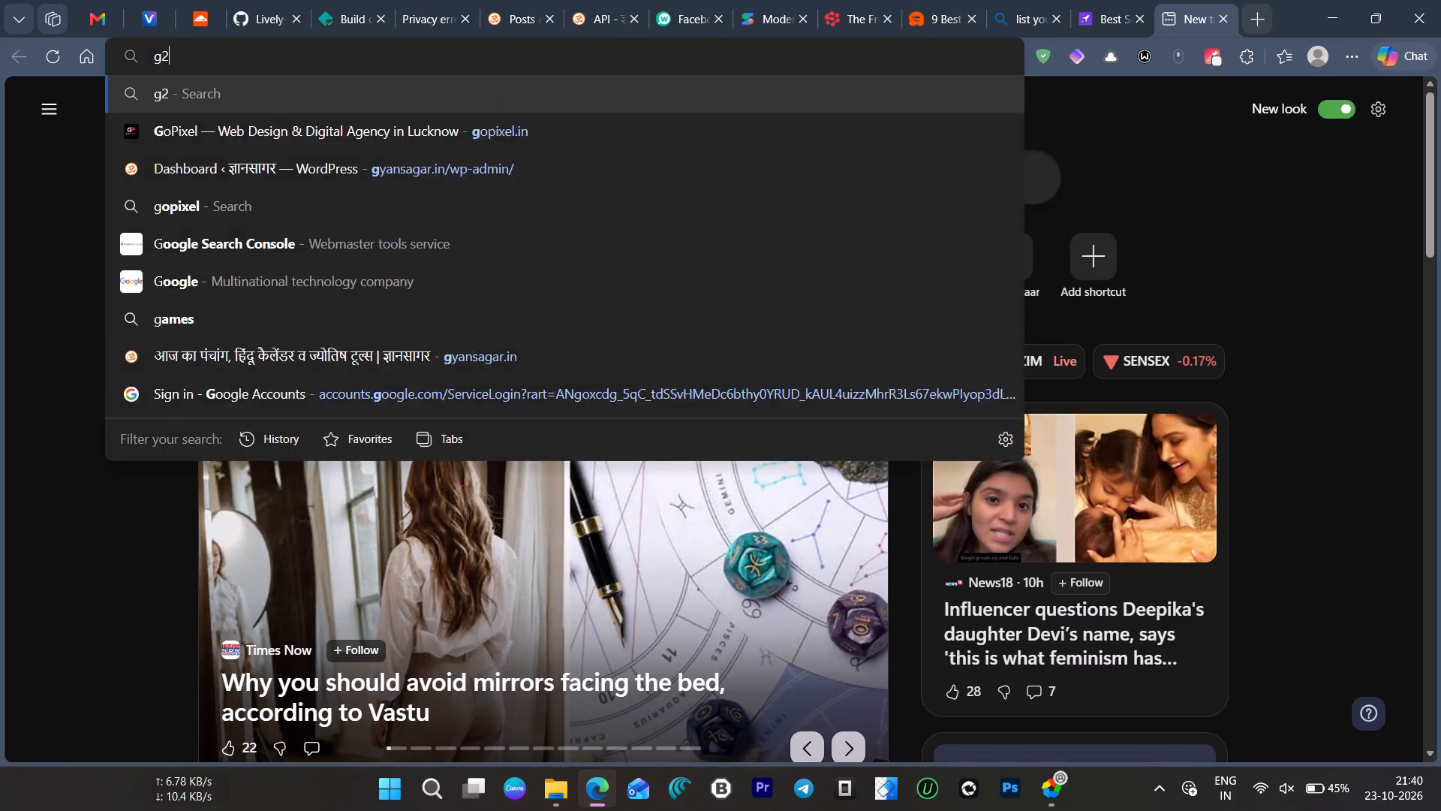
key("Return")
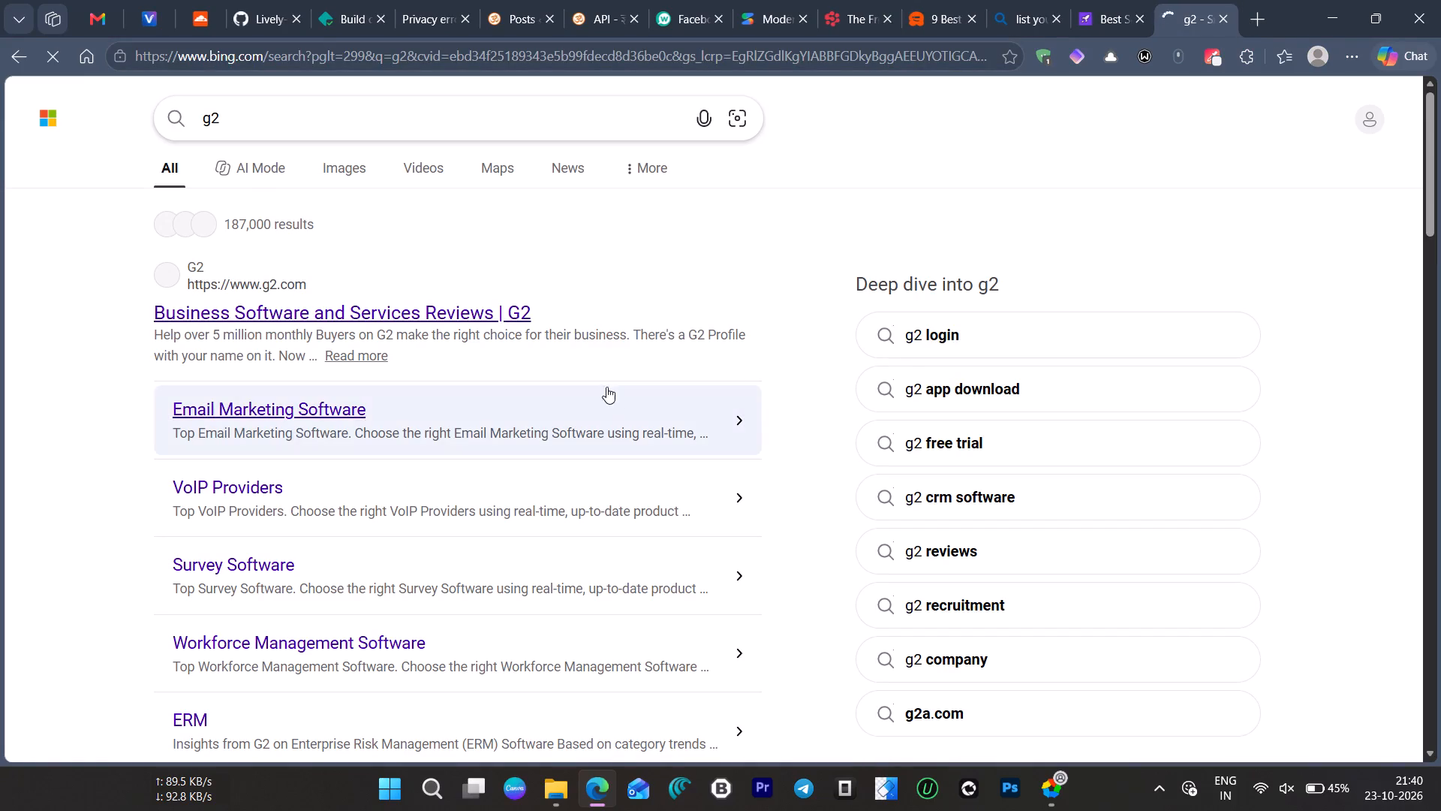
Refine the web search to "g2 list saas" and open G2's "SaaS Reviews 2026: Details, Pricing, & Features" result.
scroll(441, 310, "down", 2)
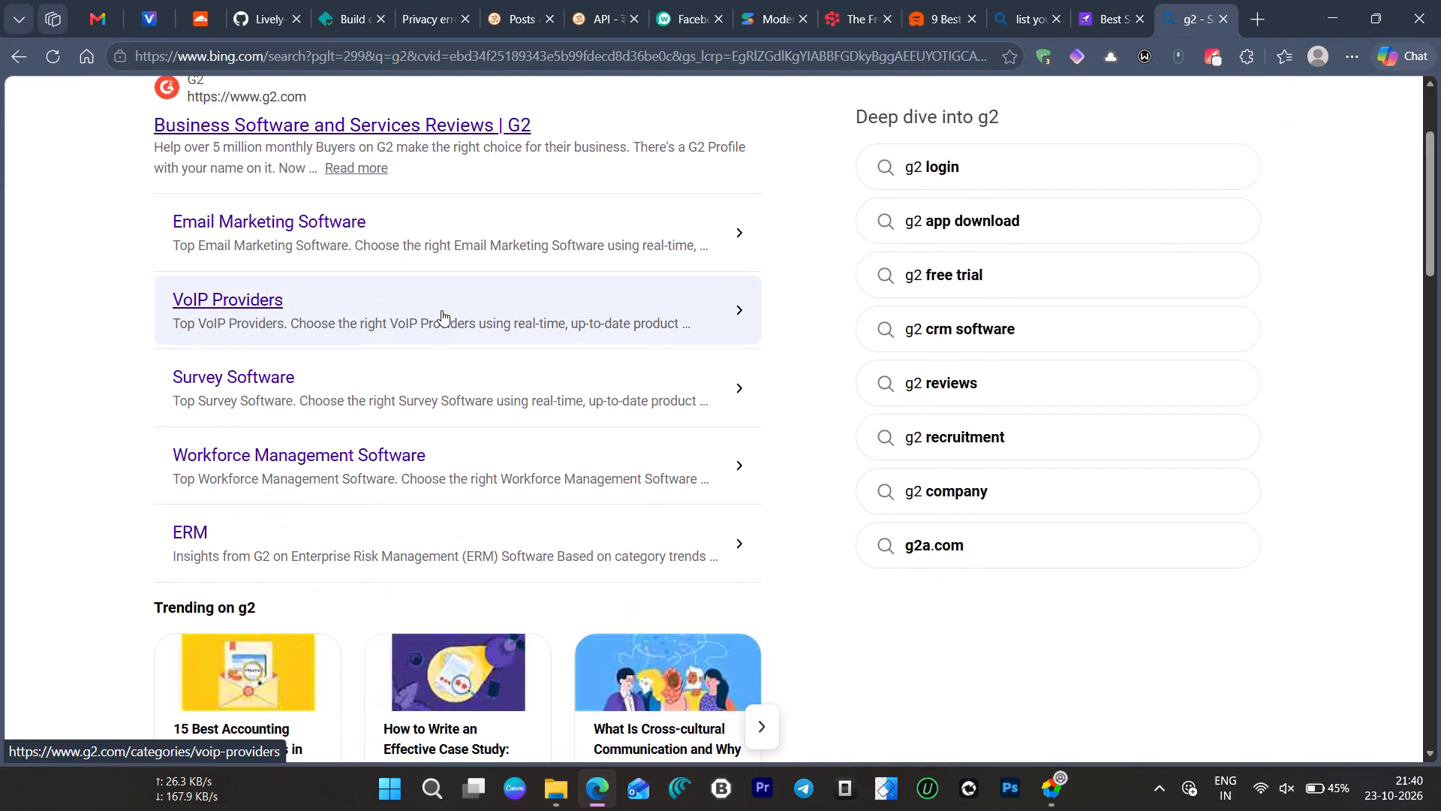
scroll(441, 310, "up", 3)
left_click(354, 117)
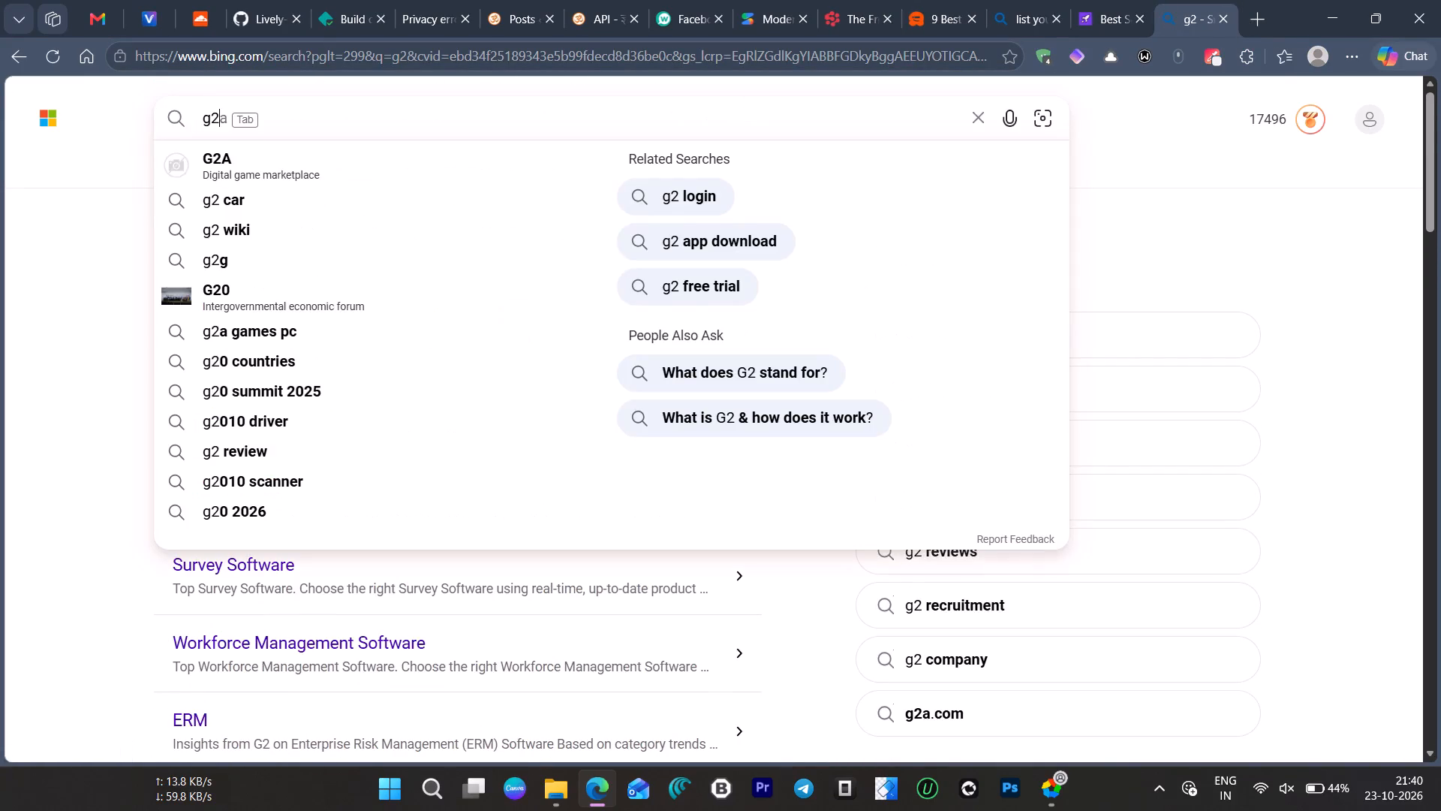
key("space")
type("list saas")
key("Return")
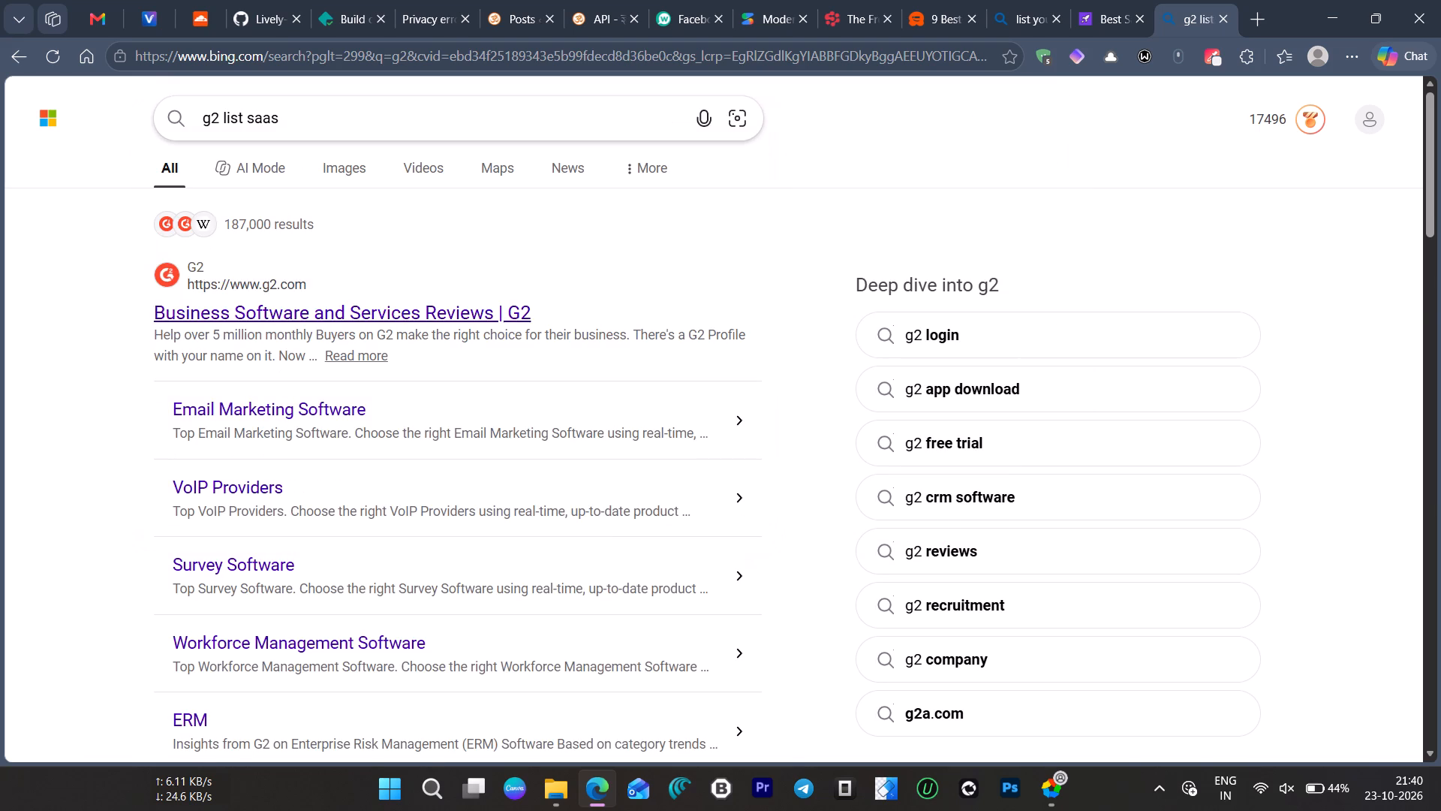
scroll(304, 438, "down", 2)
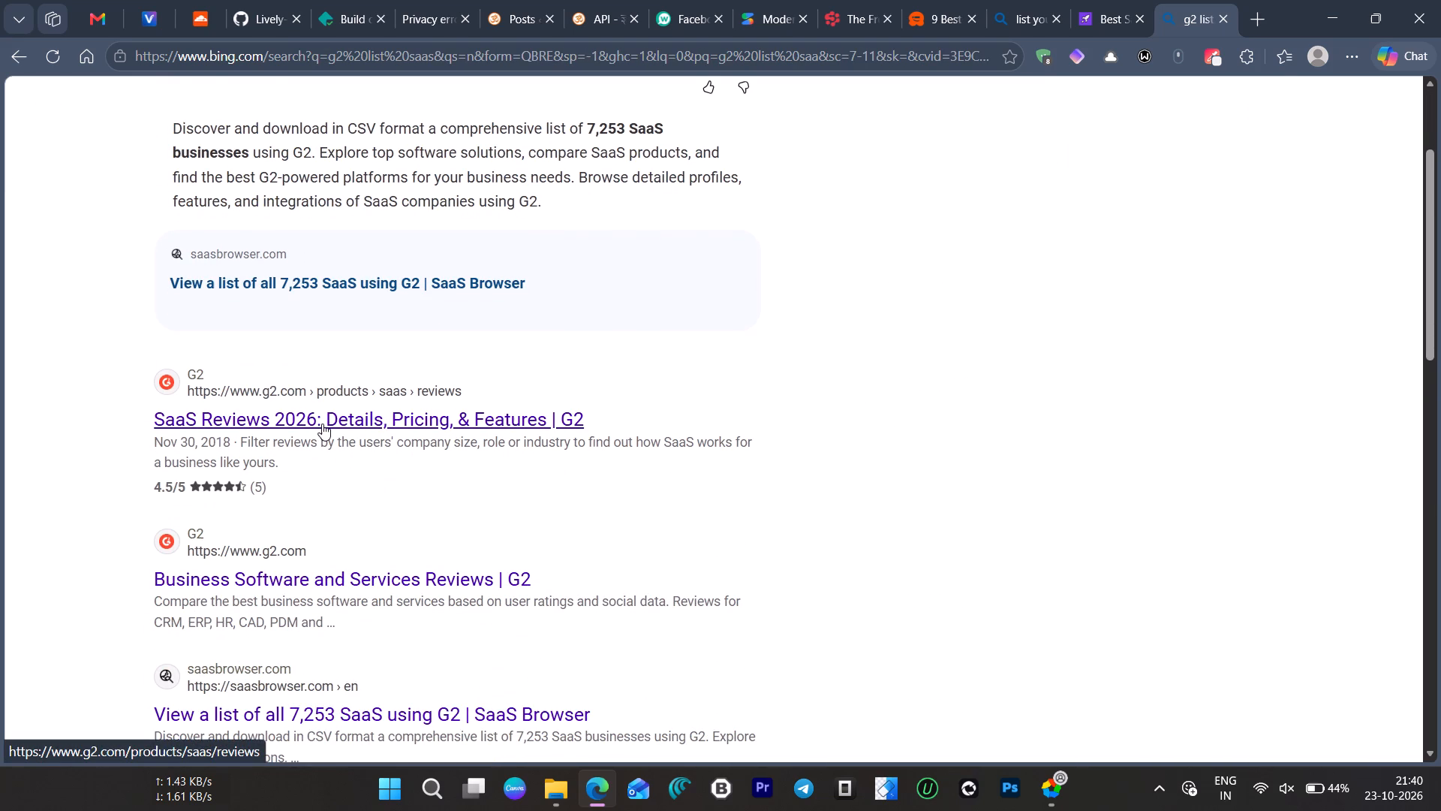
left_click(322, 424)
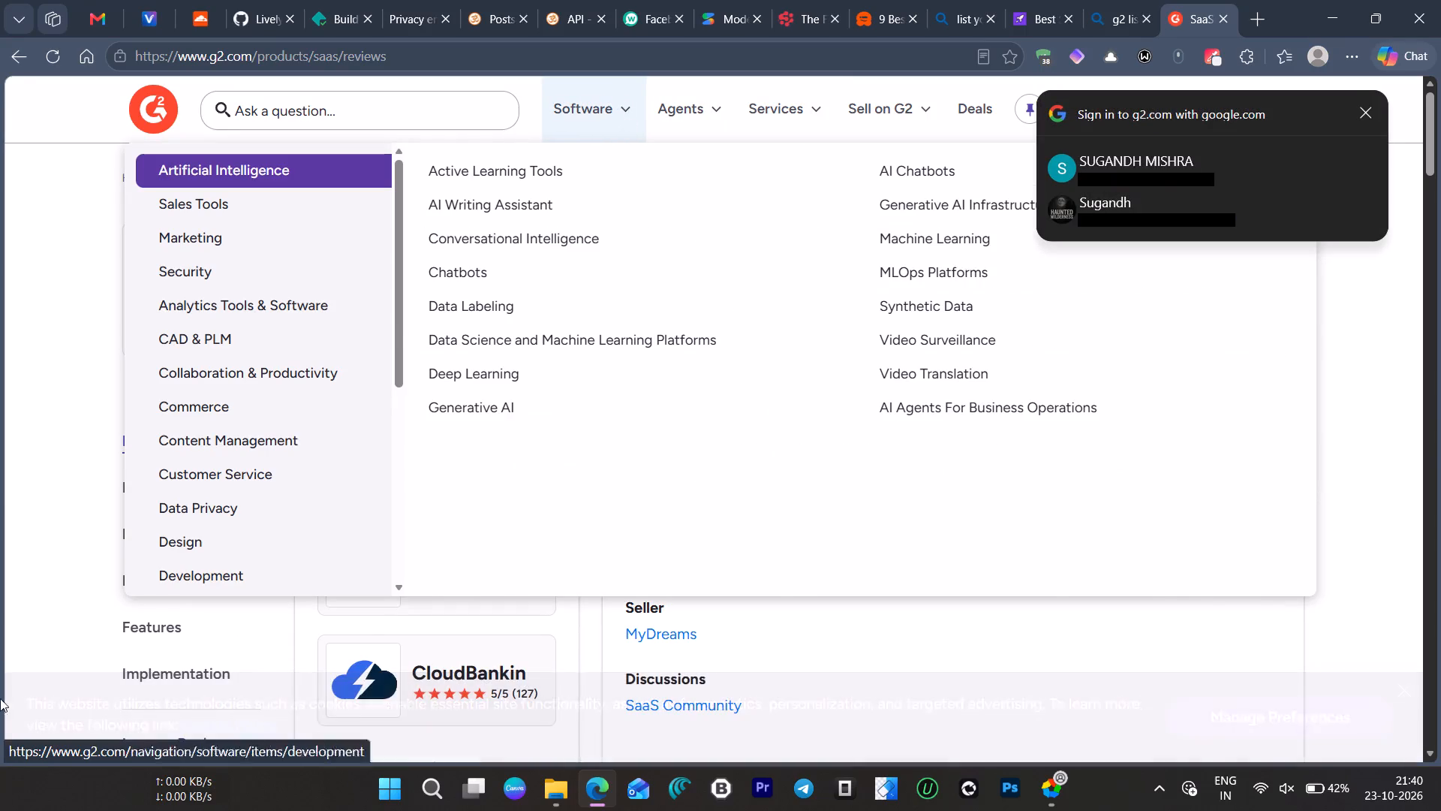
Look through the SaaS product page on G2, from its product details down to the user reviews.
scroll(73, 650, "down", 17)
scroll(73, 650, "down", 10)
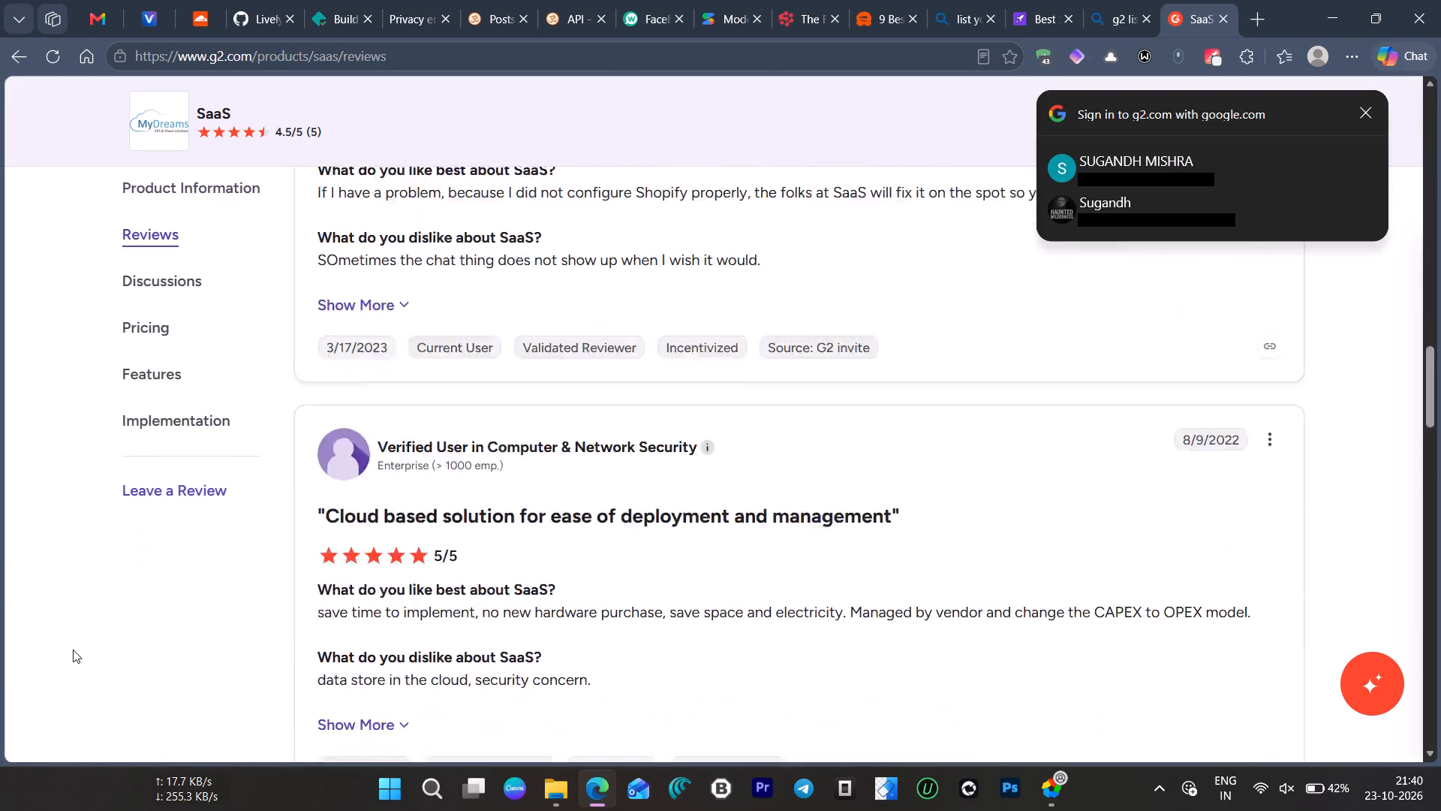
scroll(73, 650, "up", 20)
scroll(73, 650, "up", 15)
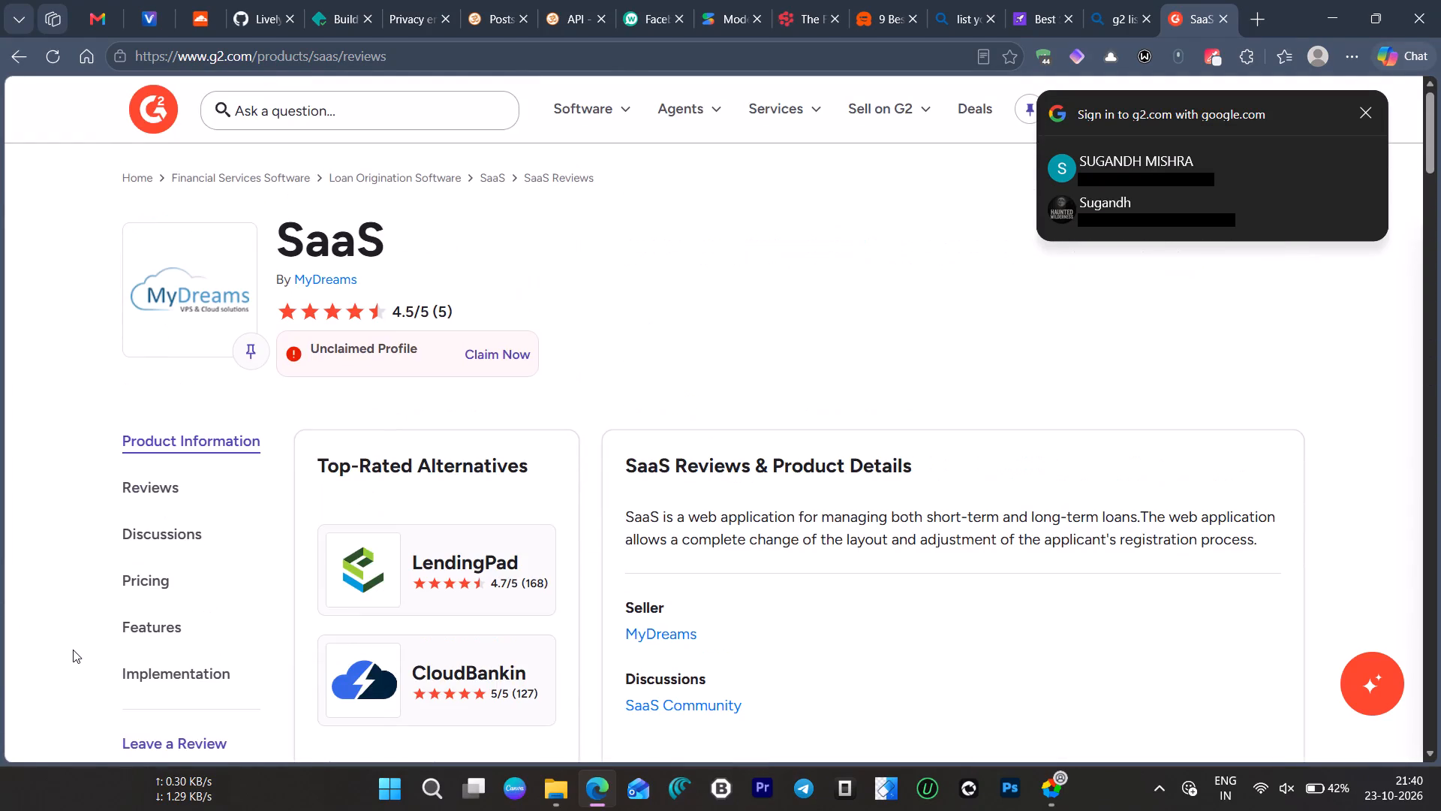
scroll(73, 650, "up", 2)
left_click(1285, 306)
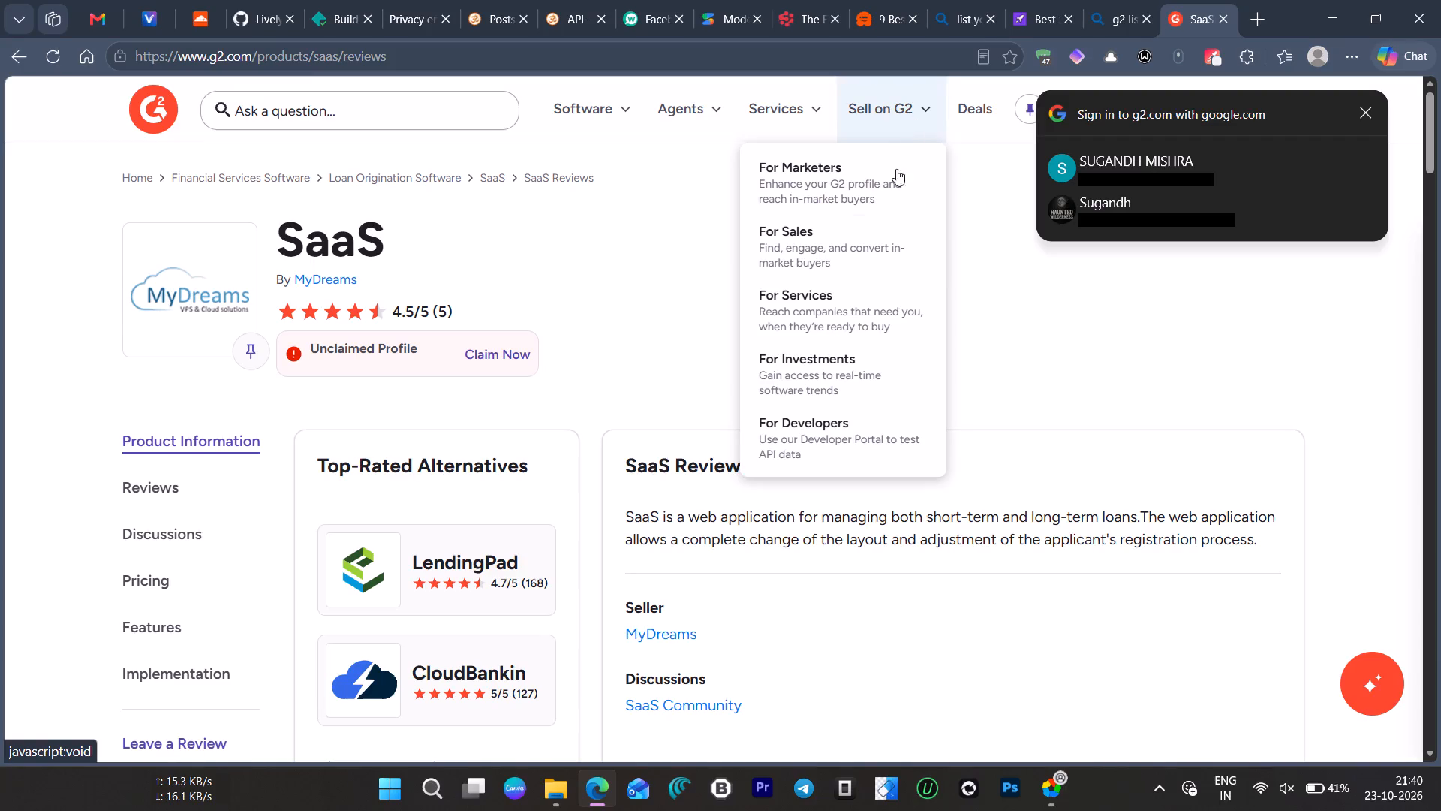
Open G2's For Services page for sellers and look over what it offers.
left_click(862, 312)
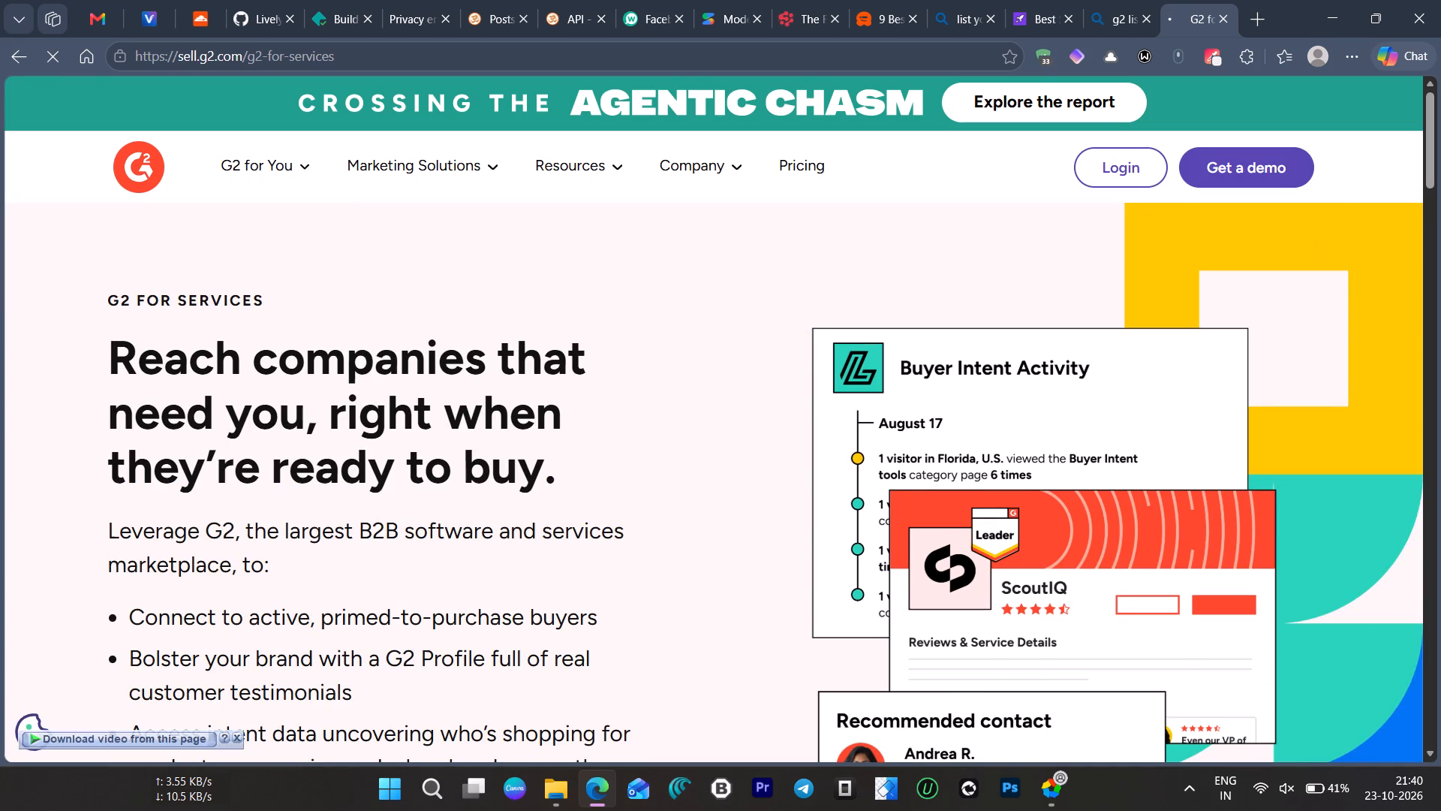
scroll(451, 443, "down", 1)
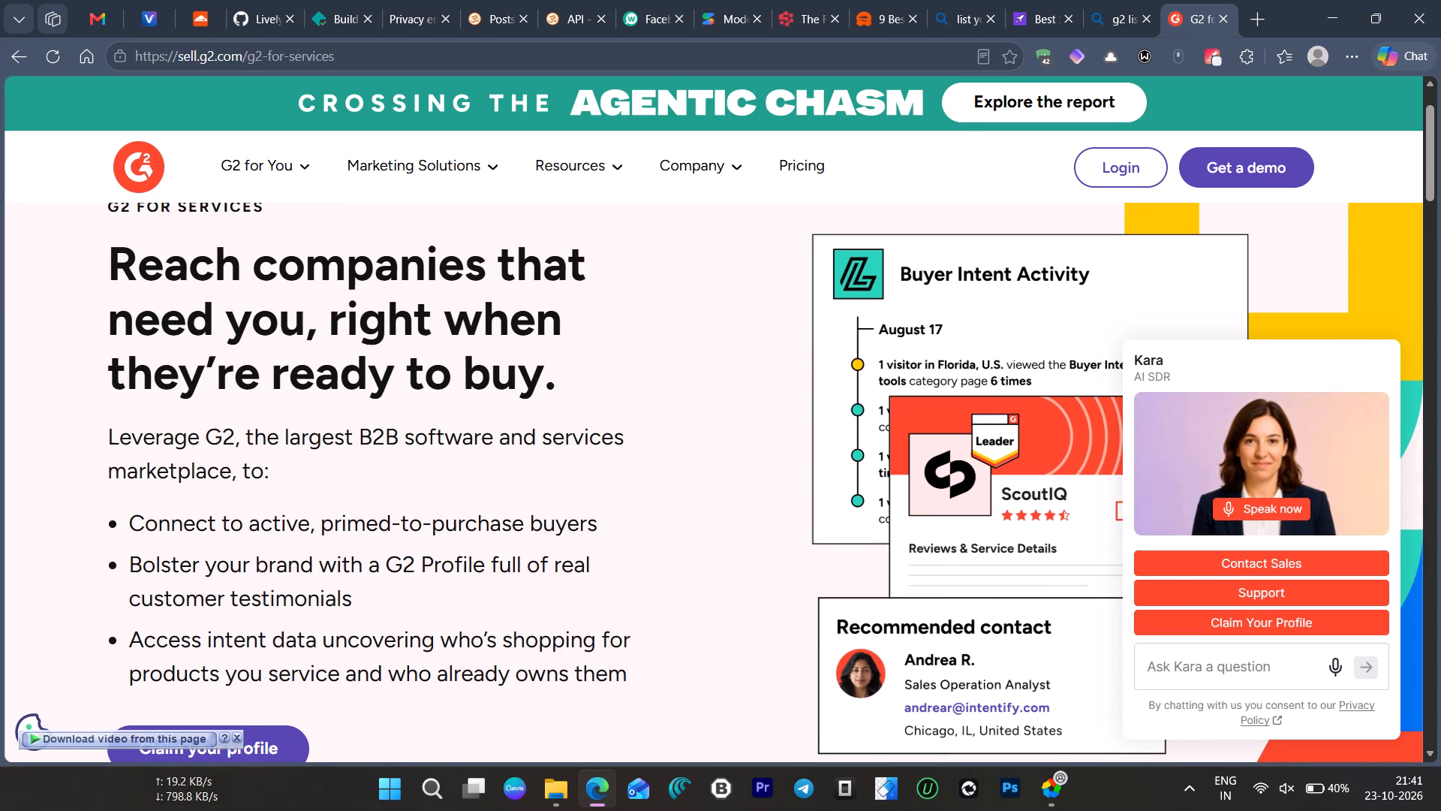
scroll(450, 443, "up", 5)
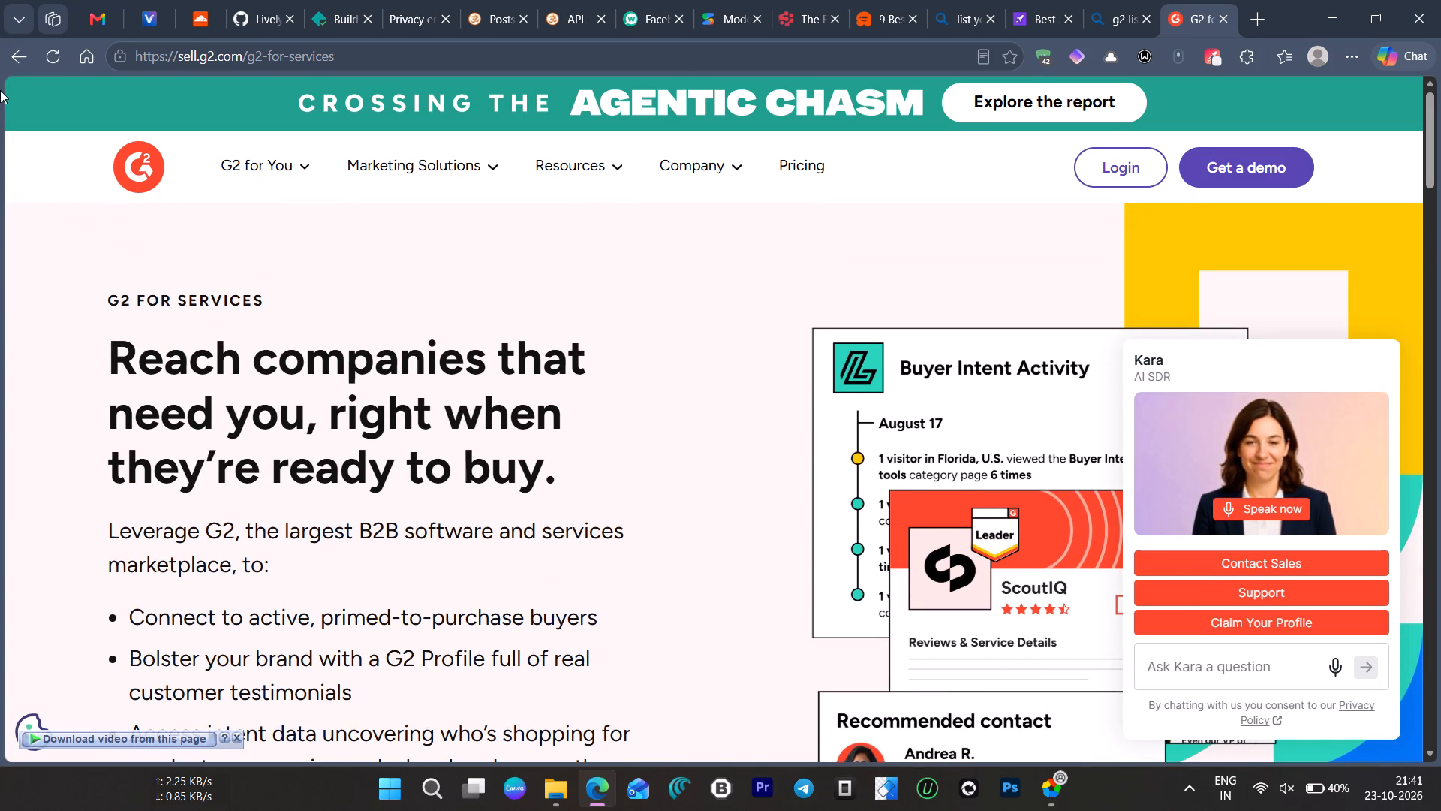
Return to G2's SaaS reviews page and open the site's join or log-in page.
left_click(7, 56)
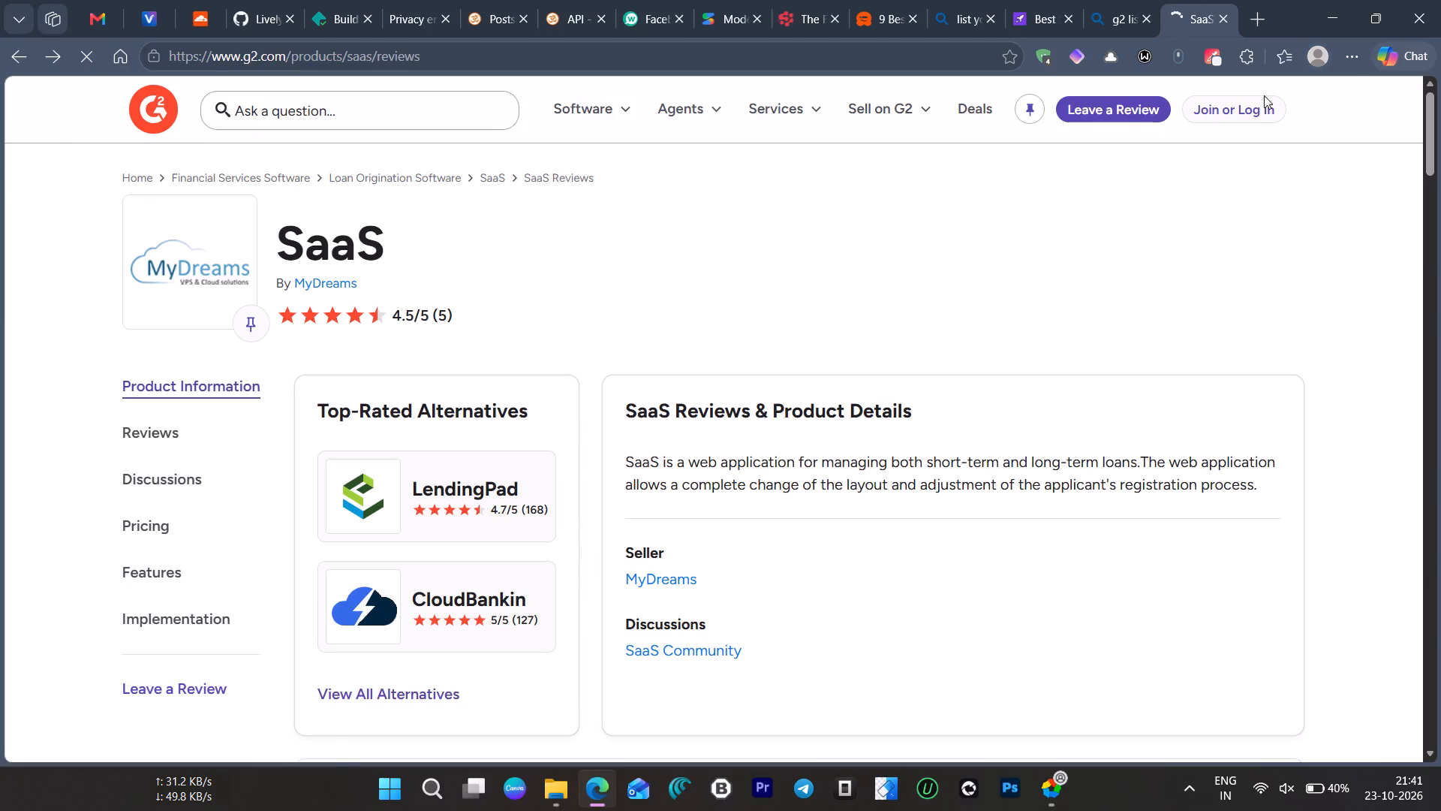
left_click(1258, 105)
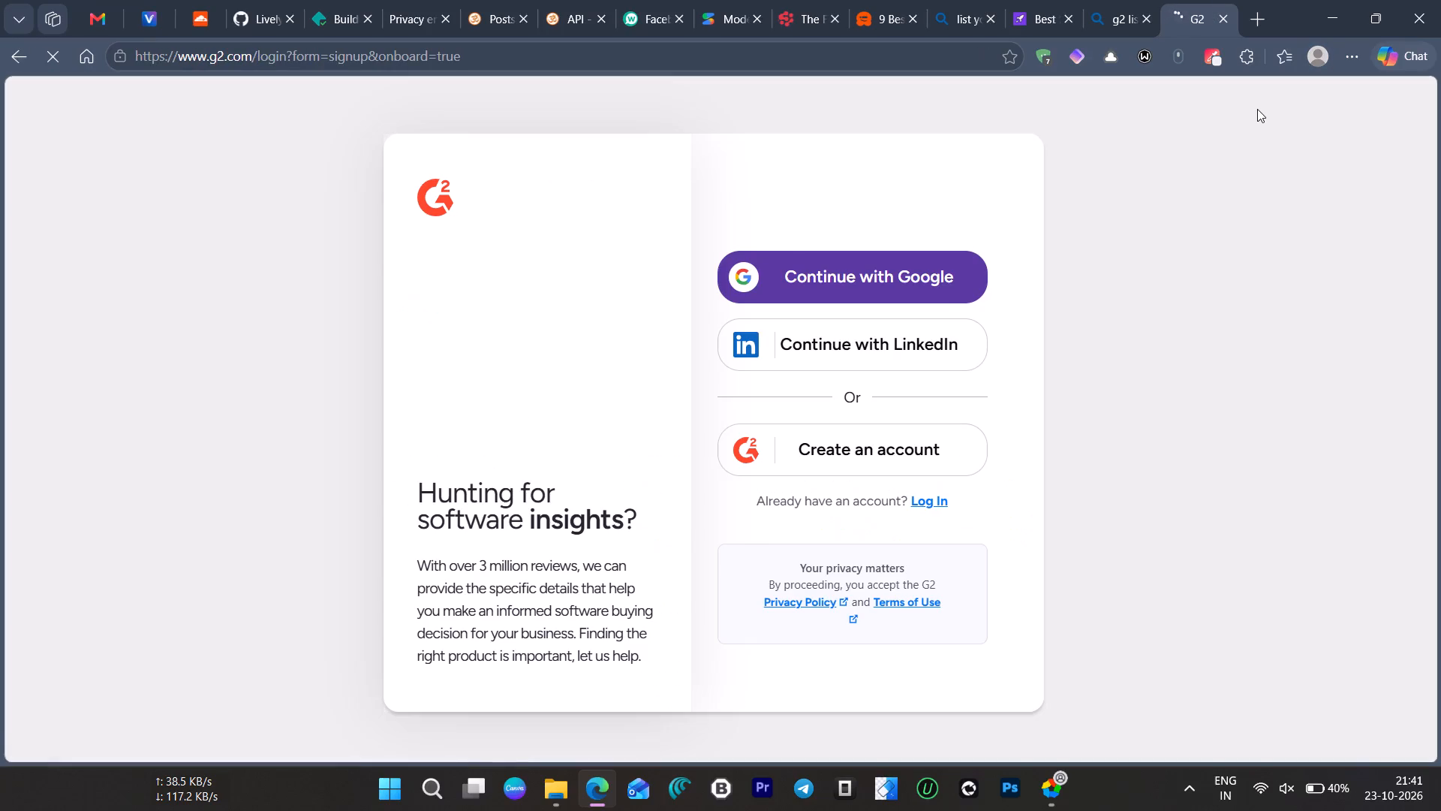
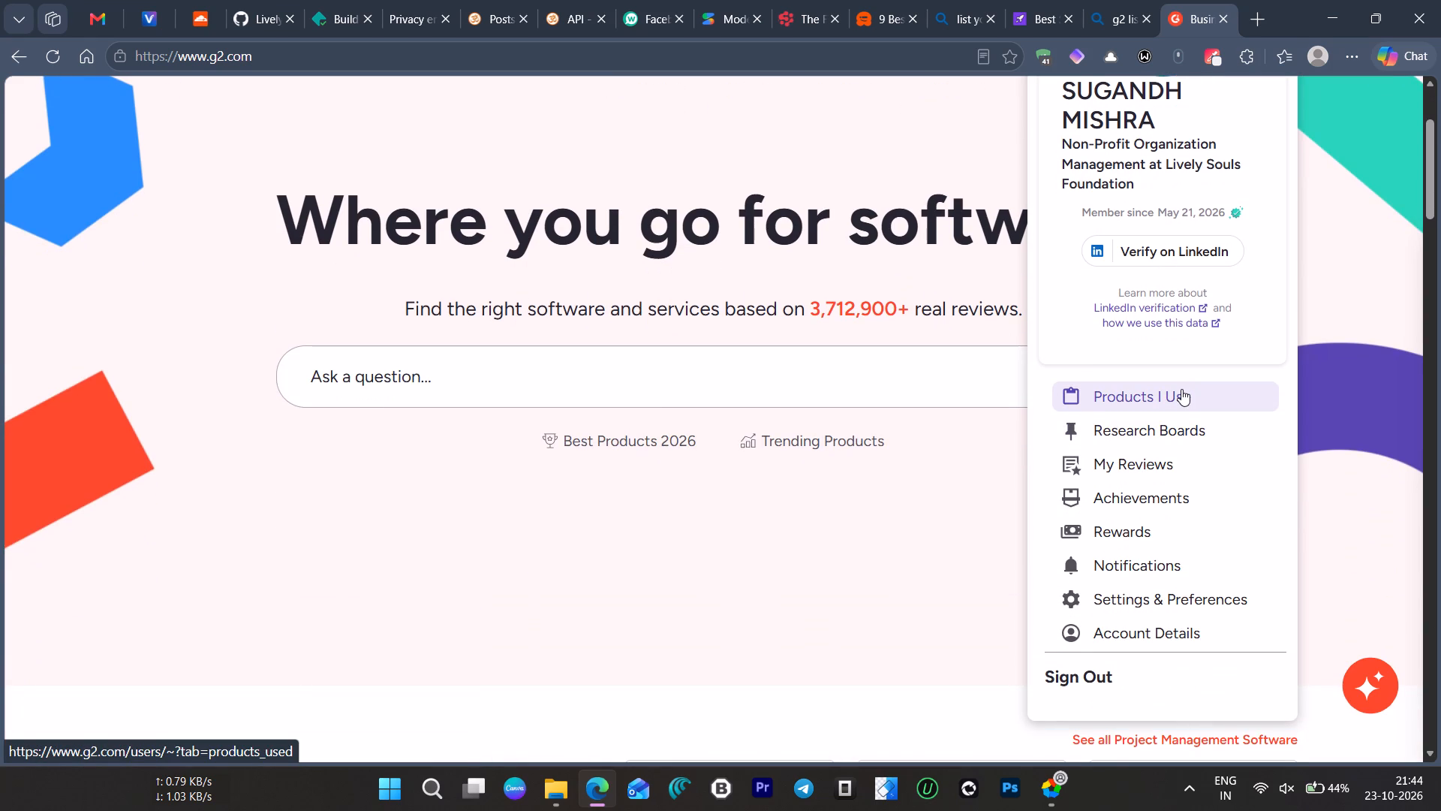
Open the Products I Use list, start adding a product, and search for "gyansagar".
left_click(1181, 389)
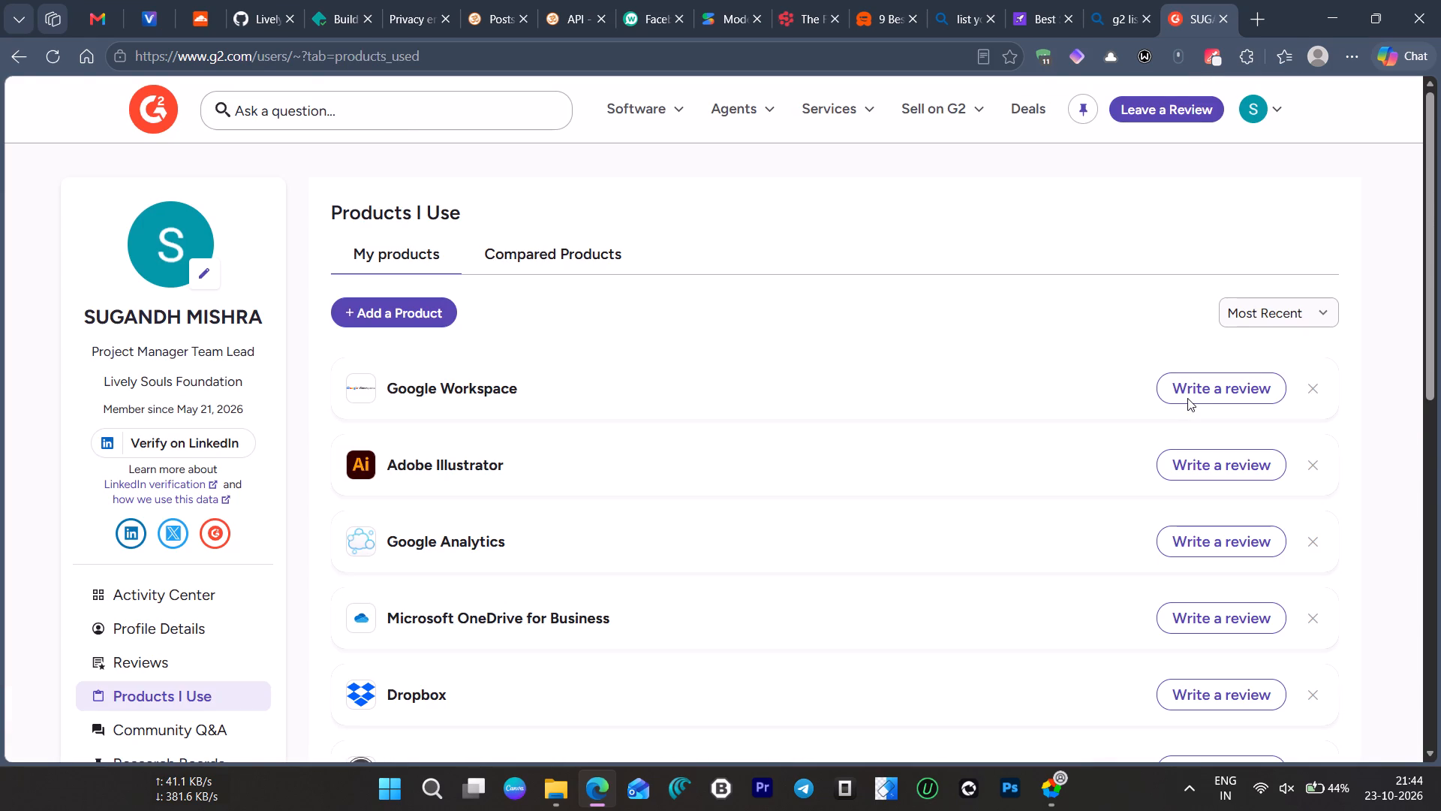
left_click(423, 313)
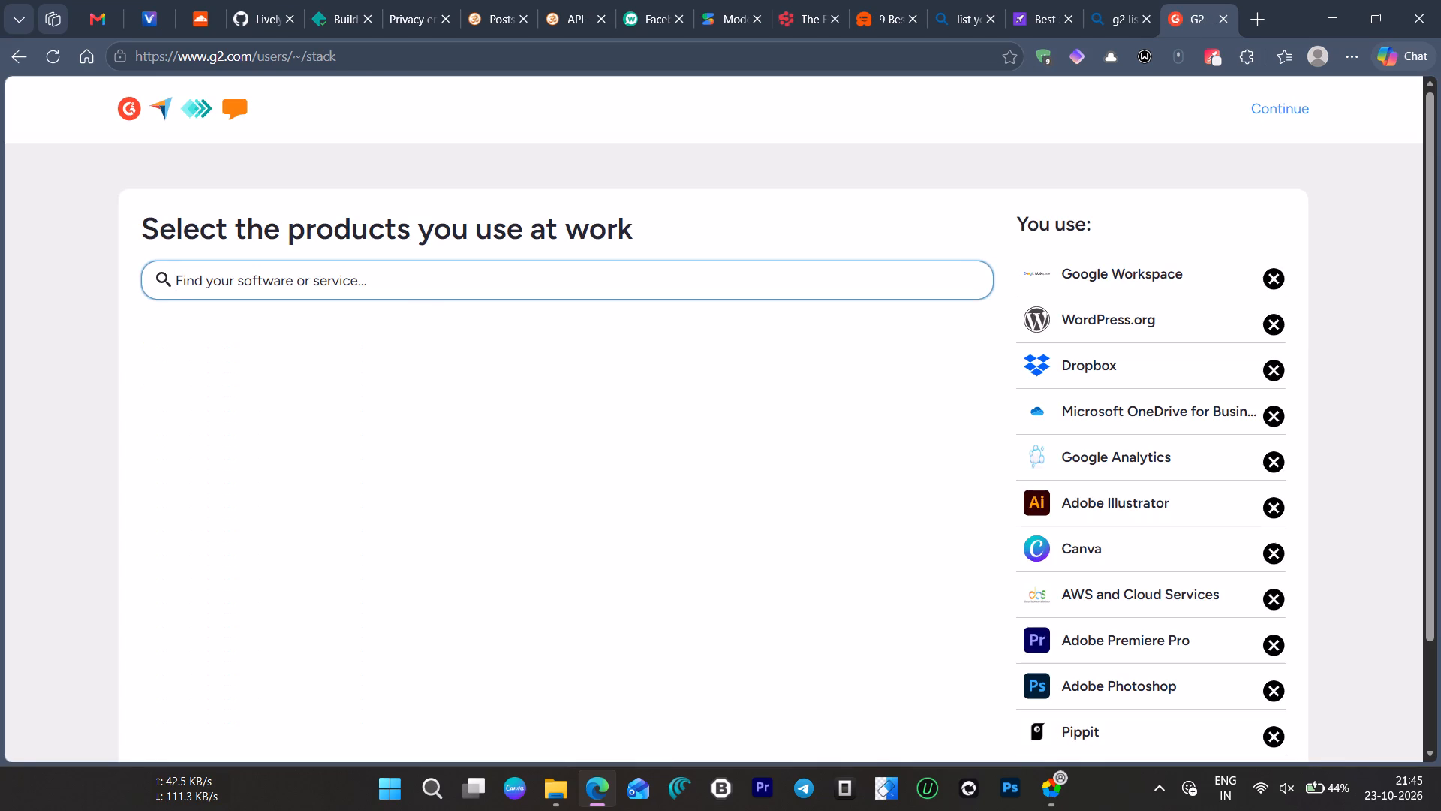
left_click(417, 286)
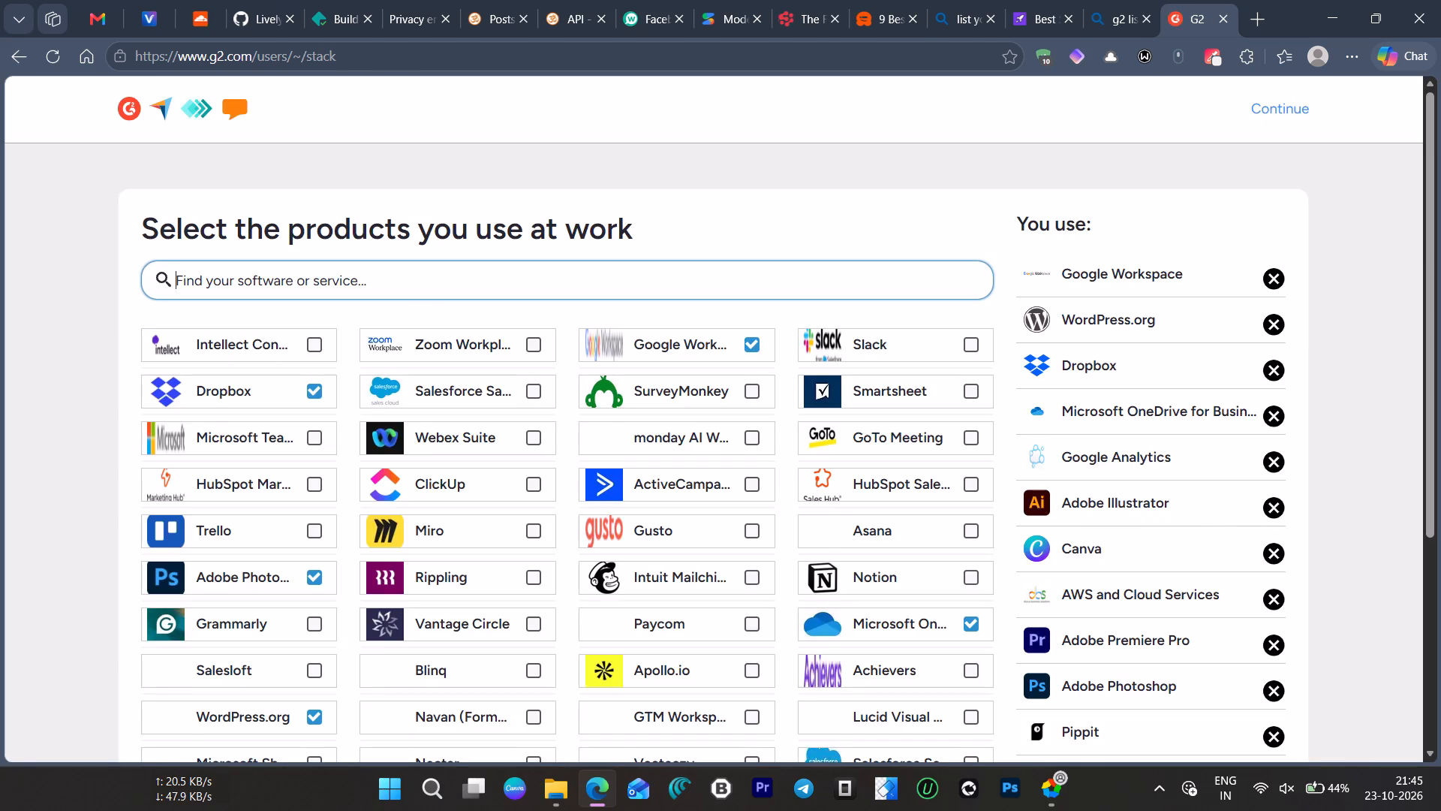
type("gyansagar")
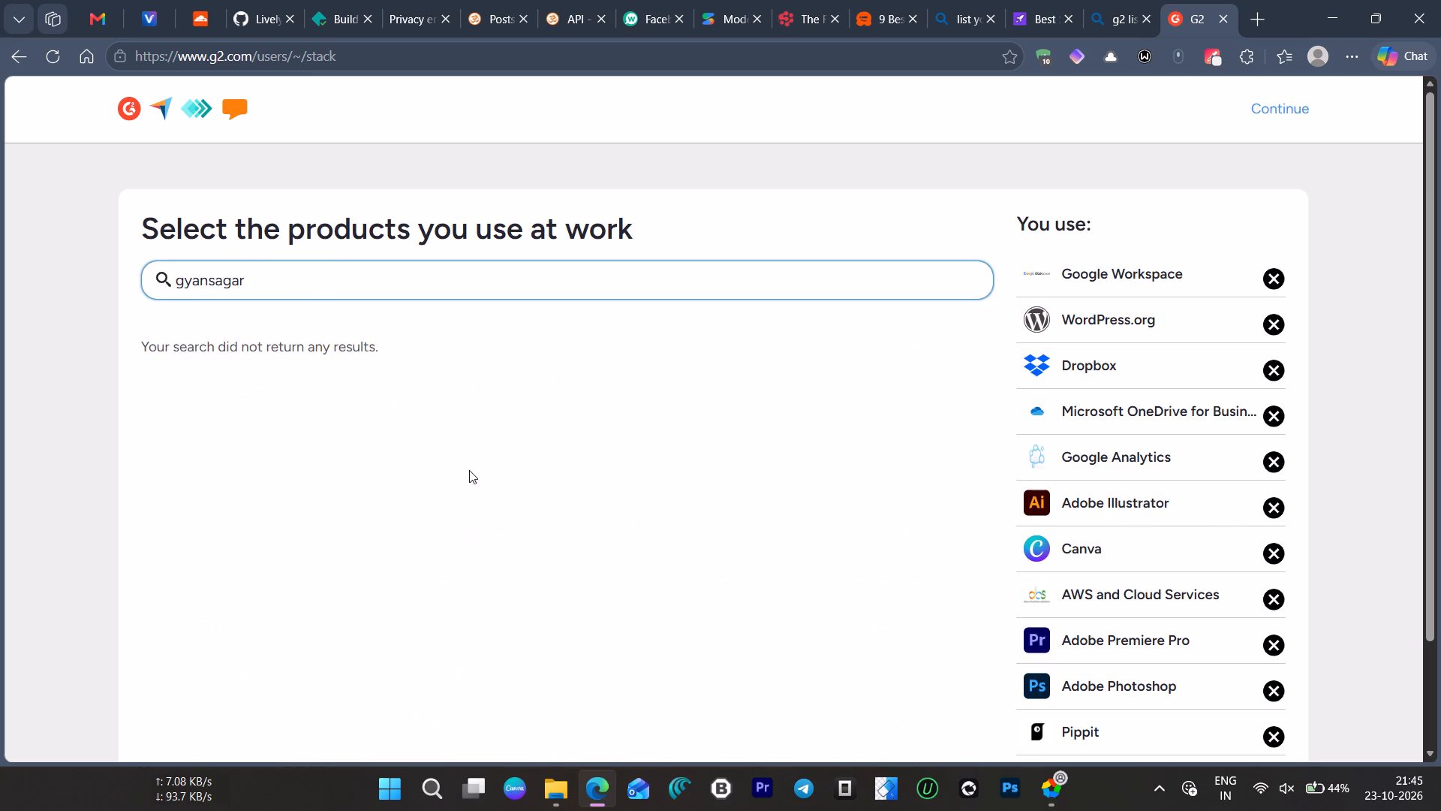
scroll(469, 472, "down", 4)
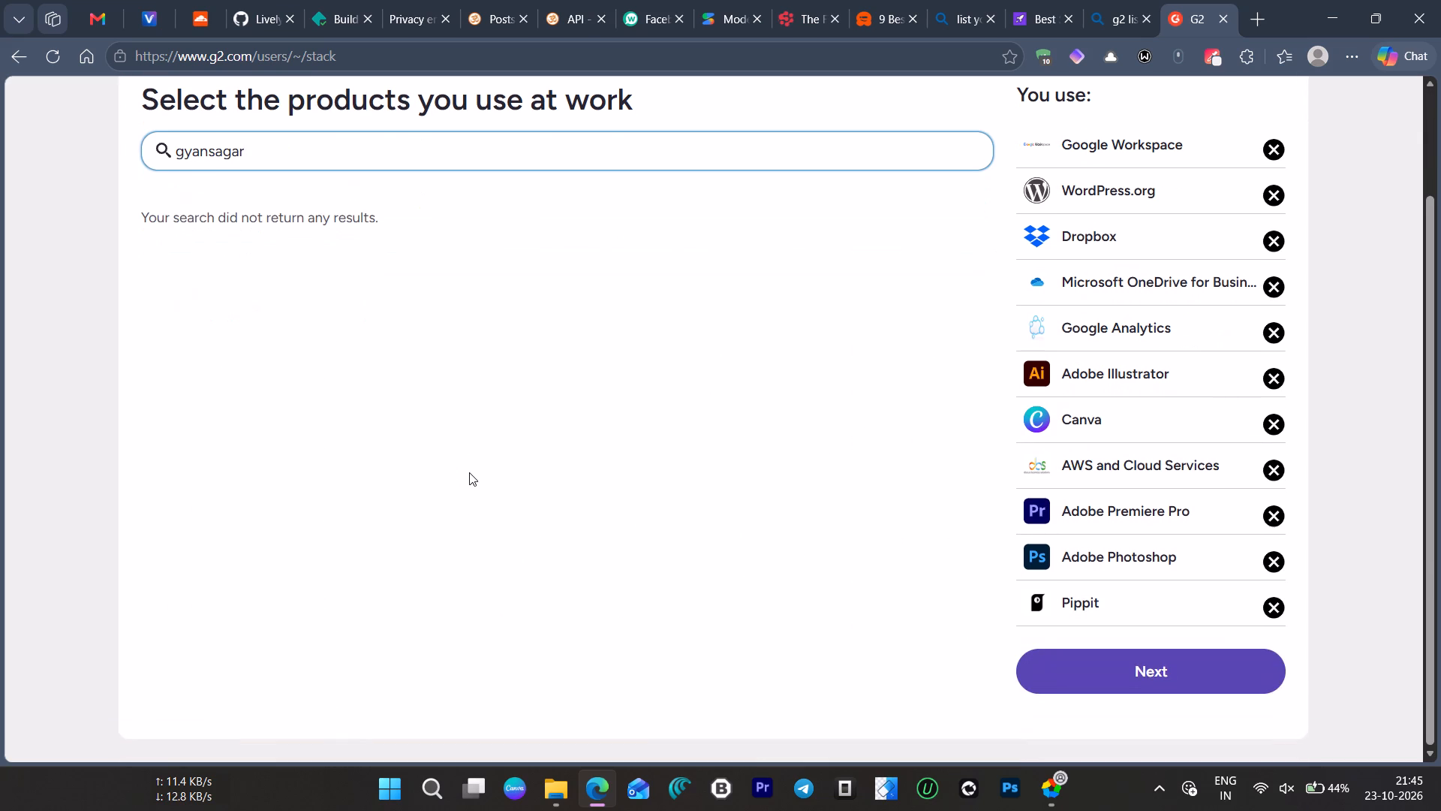
scroll(469, 472, "down", 1)
scroll(469, 472, "up", 1)
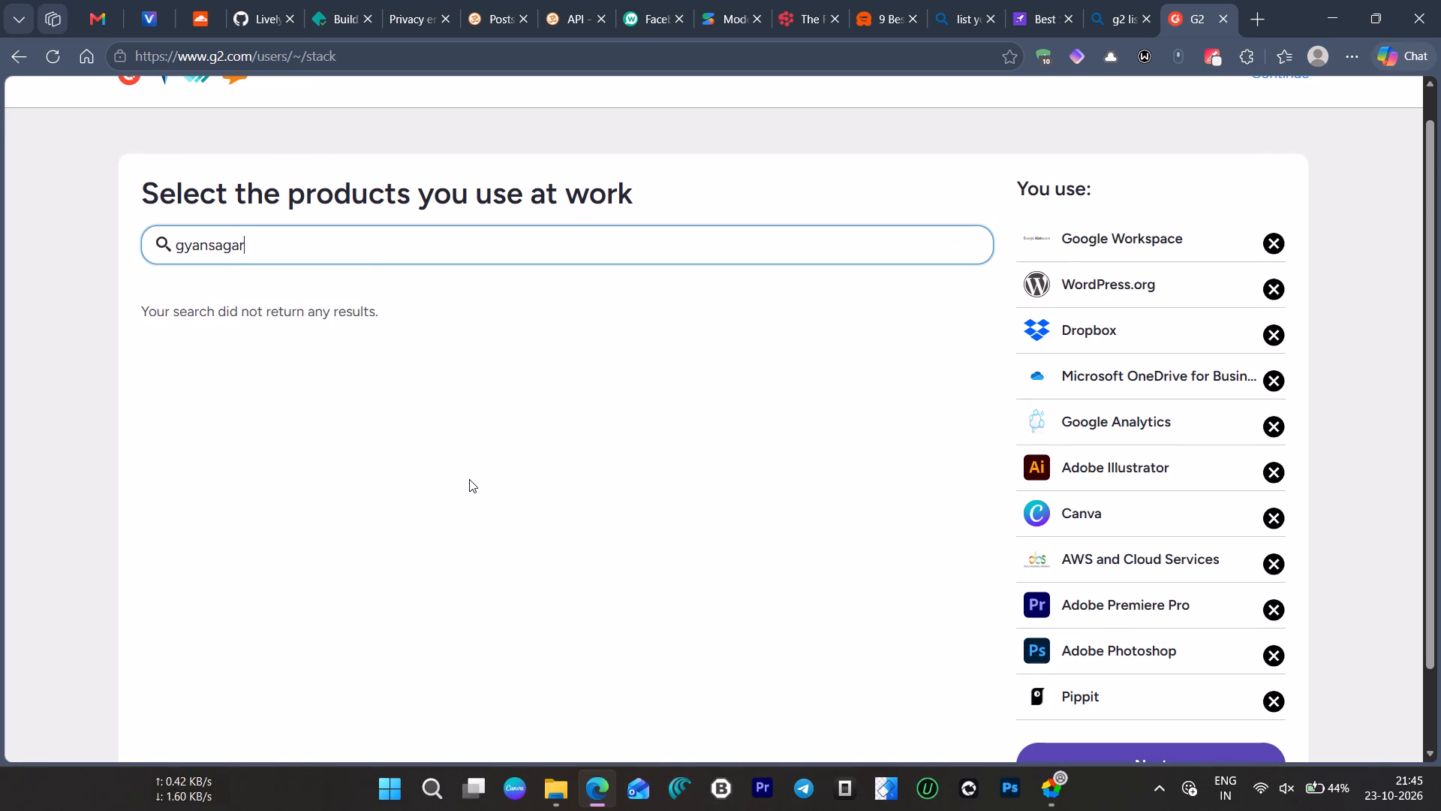
scroll(469, 479, "up", 3)
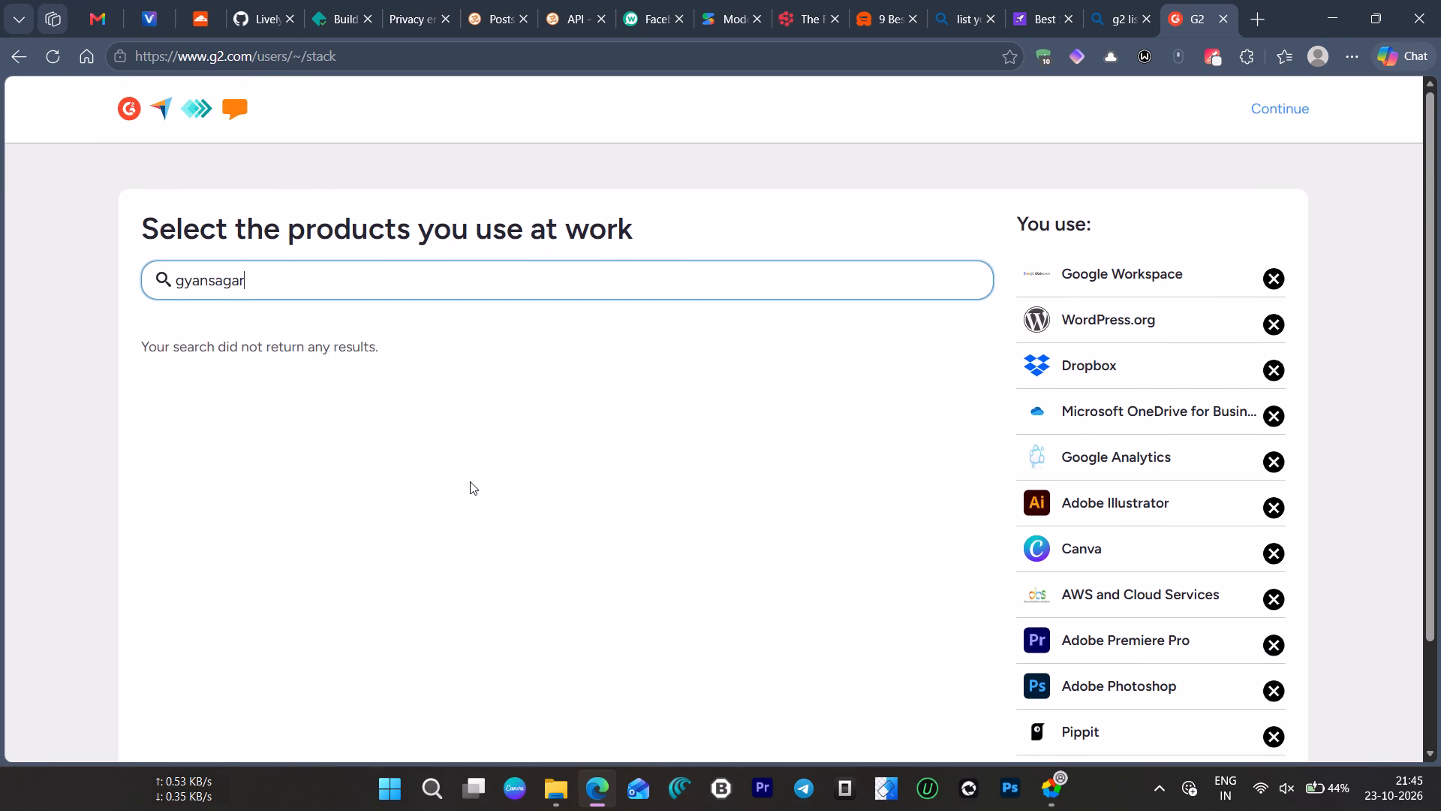
scroll(470, 481, "down", 4)
scroll(782, 679, "down", 3)
scroll(778, 681, "up", 3)
Refine the product search to "gyan sagar", look over the matches, and continue without selecting any of them.
left_click(209, 274)
key("space")
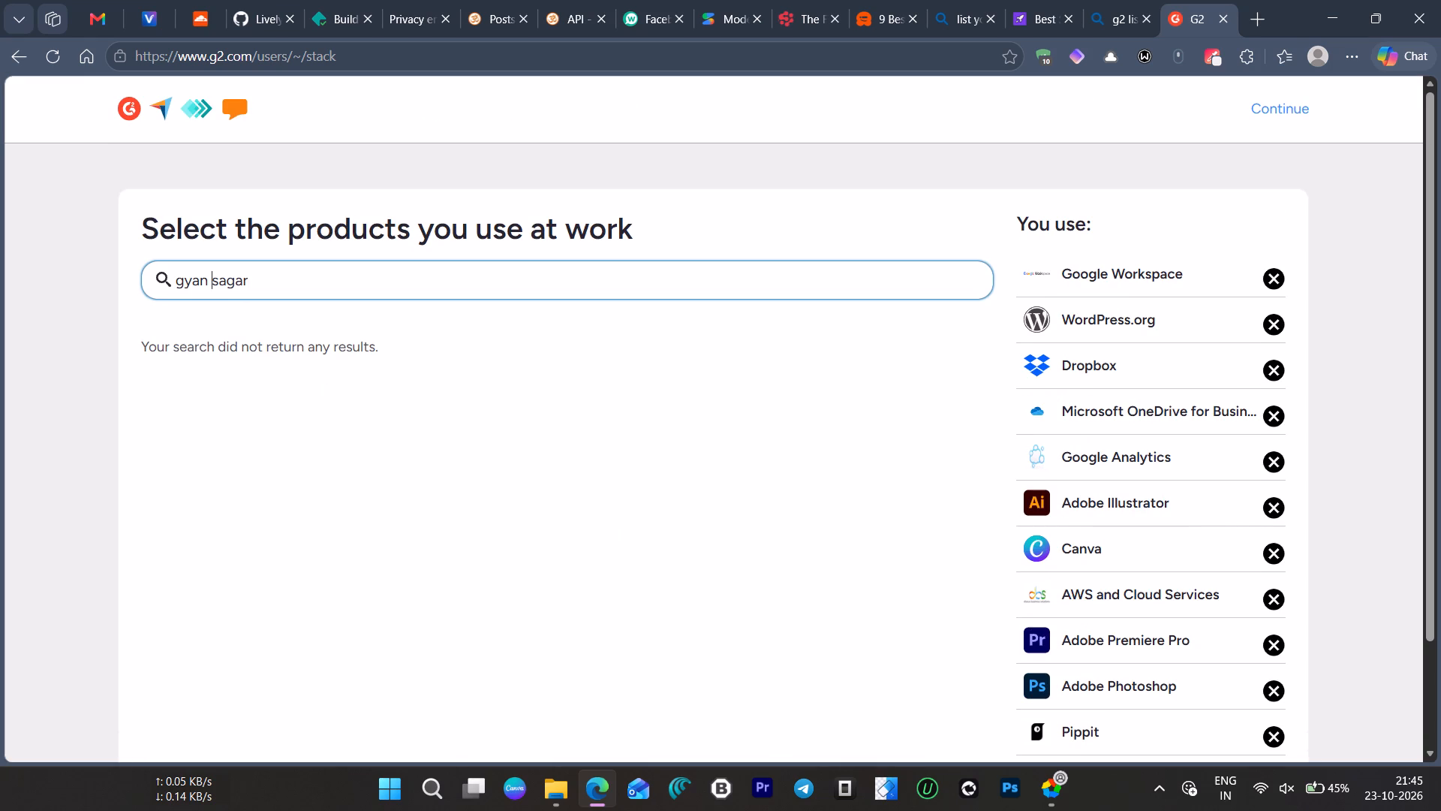
scroll(674, 502, "down", 1)
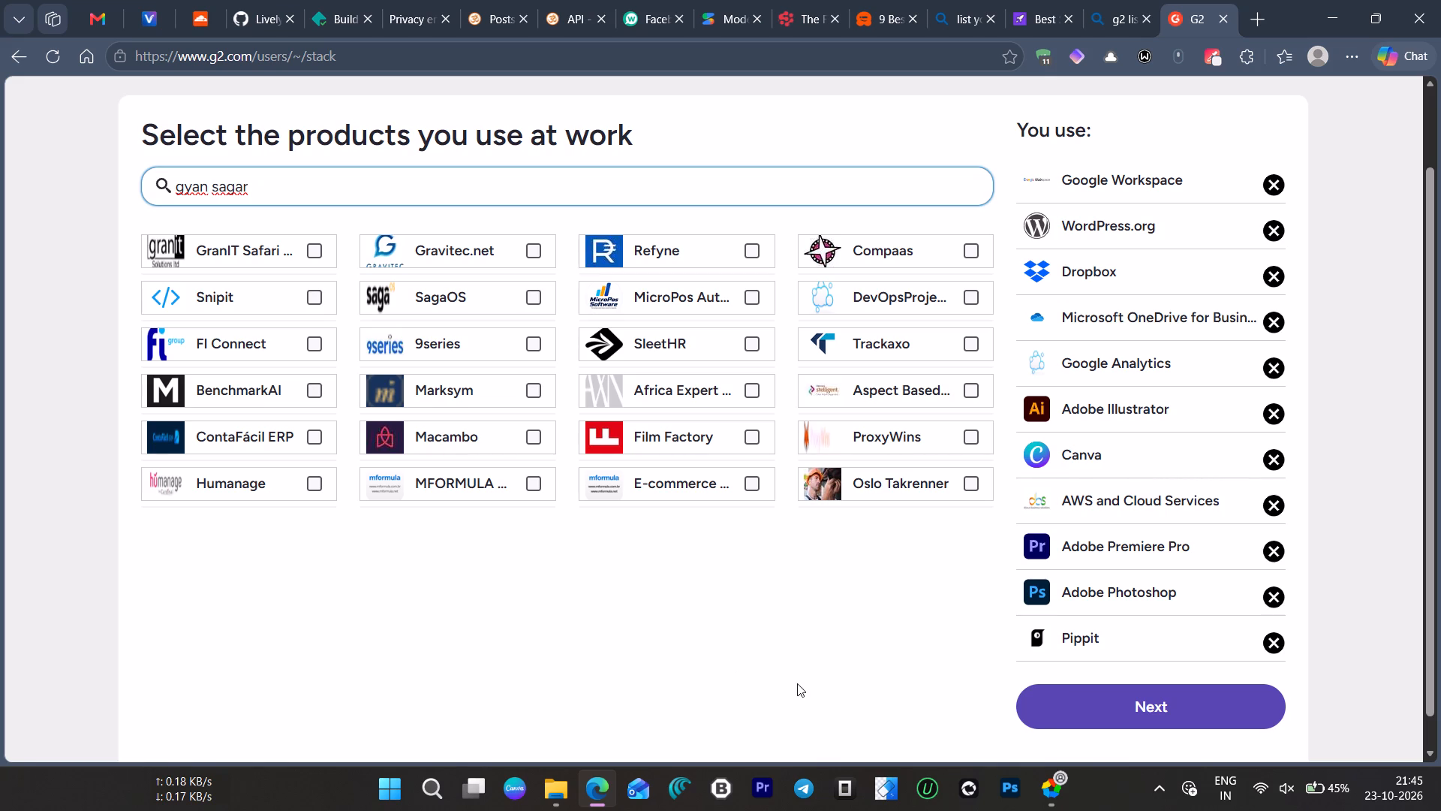
left_click(1147, 716)
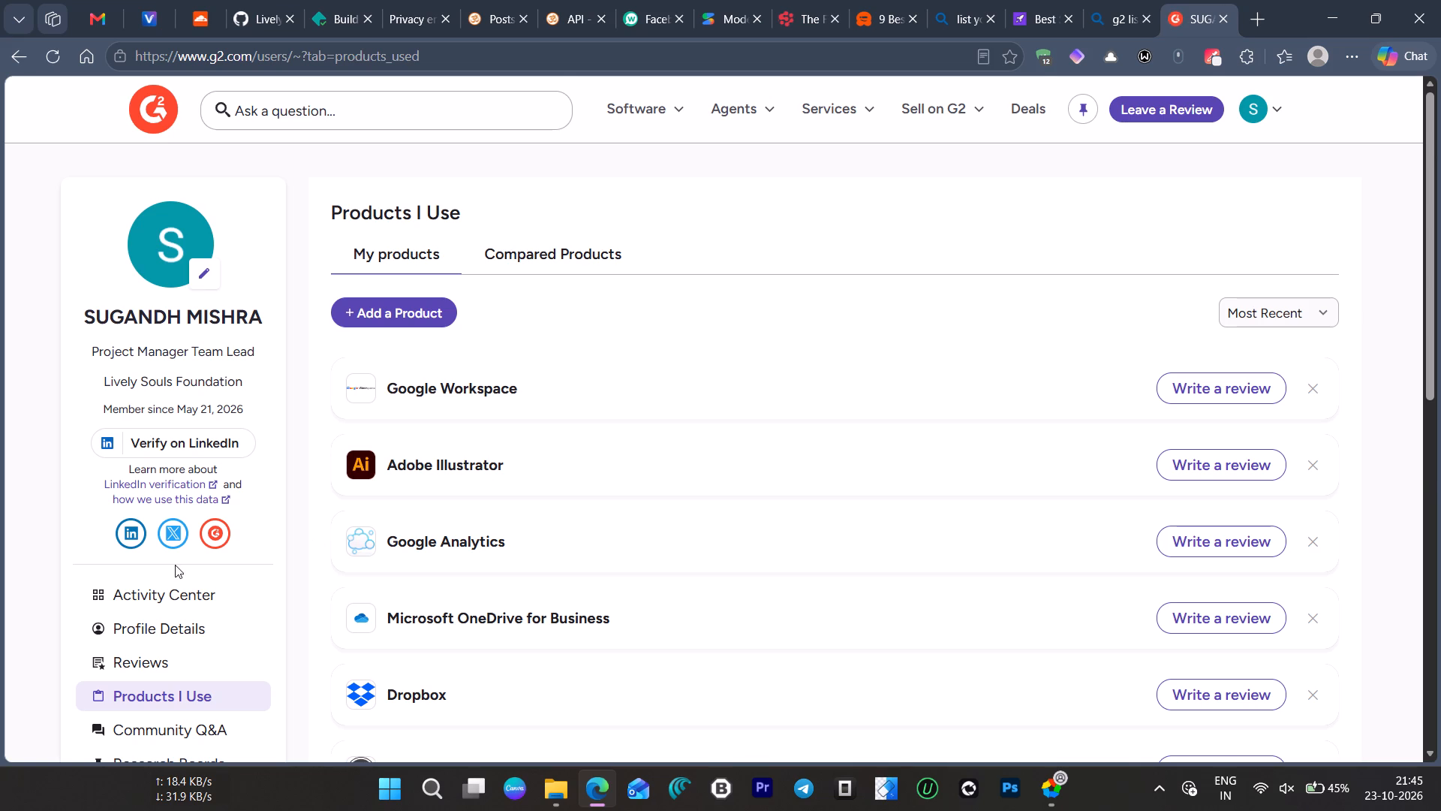
Look through the profile sections and account options for a way to list a product on G2.
scroll(175, 565, "down", 4)
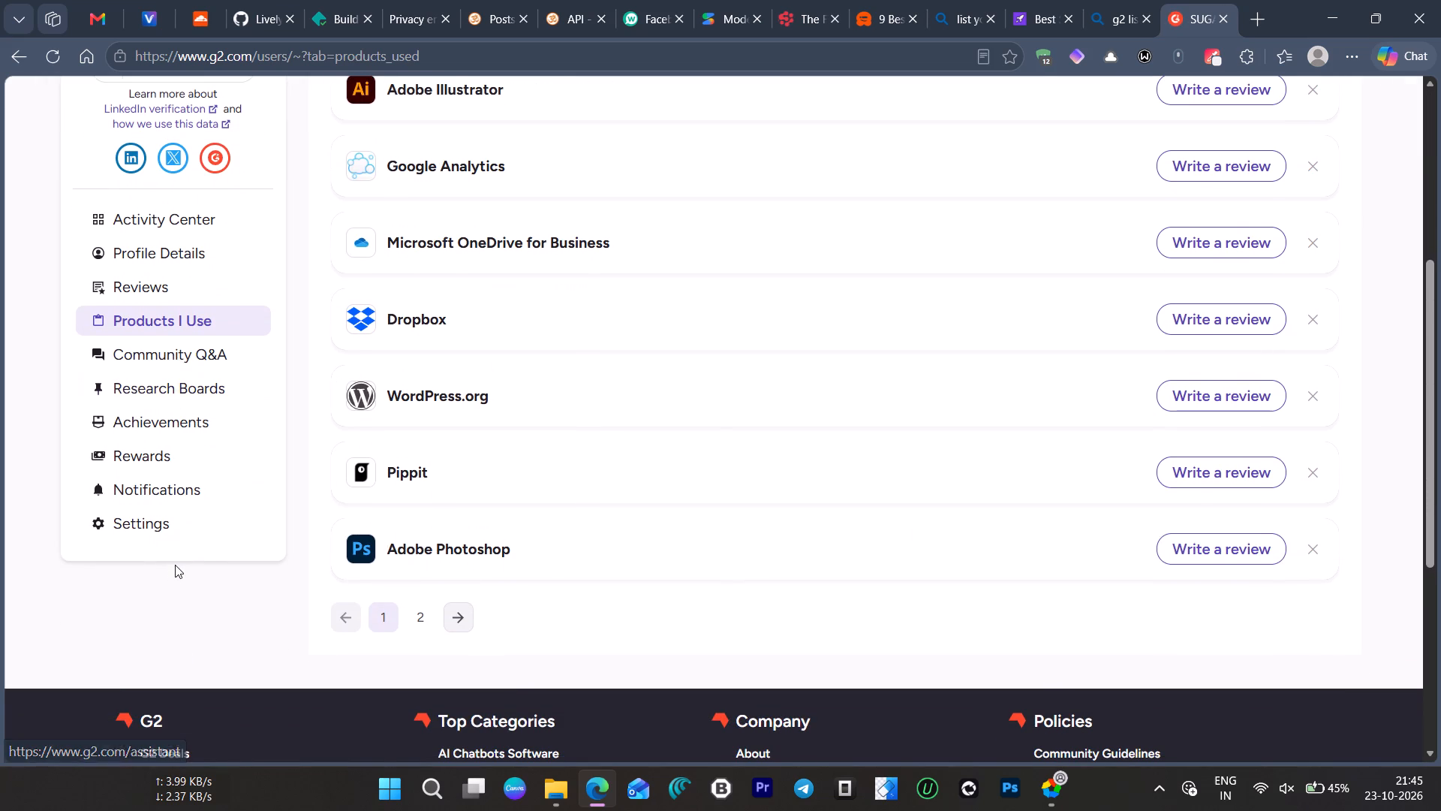
scroll(175, 565, "up", 1)
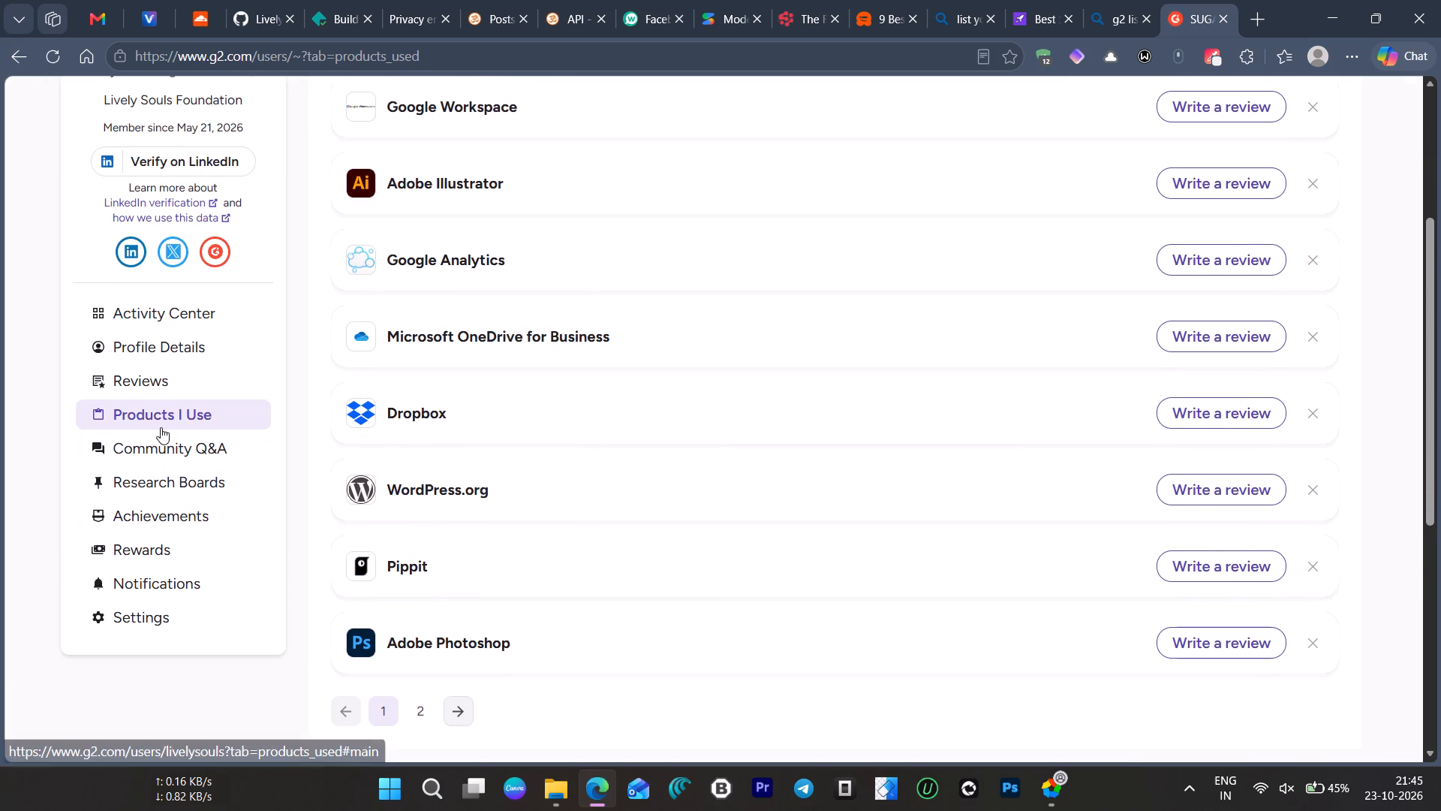
scroll(161, 424, "up", 3)
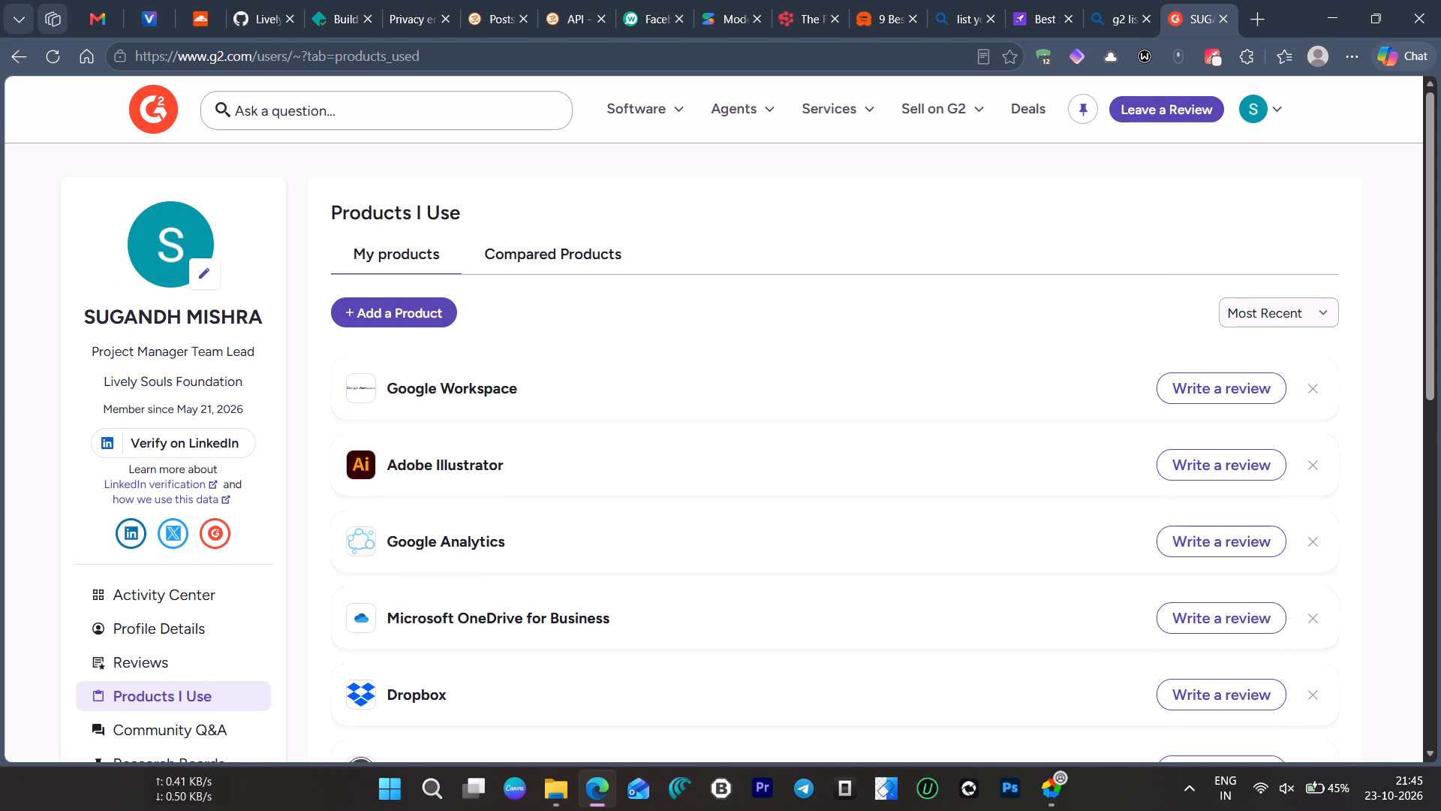
scroll(1274, 321, "up", 1)
left_click(1272, 108)
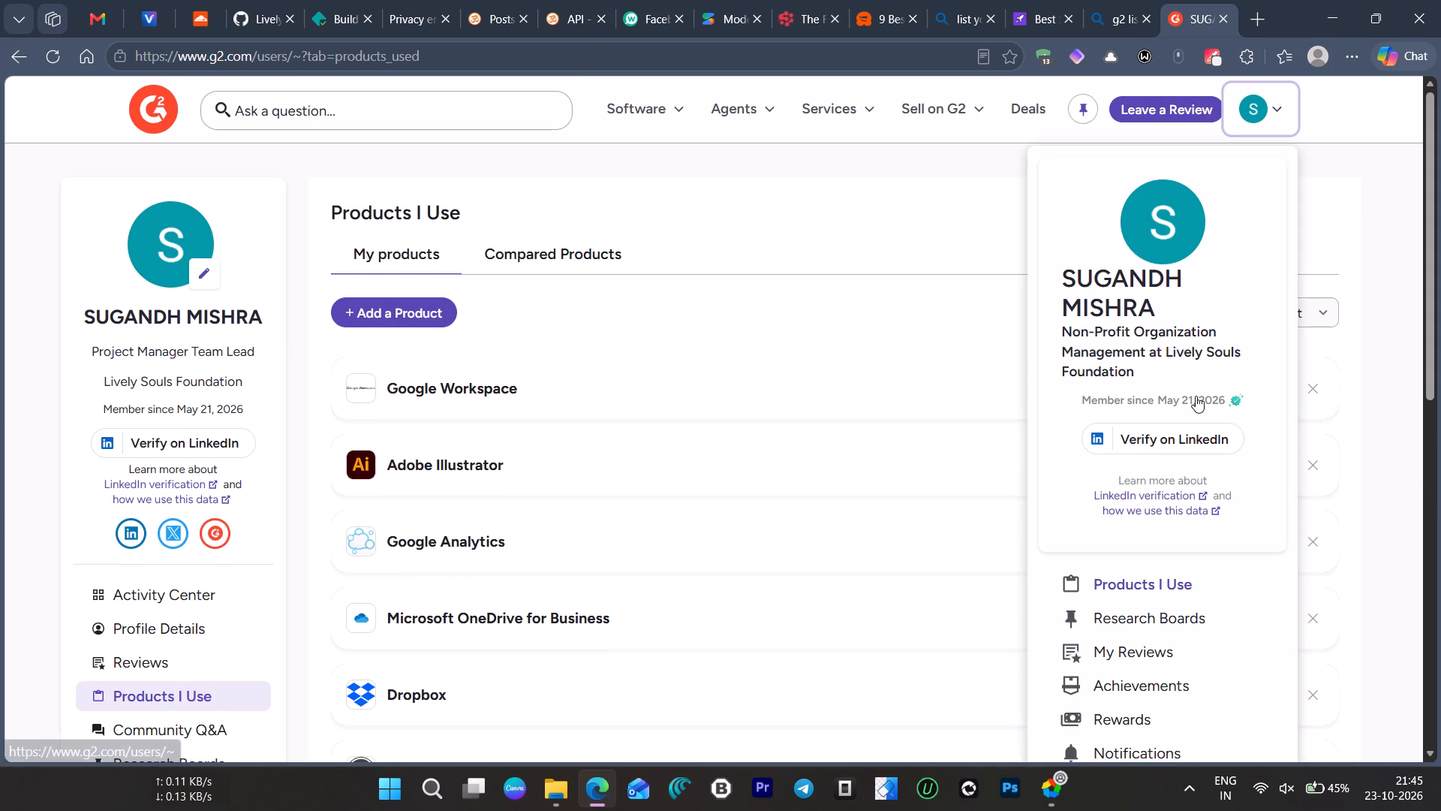
scroll(1196, 396, "down", 2)
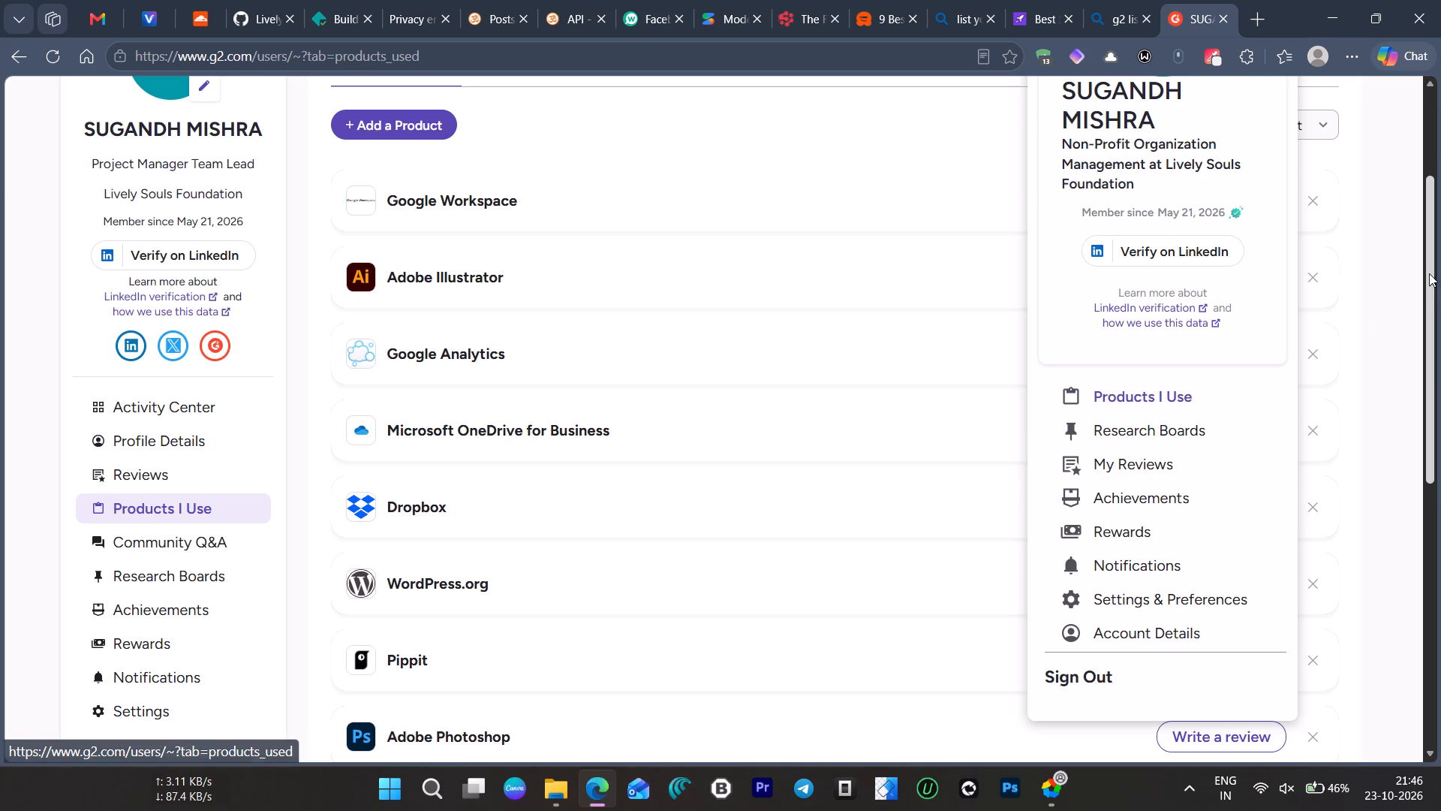
left_click(1407, 248)
Search the web in a new tab for "add service to g2" and read the expanded answer on managing services.
left_click(1260, 1)
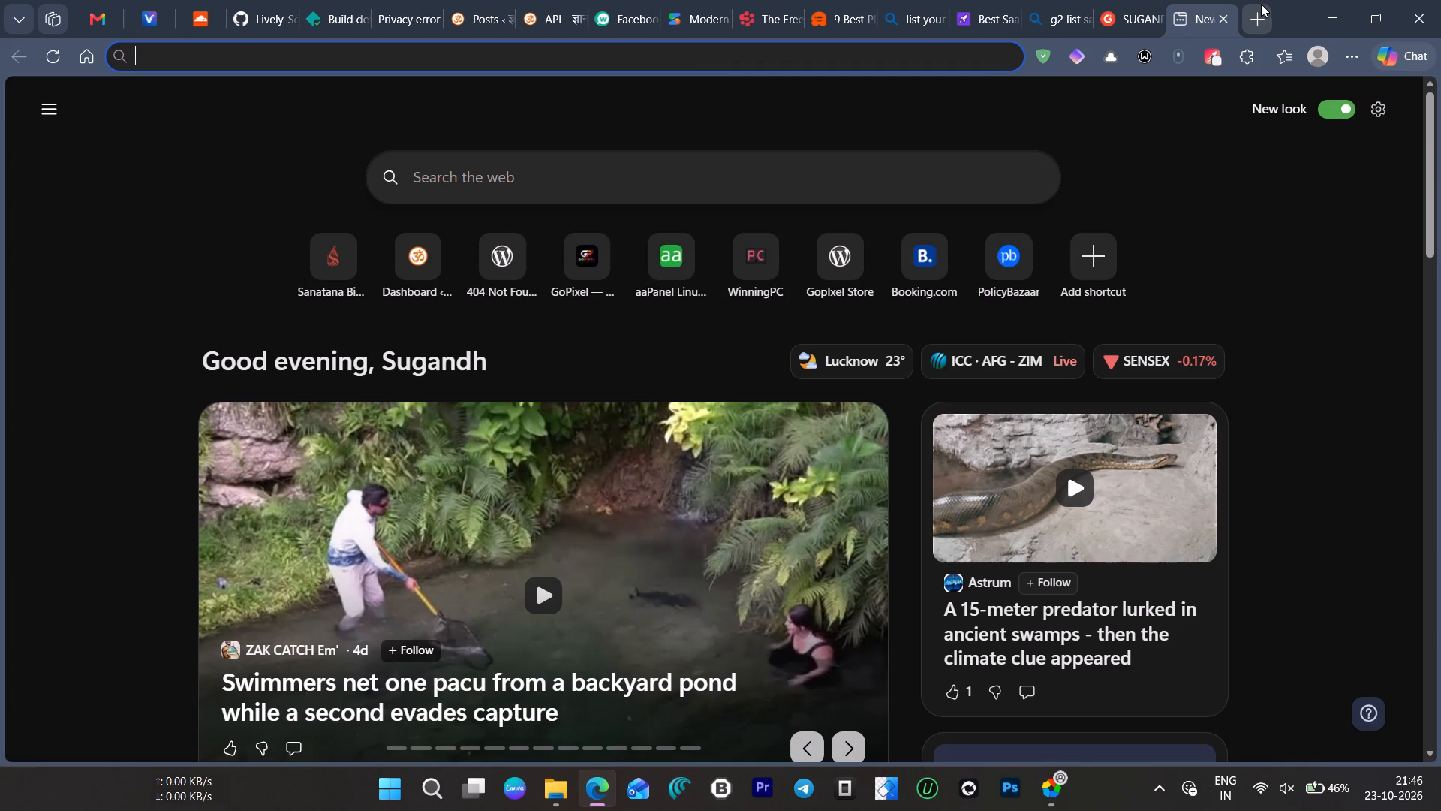
type("add service to g2")
key("Return")
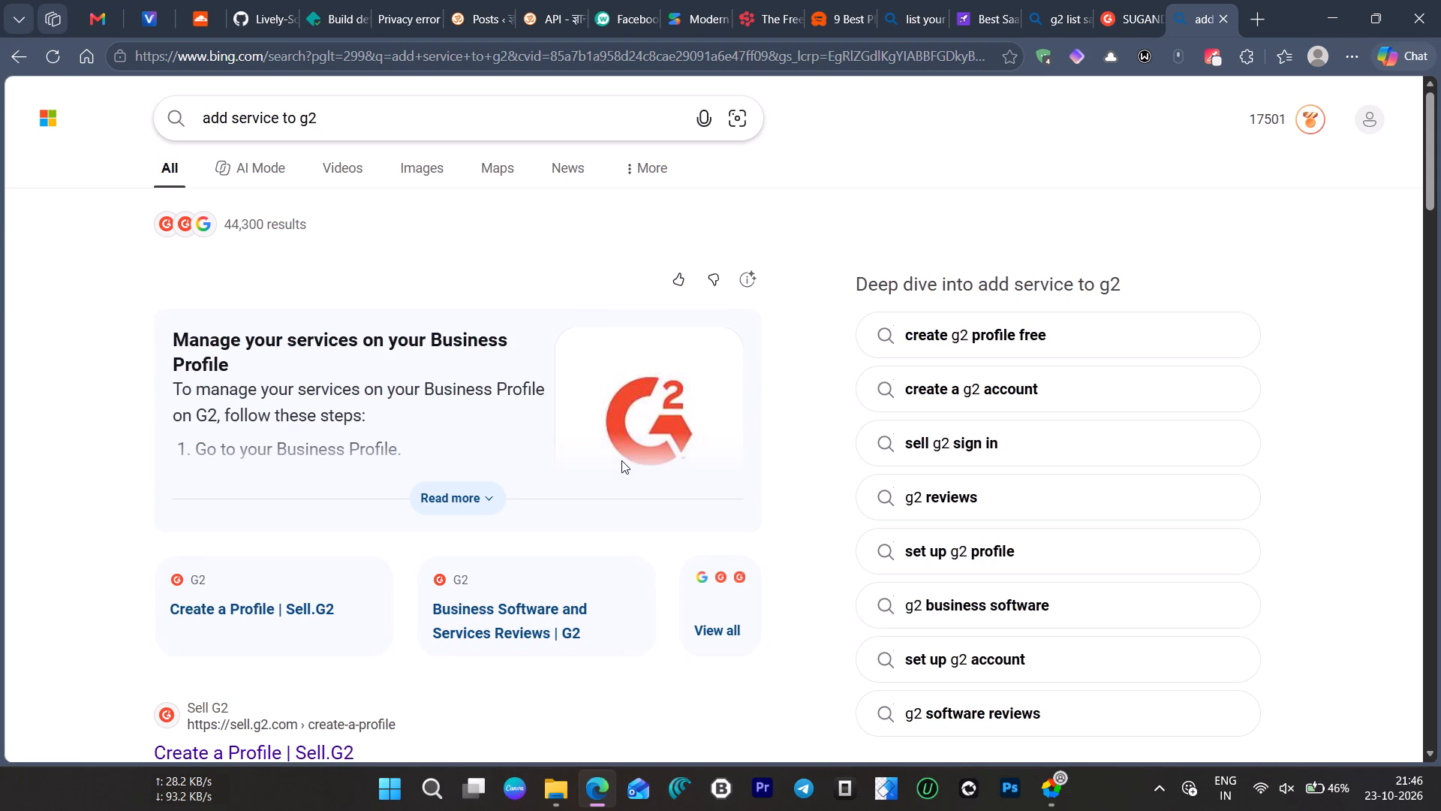
left_click(488, 499)
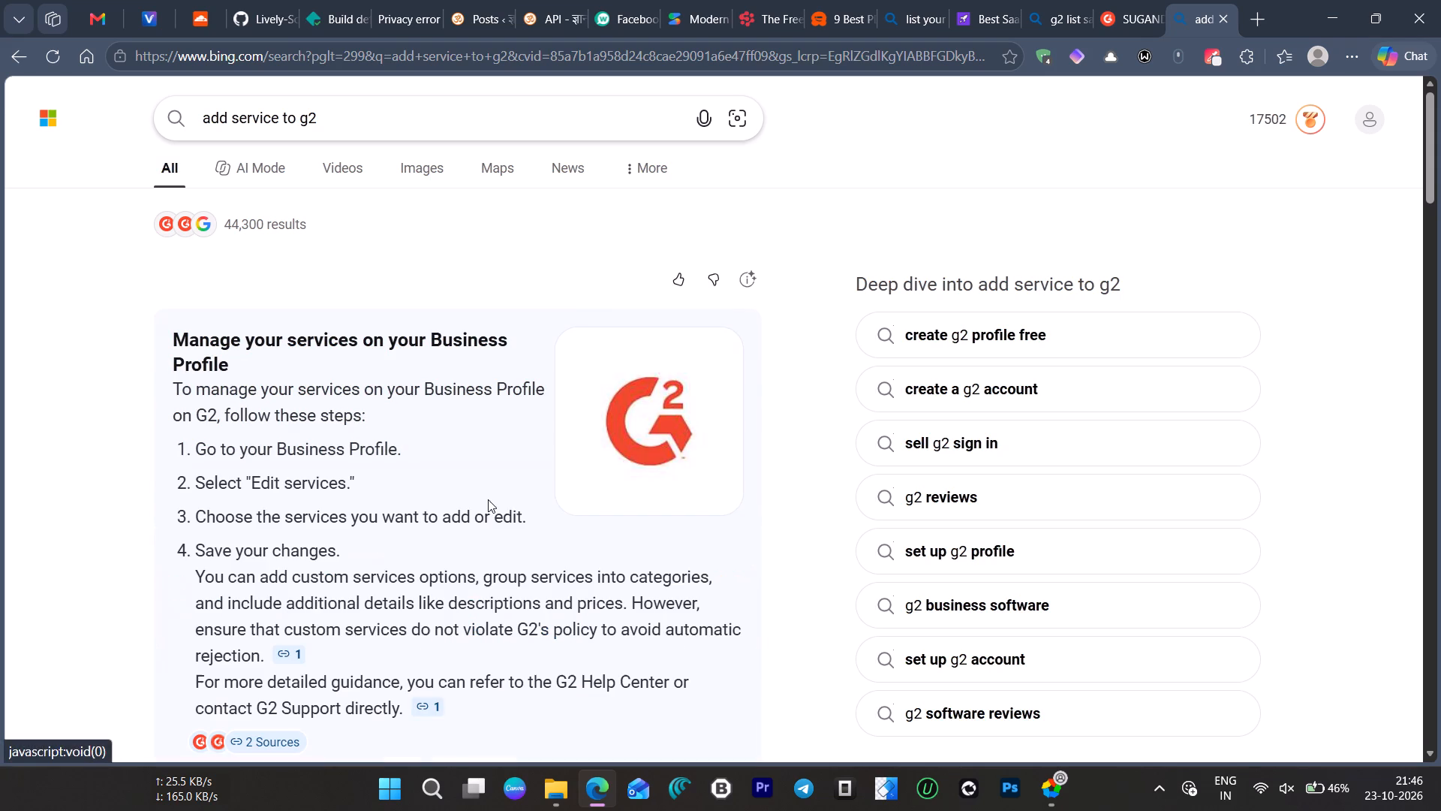
scroll(388, 481, "down", 1)
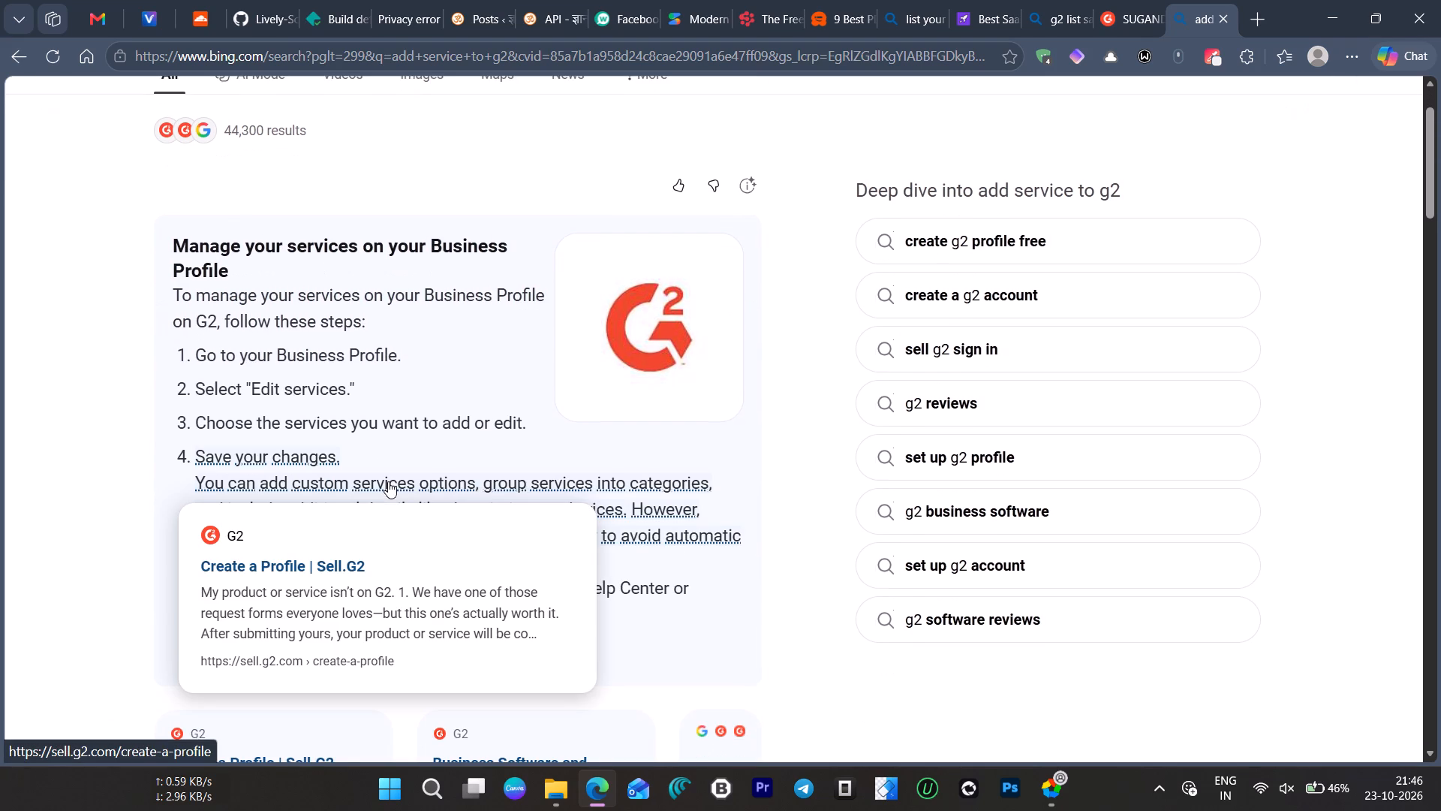
scroll(414, 405, "down", 2)
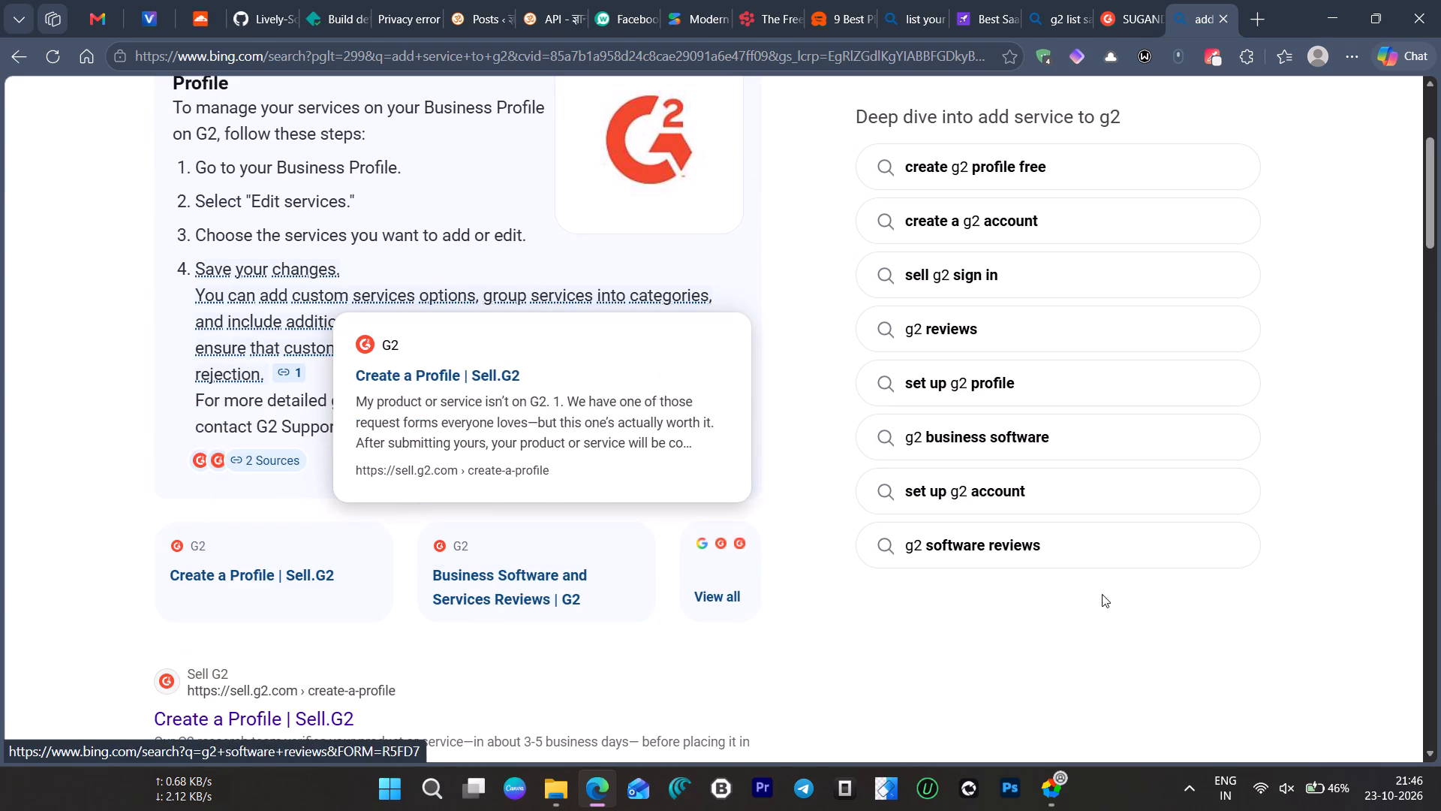
Return to the G2 profile tab and open the account details.
left_click(1123, 0)
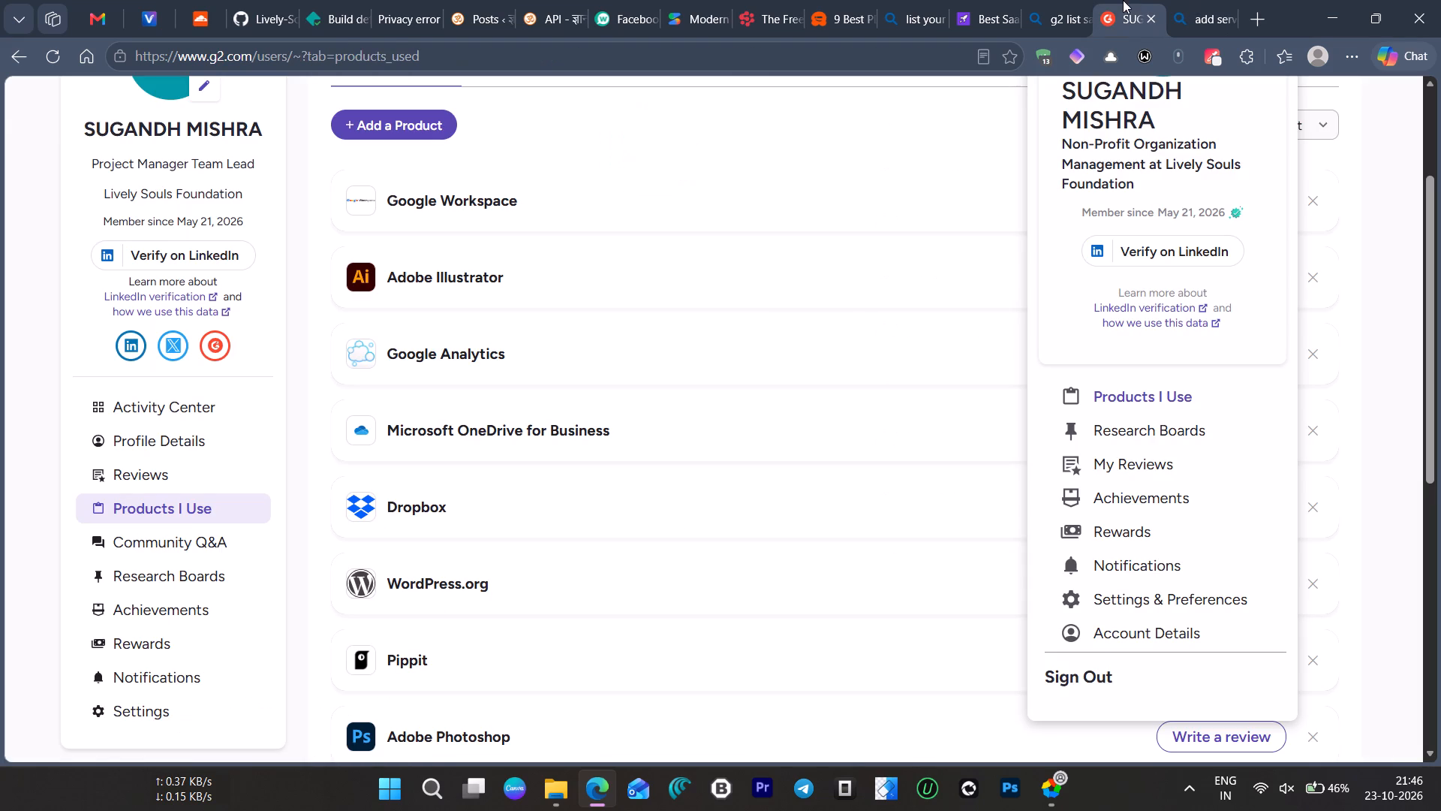
scroll(758, 412, "up", 10)
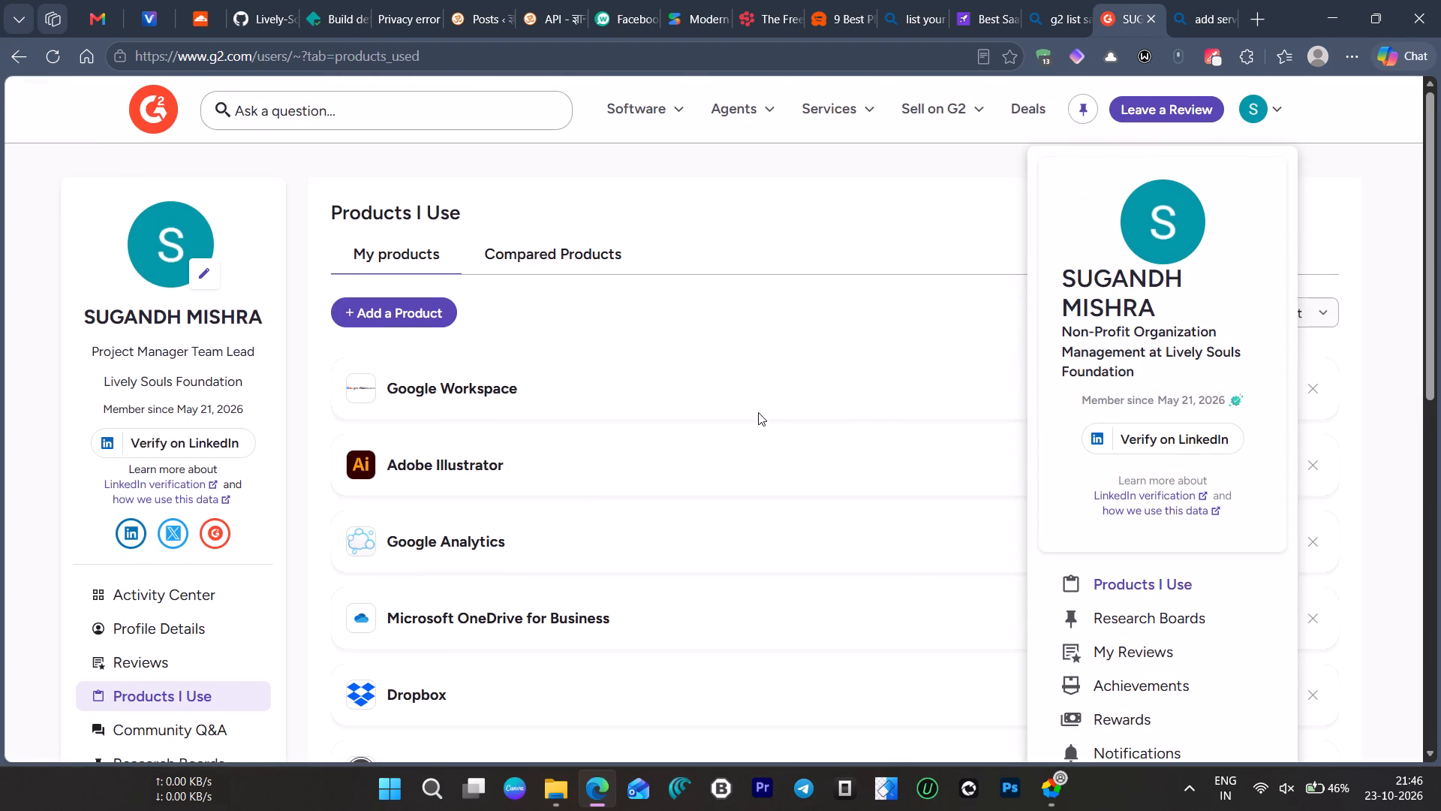
left_click(834, 234)
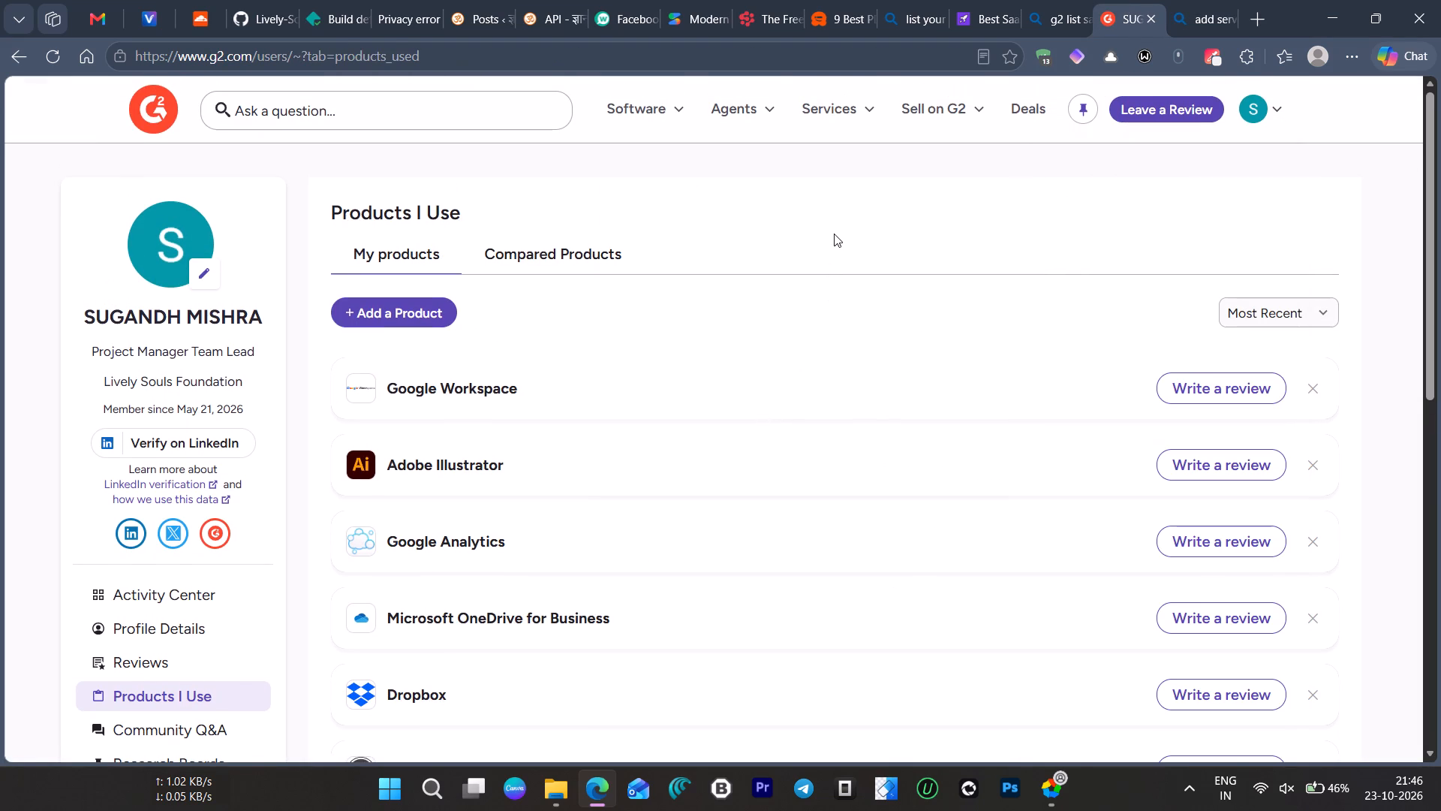
left_click(1252, 104)
scroll(1143, 558, "down", 3)
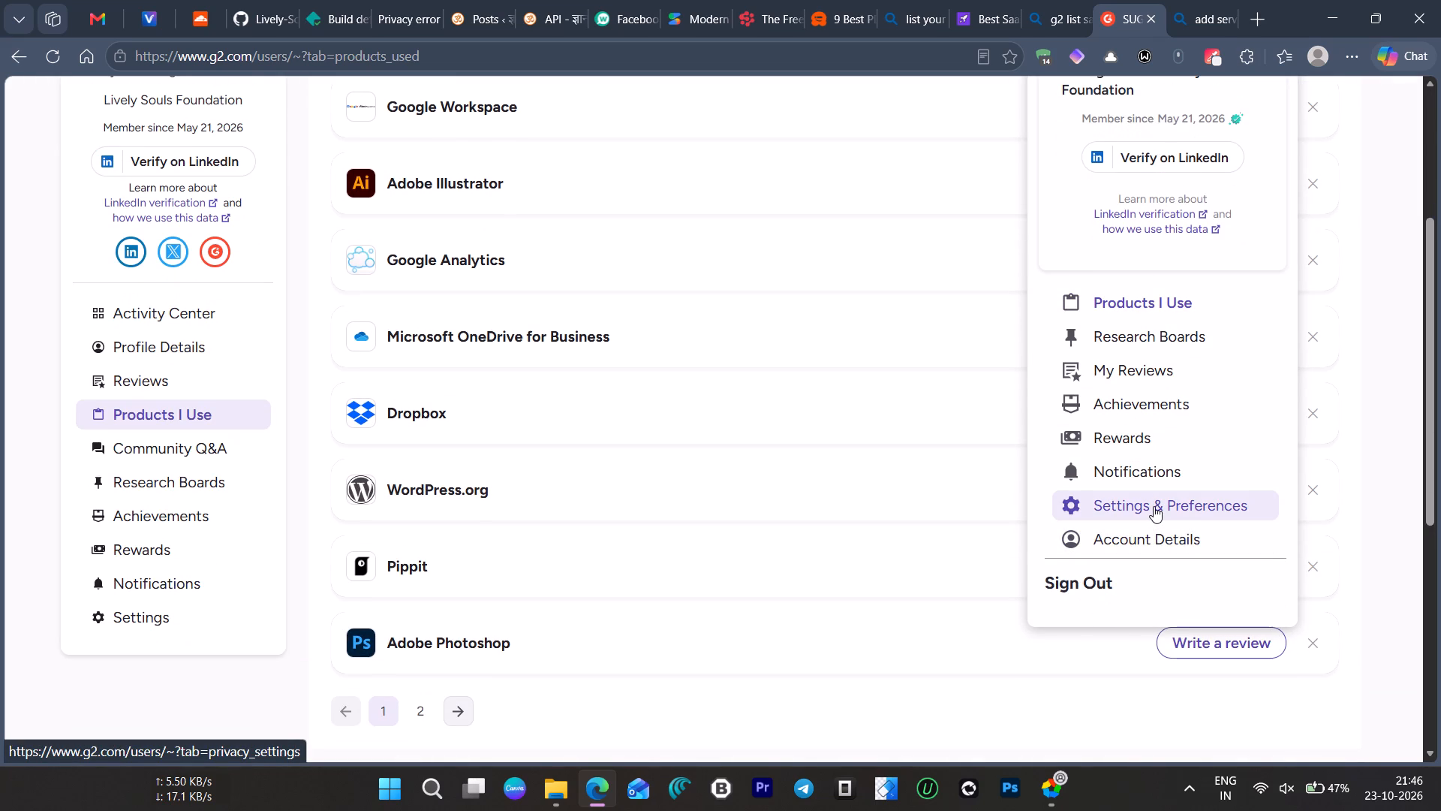
left_click(1148, 547)
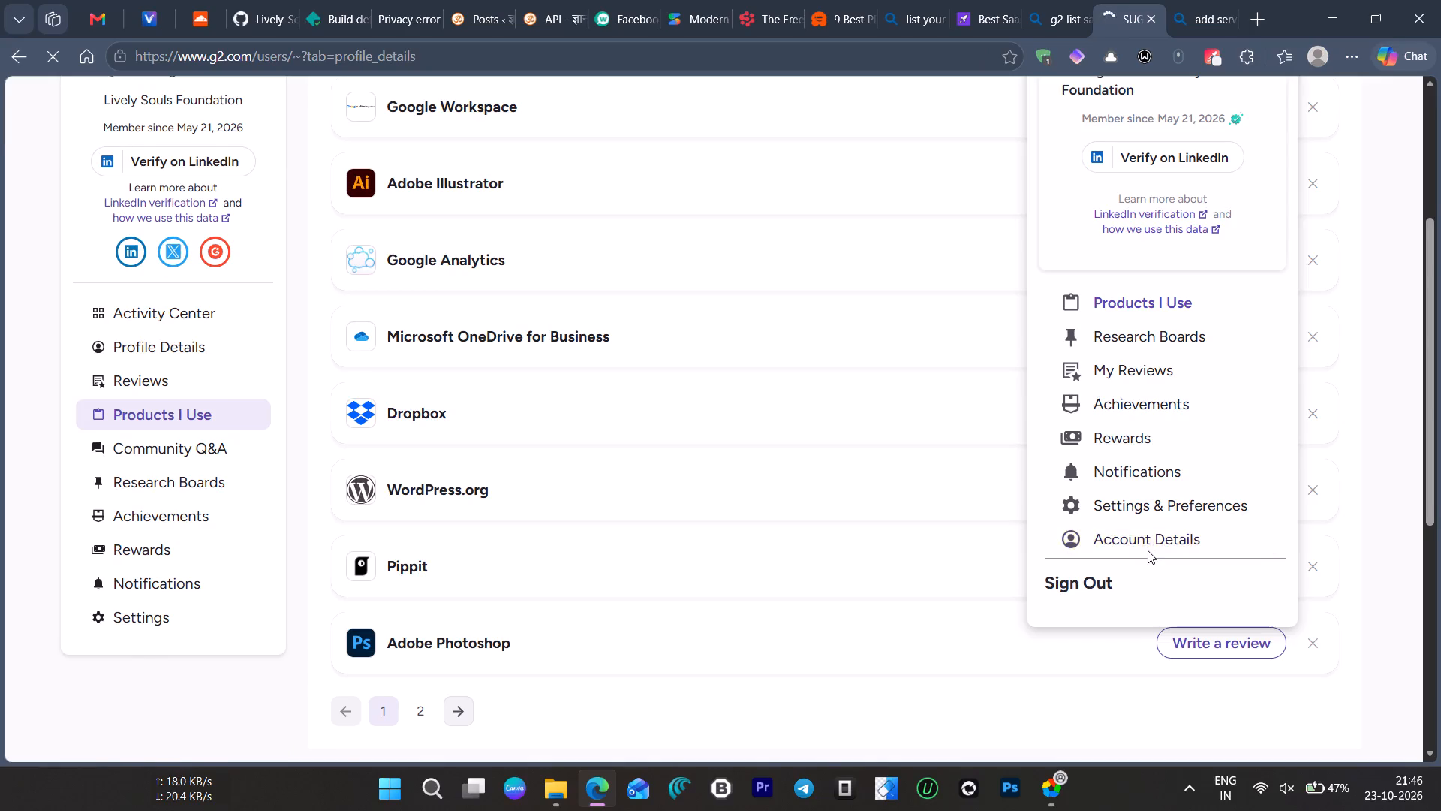
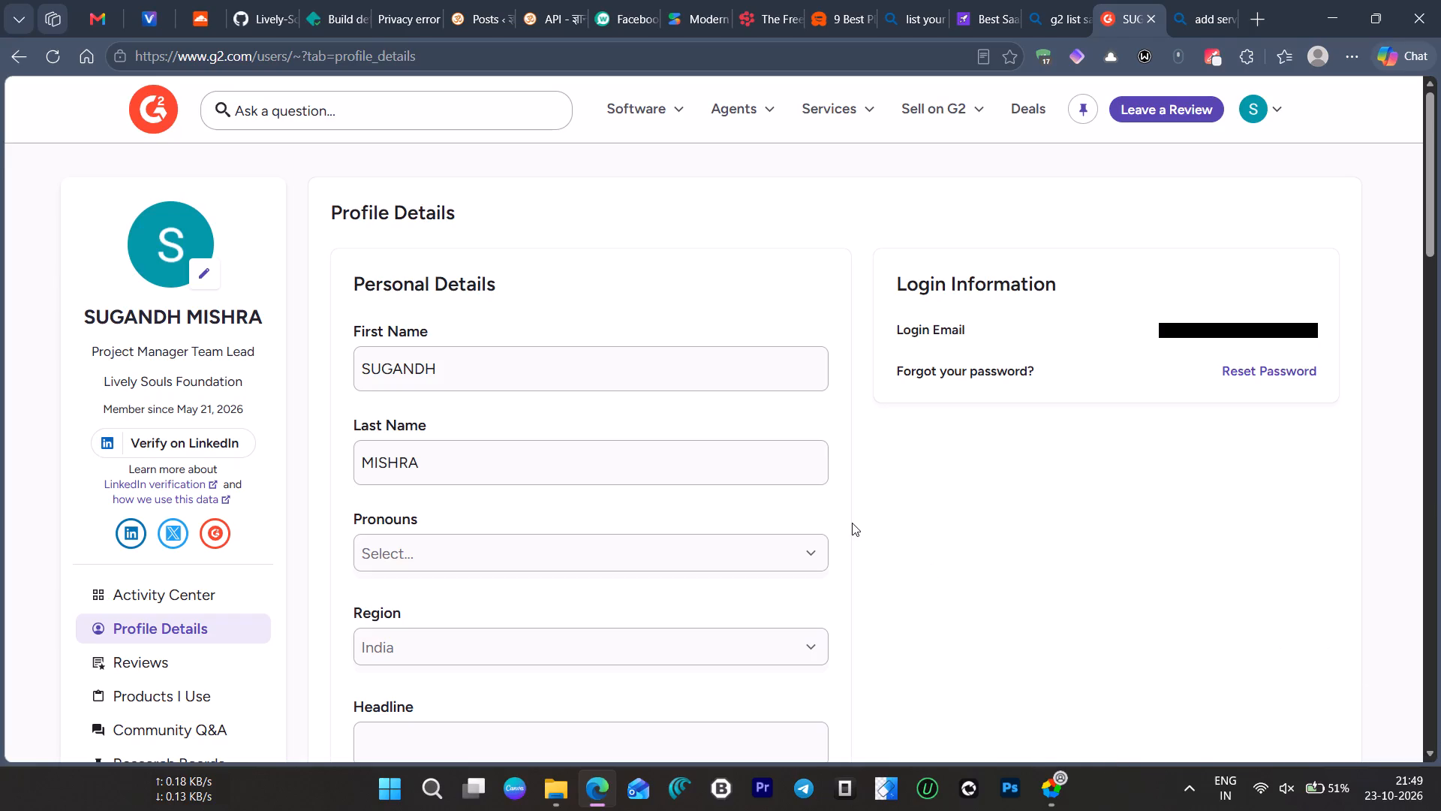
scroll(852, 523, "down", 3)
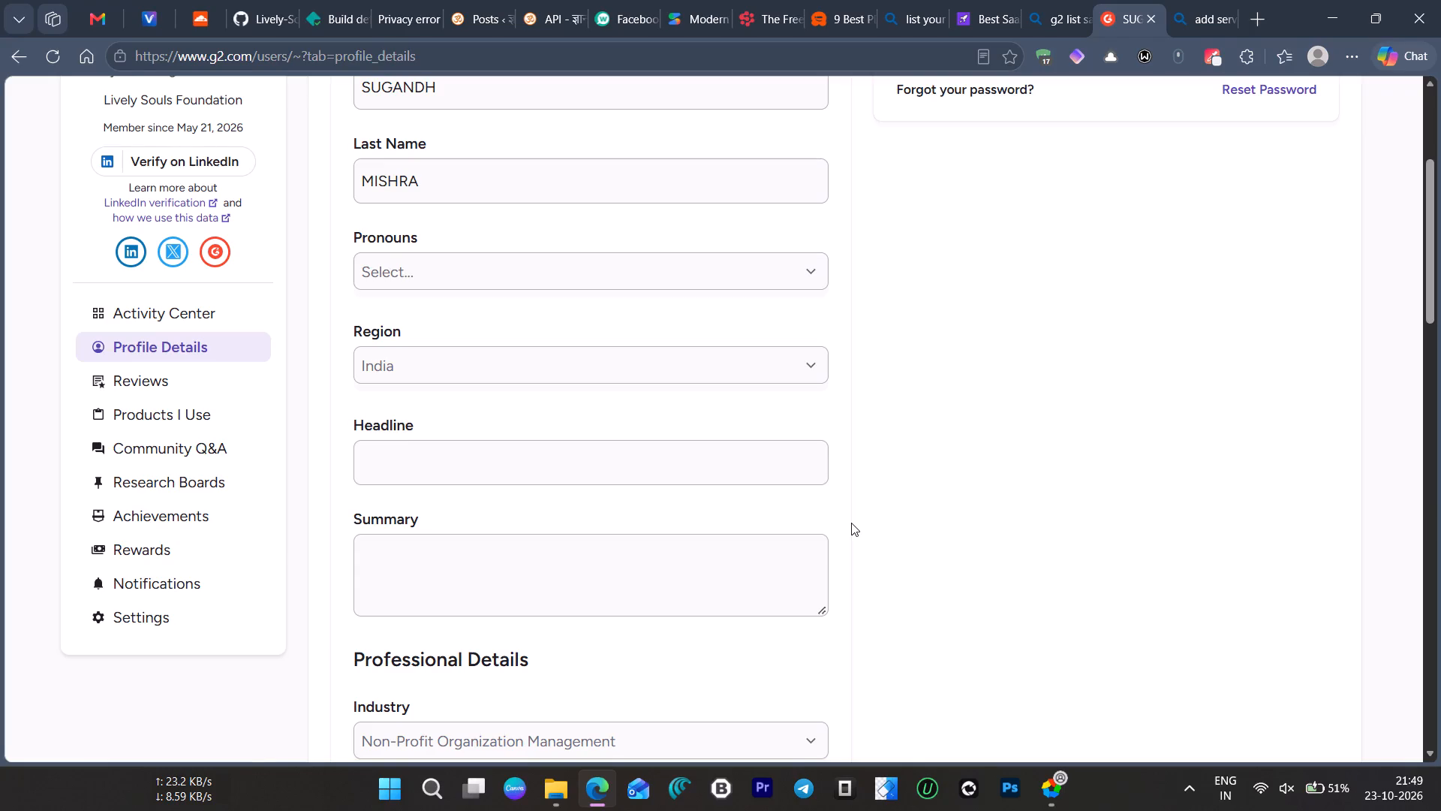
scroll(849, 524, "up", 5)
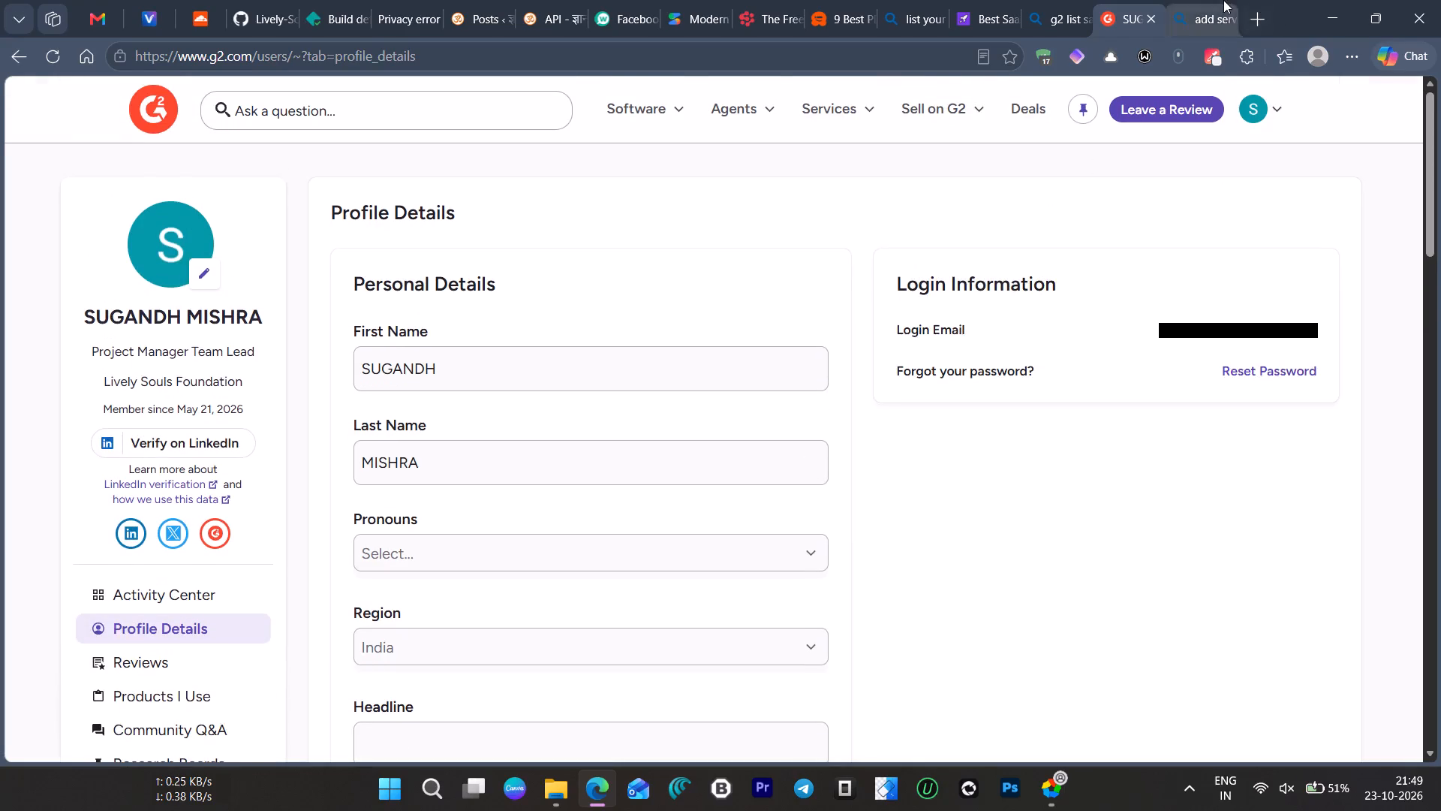
Return to the "add service to g2" search results, open "Create a Profile | Sell.G2" in a new tab and switch to it.
left_click(1223, 0)
scroll(135, 584, "up", 1)
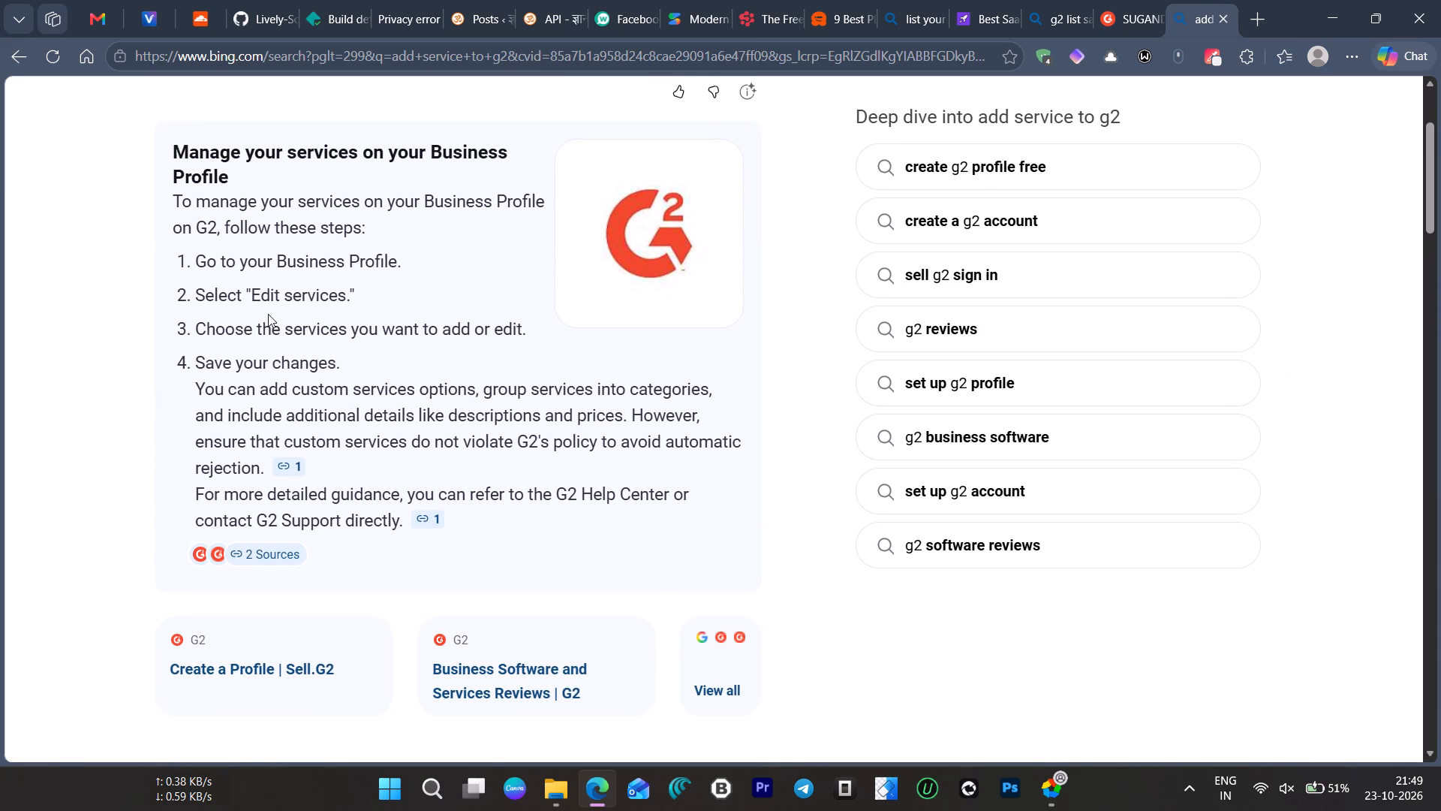
scroll(311, 353, "down", 4)
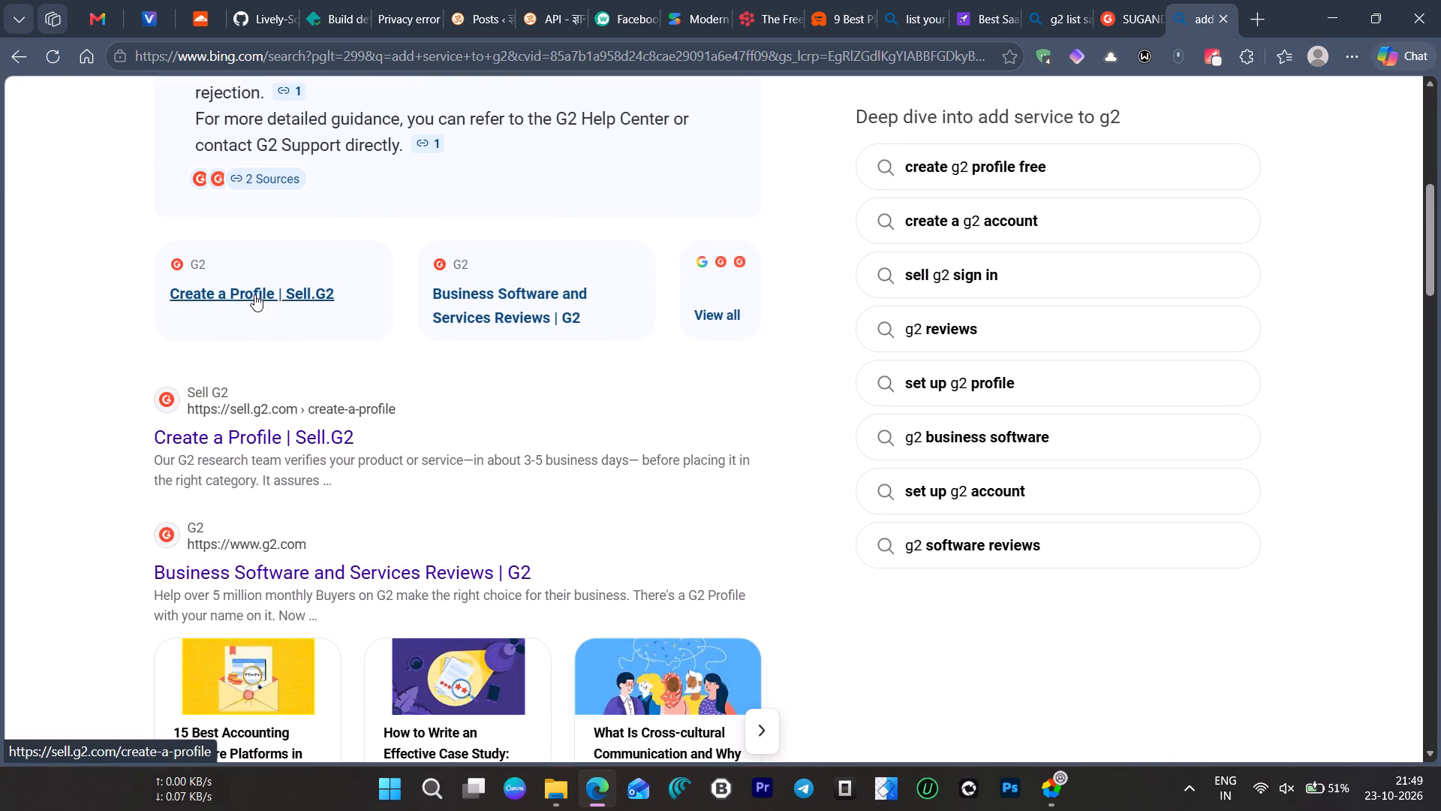
right_click(254, 294)
left_click(285, 314)
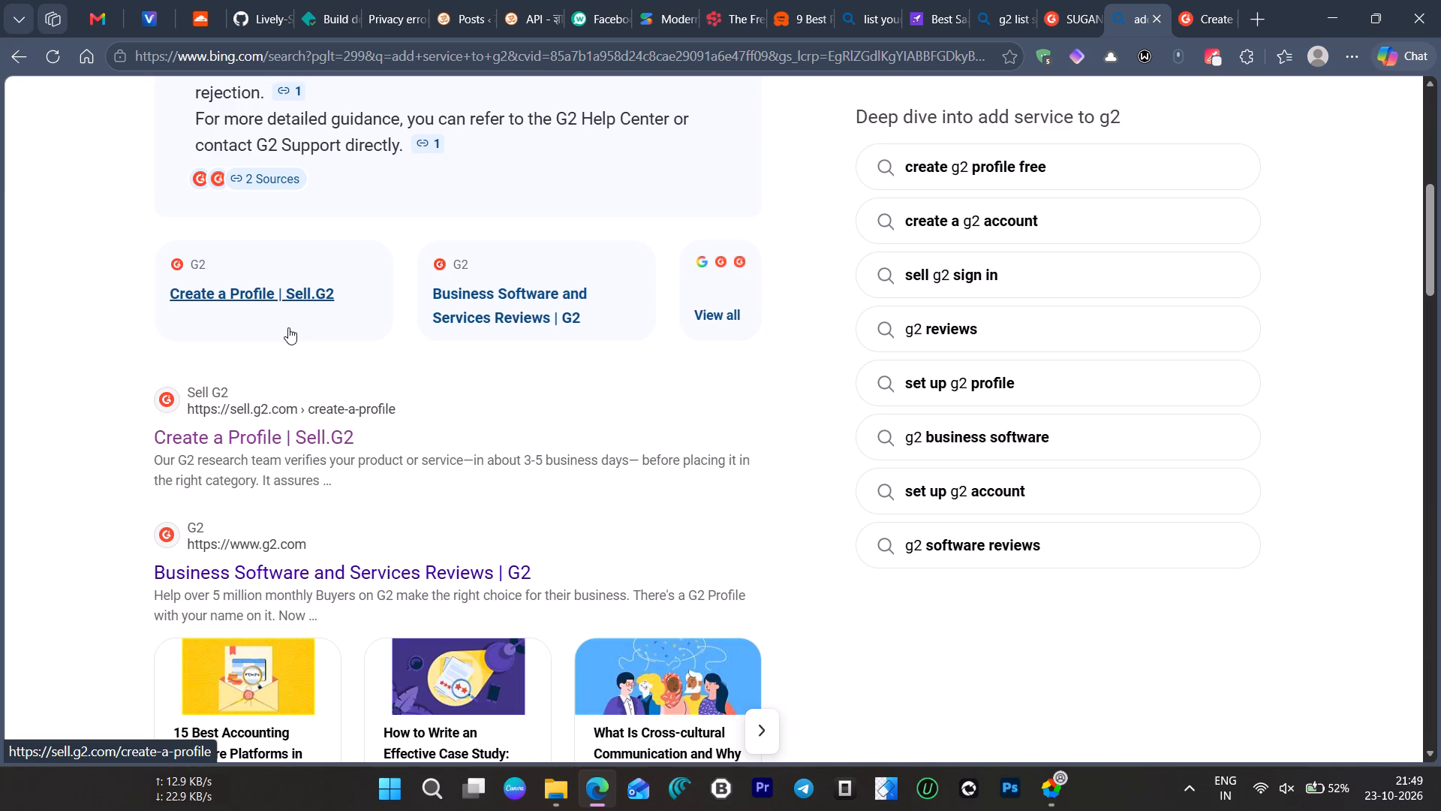
scroll(288, 327, "down", 2)
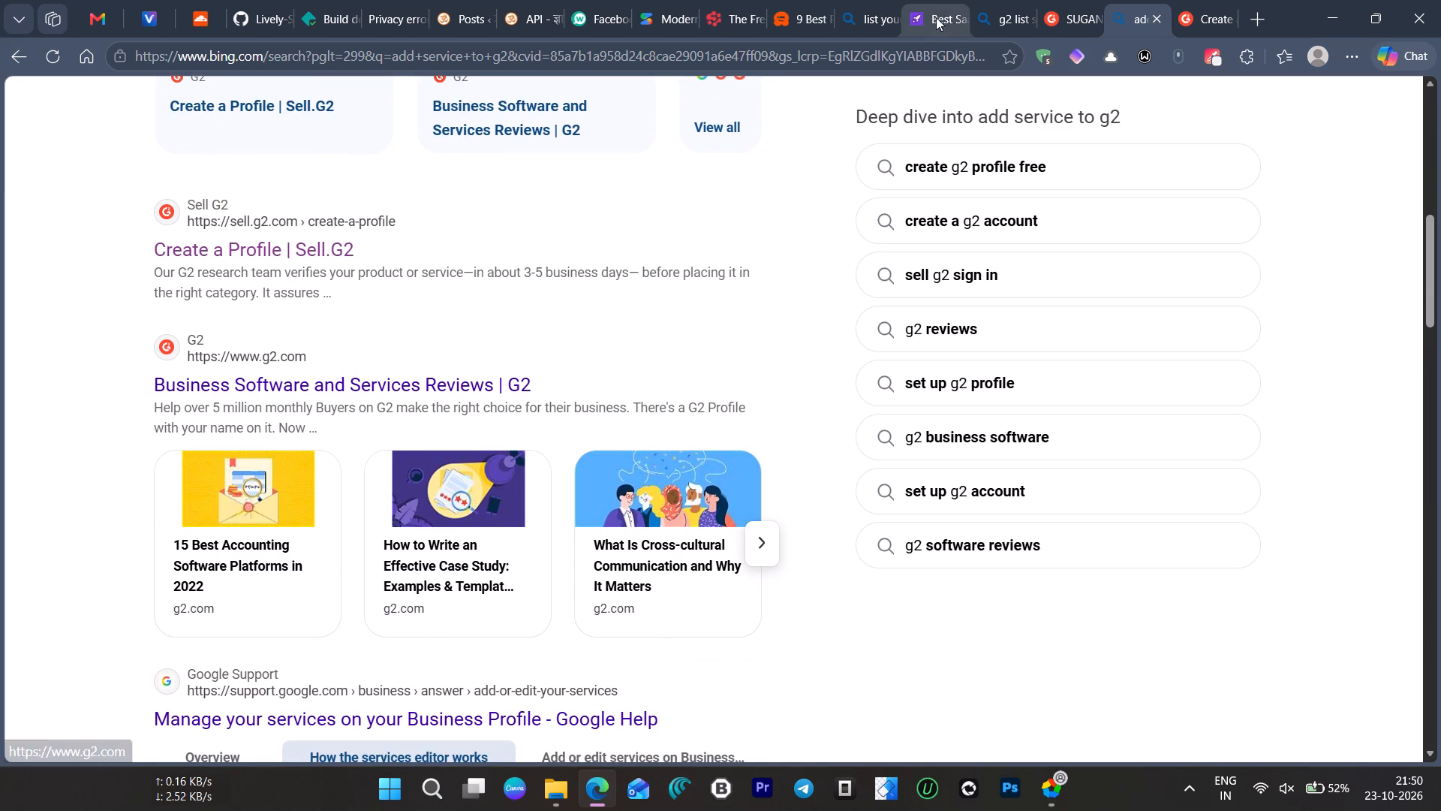
left_click(1196, 0)
Look through the G2 profile creation page for the option to get started with a product profile.
scroll(649, 442, "down", 2)
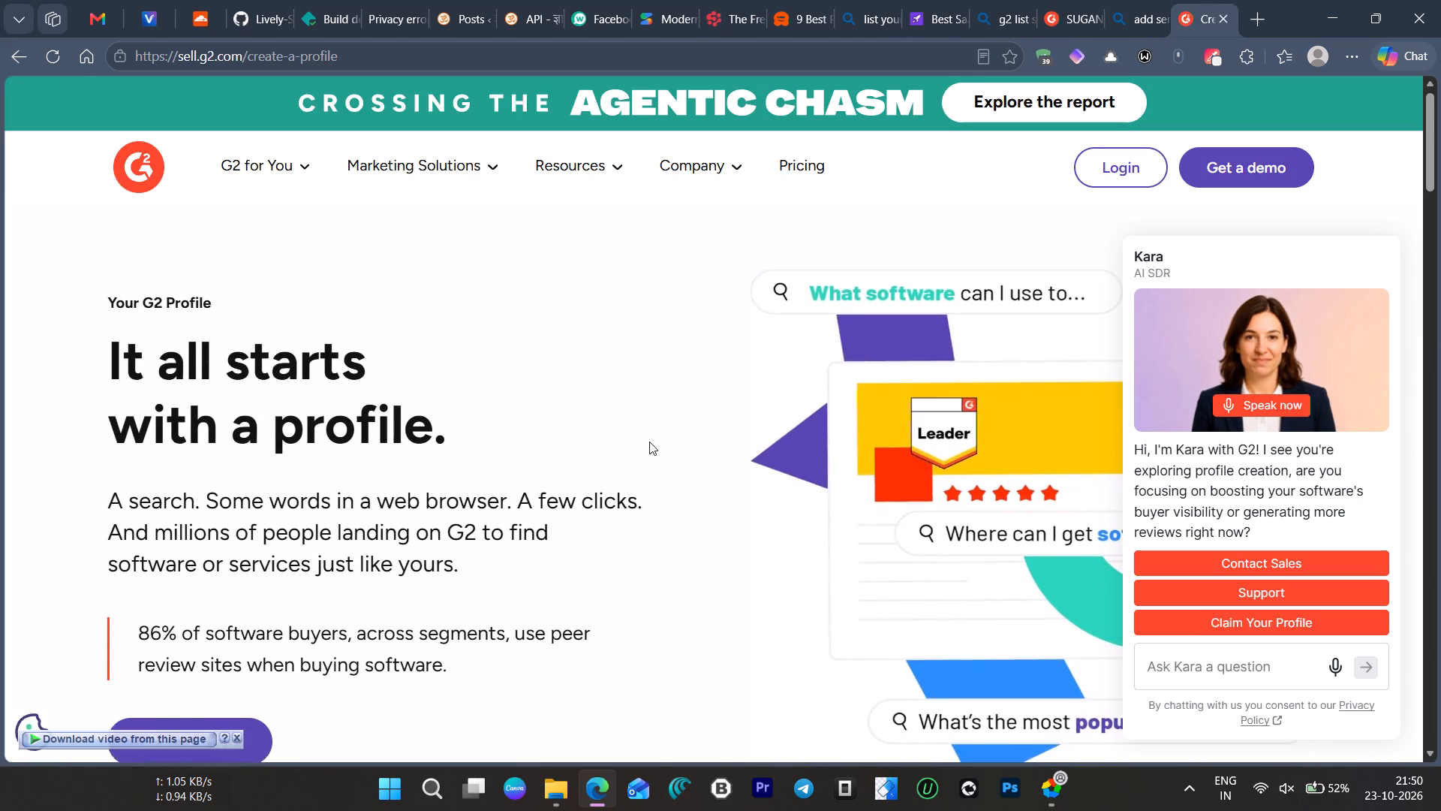
scroll(649, 442, "down", 1)
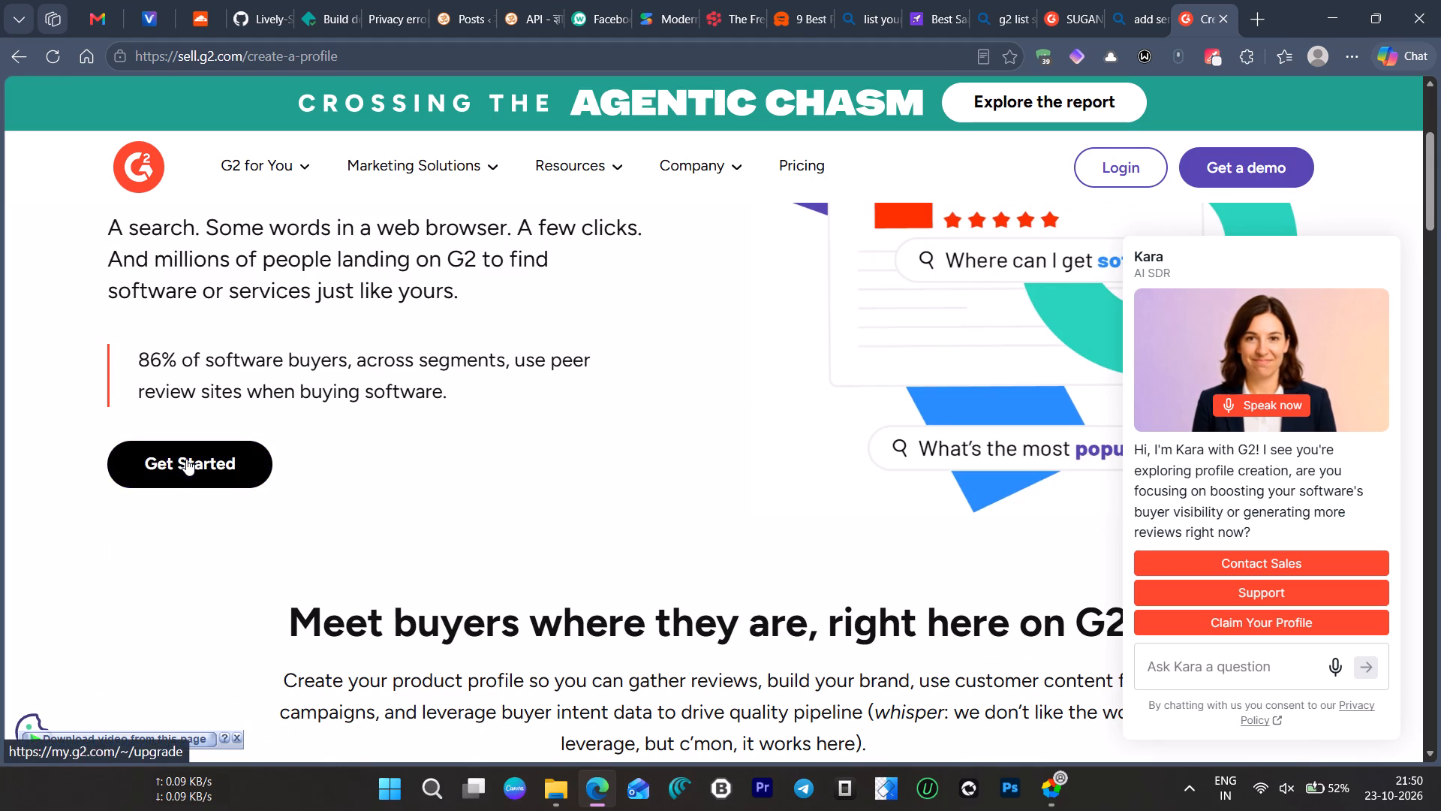
Get started with a G2 product profile and request a one-time my.G2 login link using the second saved email address.
left_click(188, 458)
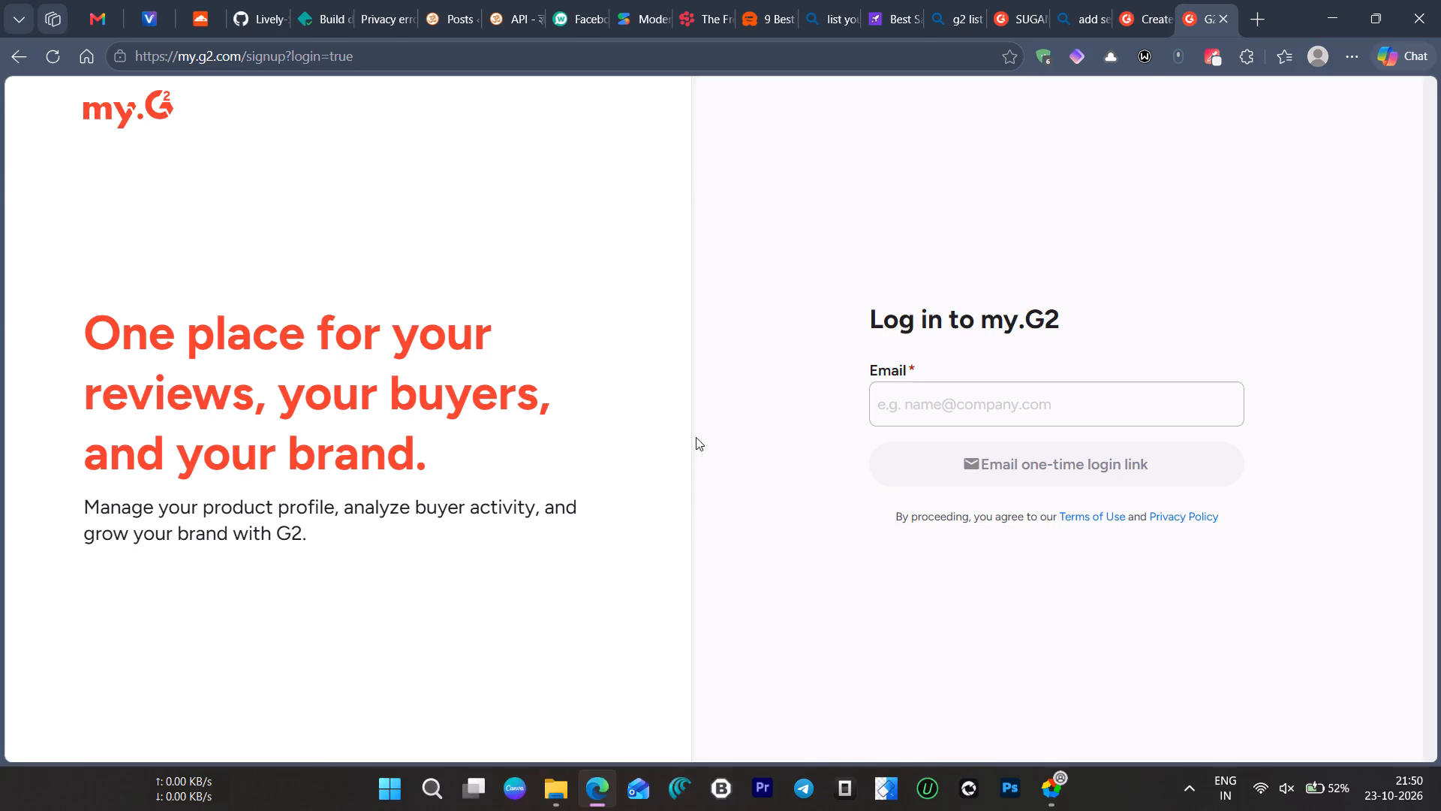
left_click(964, 399)
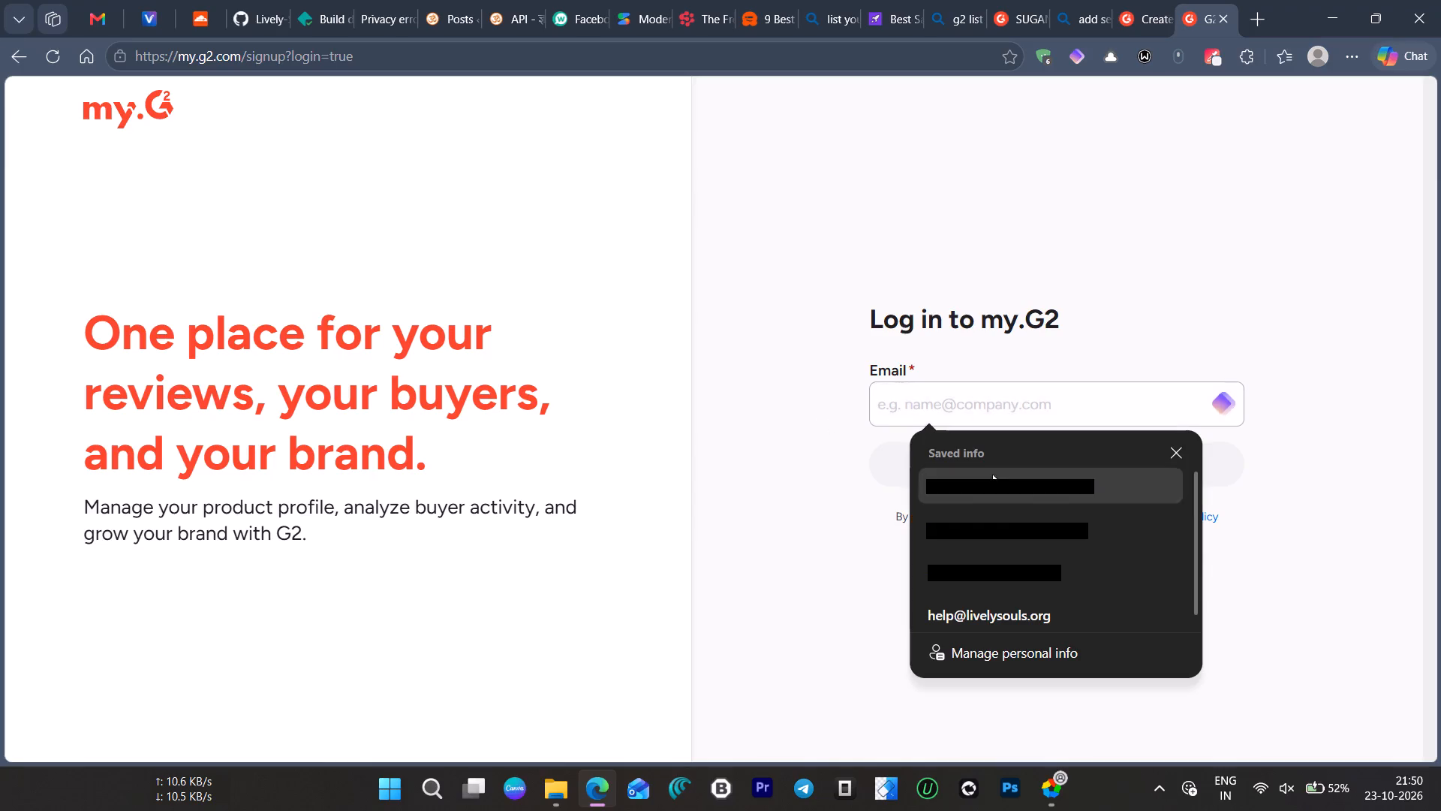
left_click(1001, 523)
left_click(1021, 462)
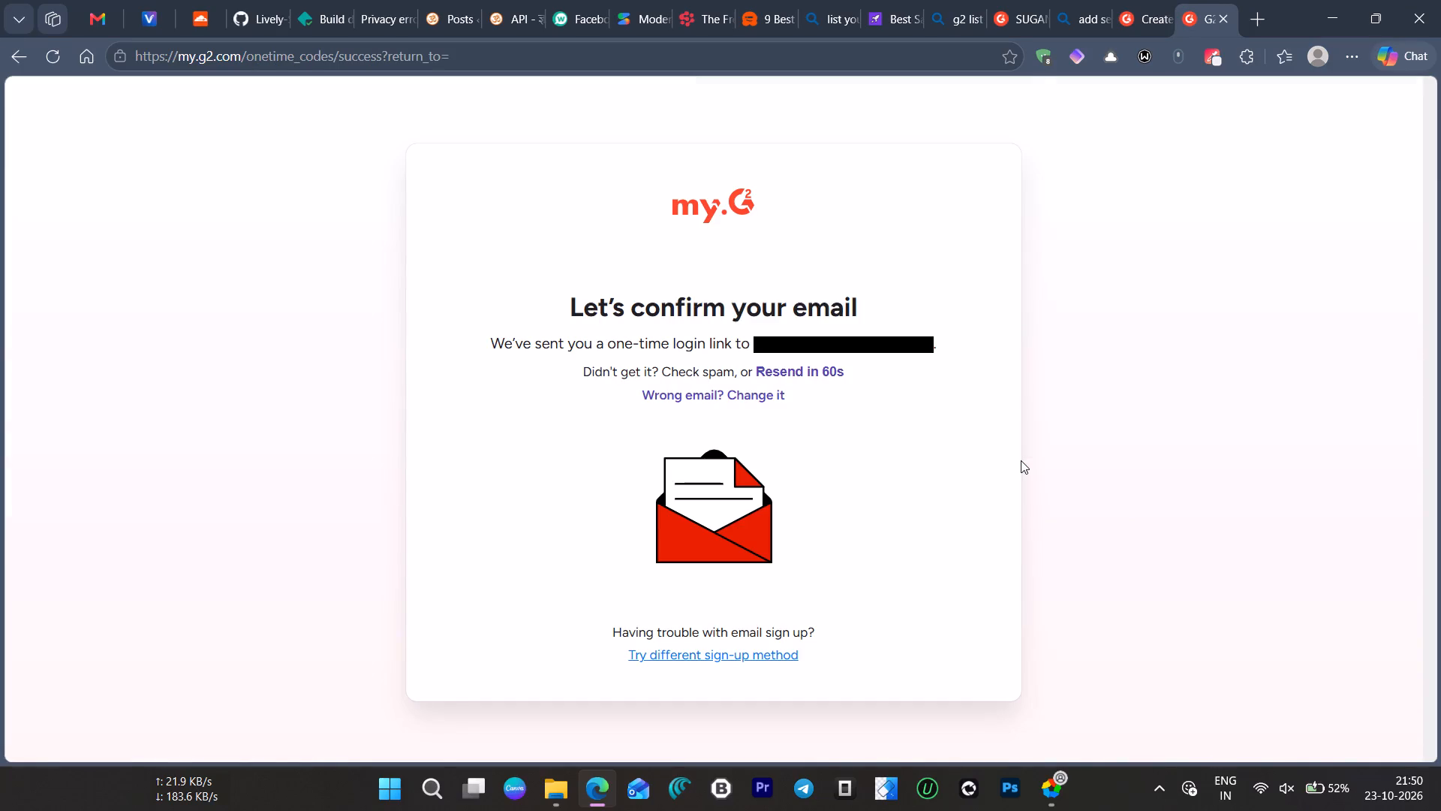
Close the my.G2 email confirmation tab and the G2 profile creation tab, going back to the "add service to g2" results.
left_click(1220, 23)
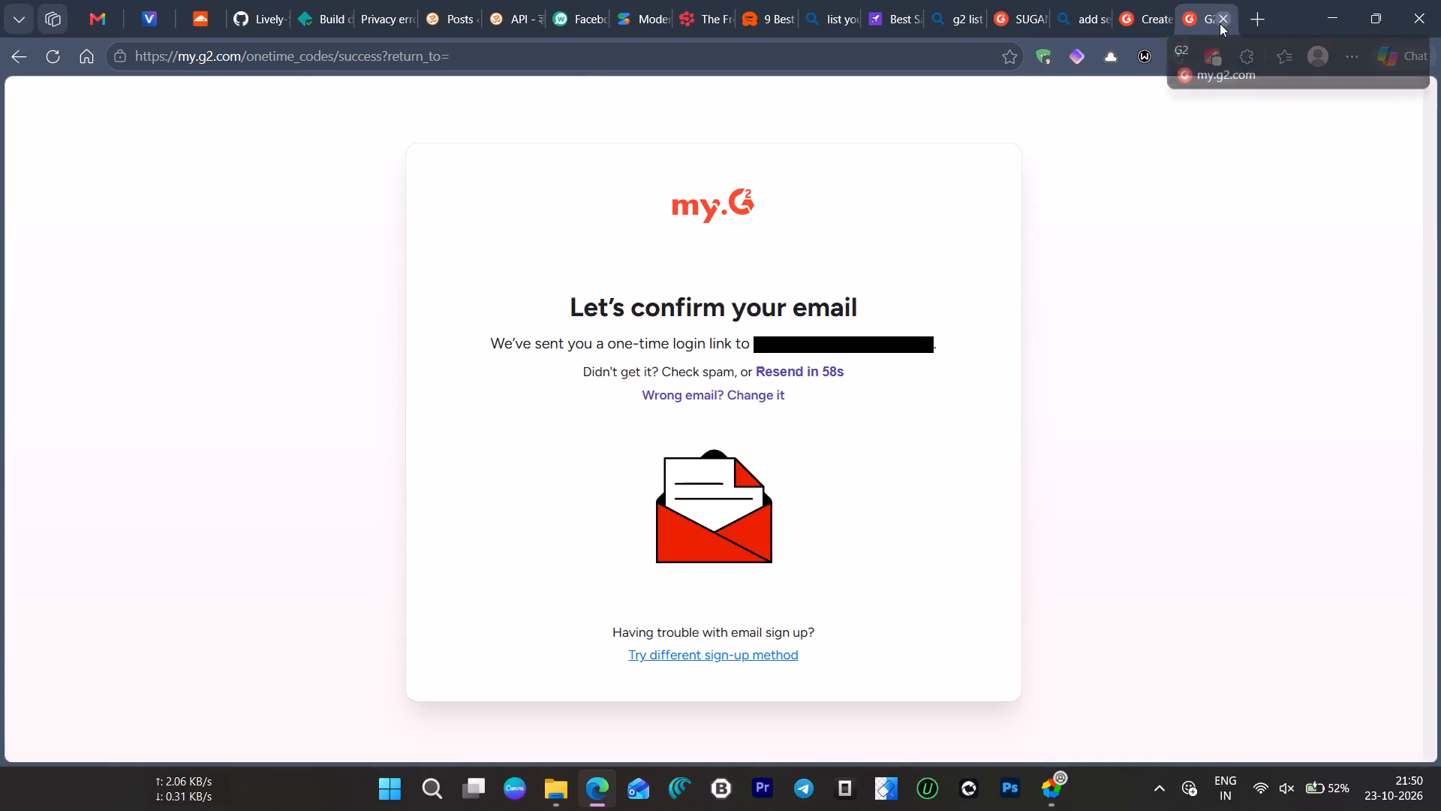
left_click(1220, 22)
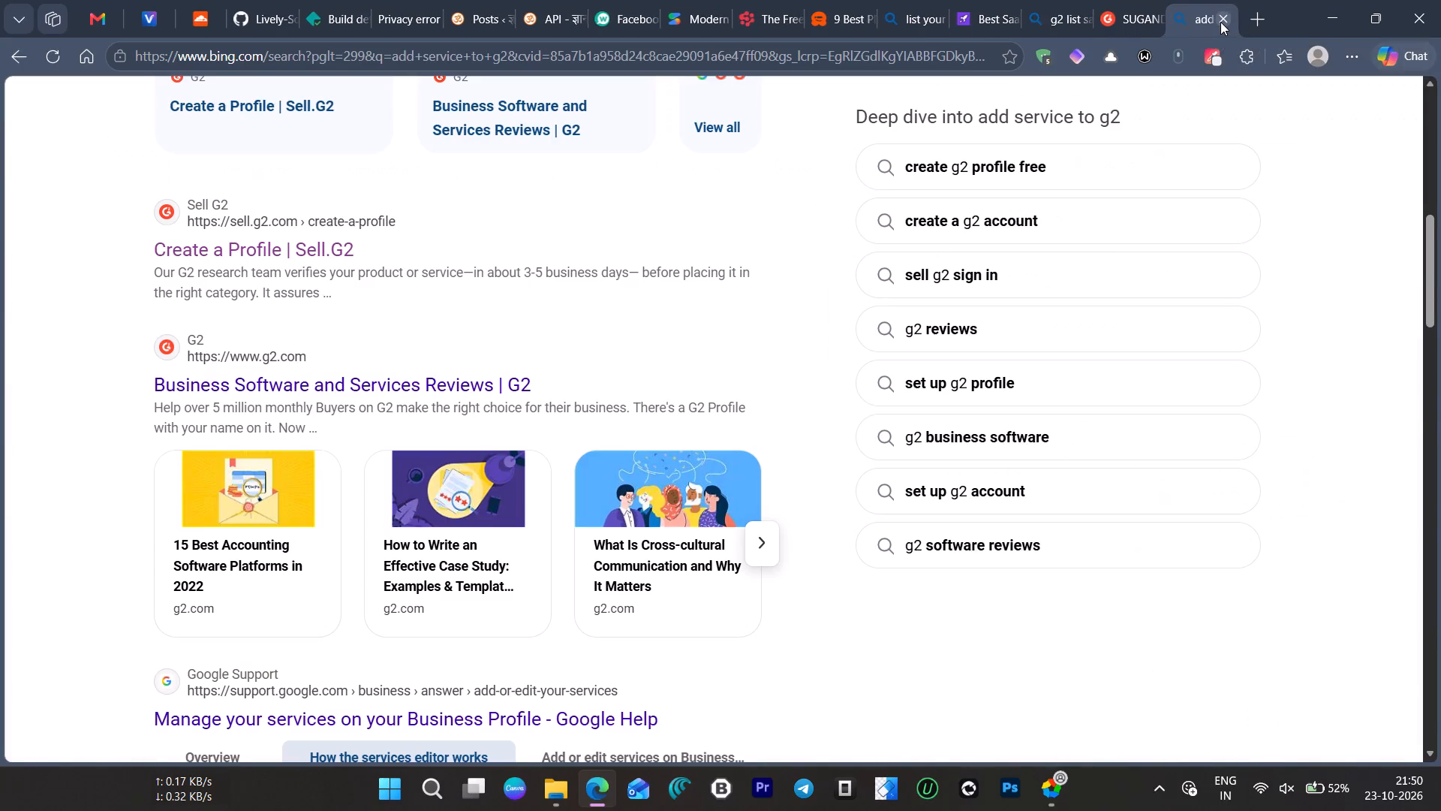
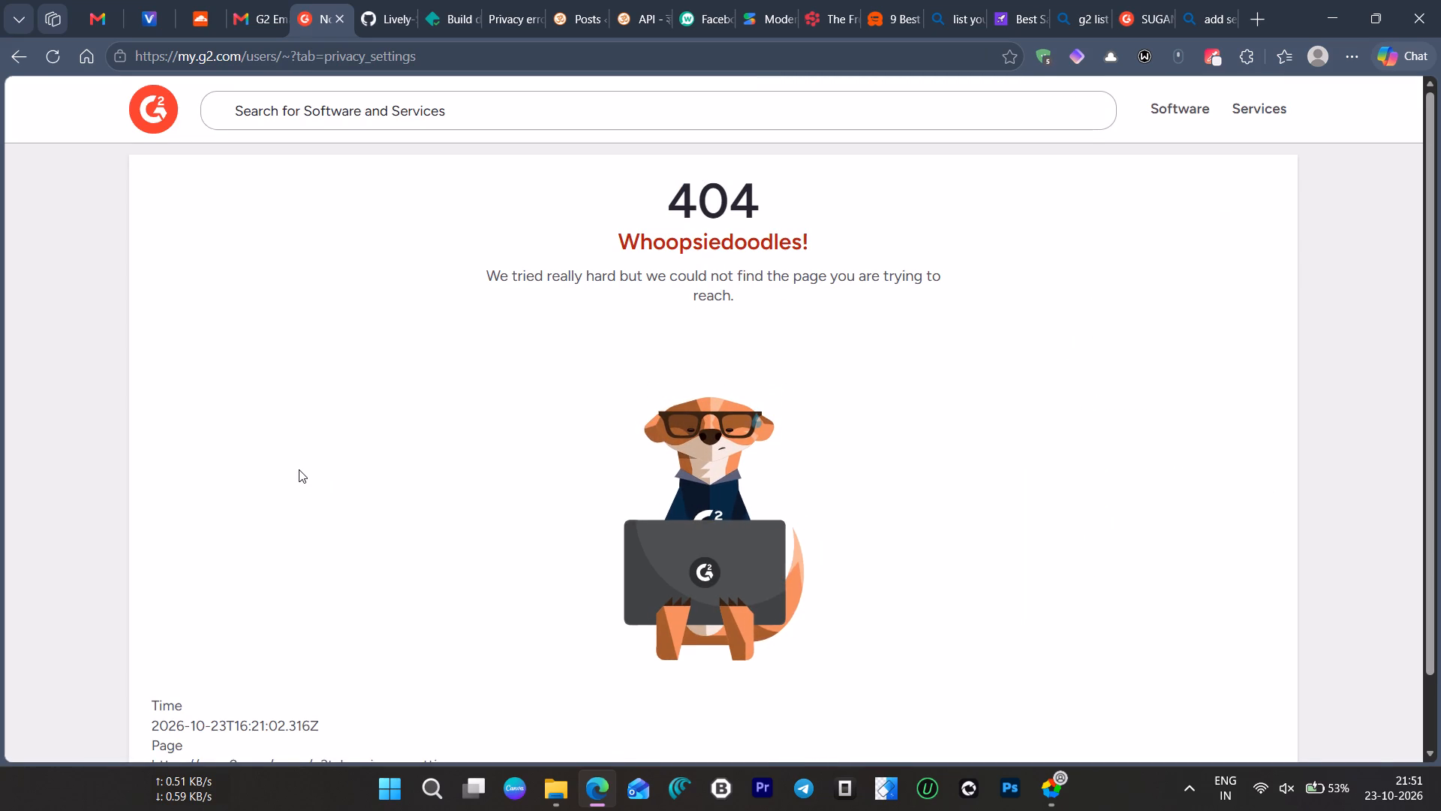
Look over the privacy settings page and return from it to the my.G2 home page.
scroll(300, 469, "down", 9)
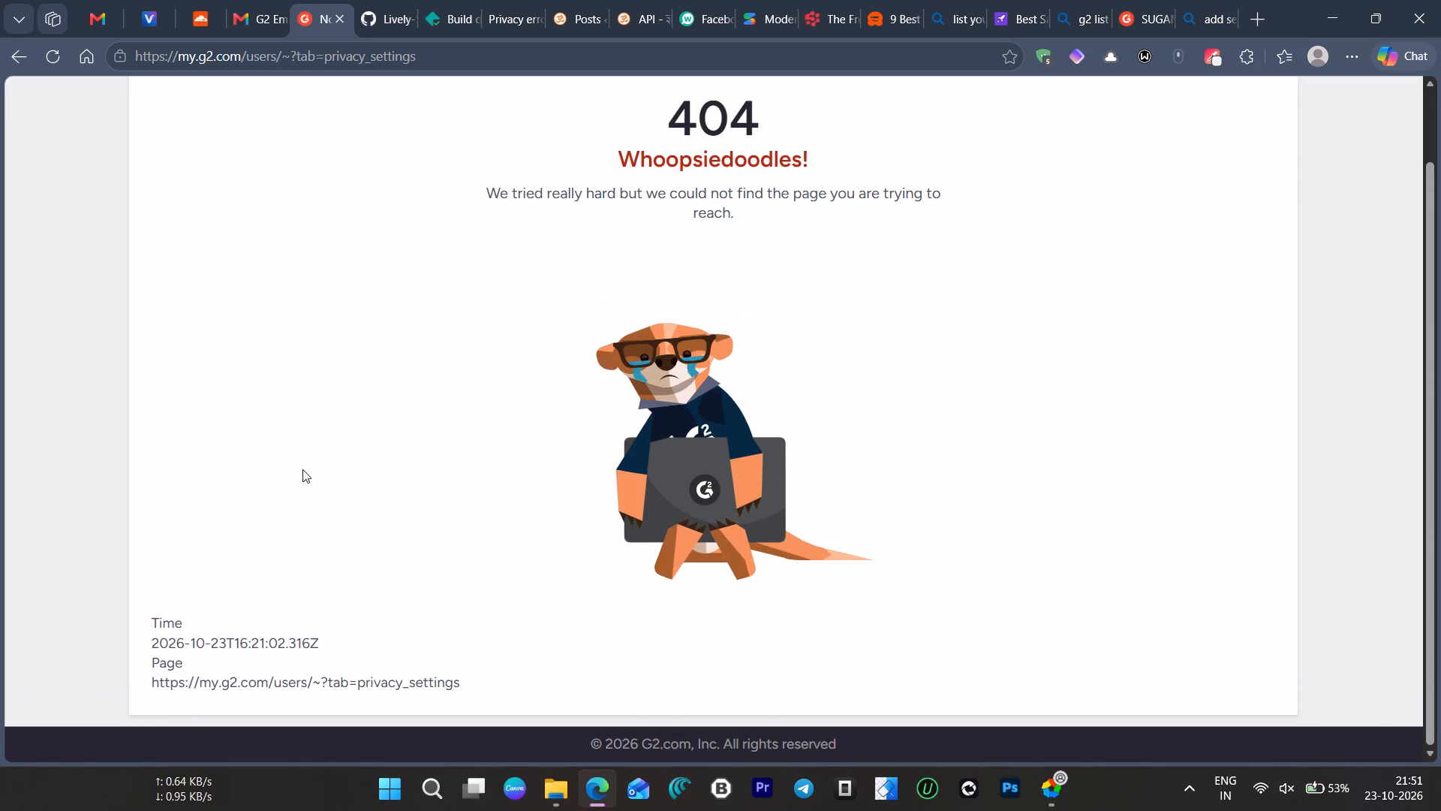
scroll(655, 433, "down", 5)
scroll(656, 433, "up", 6)
left_click(155, 113)
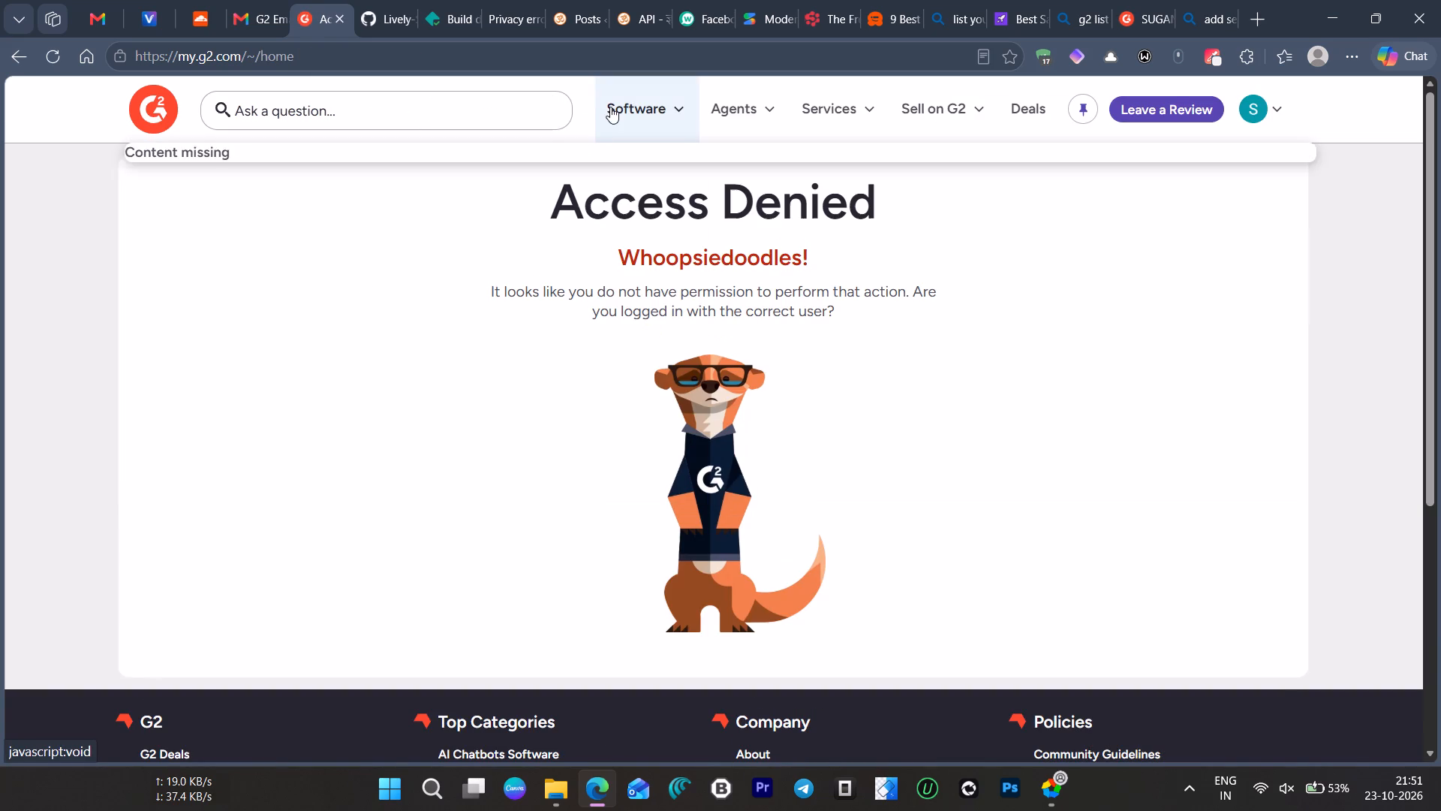
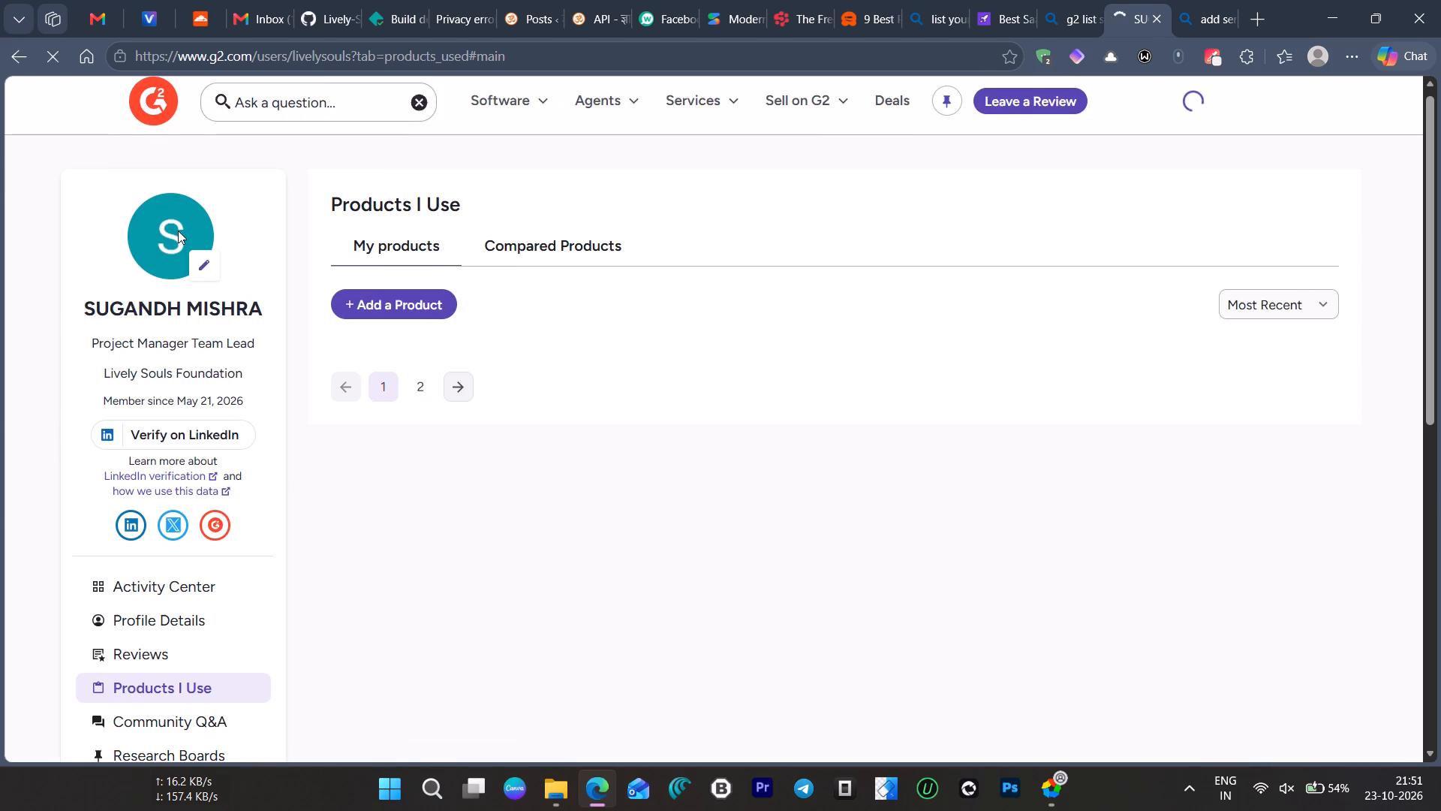
Open the Achievements section of the G2 user profile.
scroll(142, 581, "down", 4)
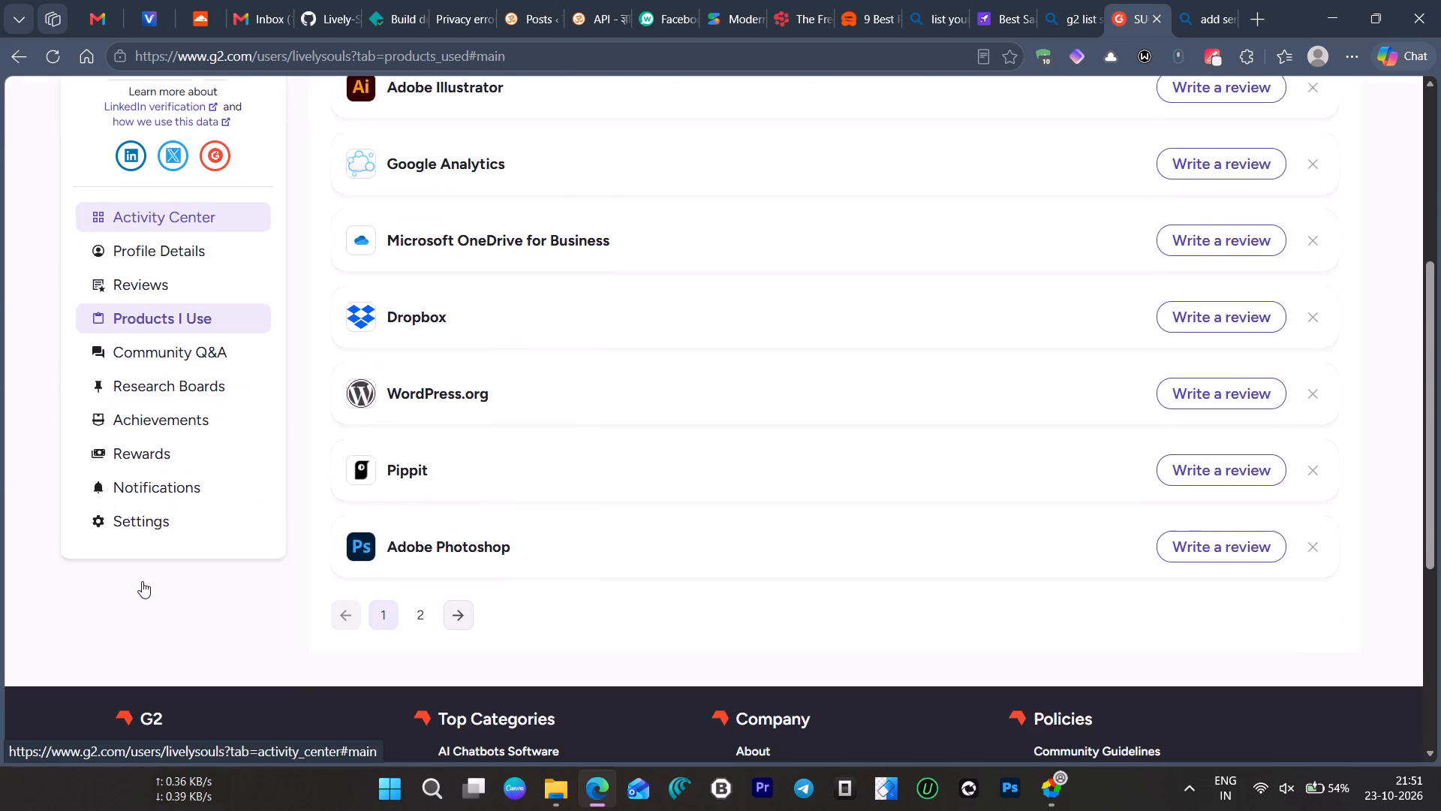
left_click(185, 413)
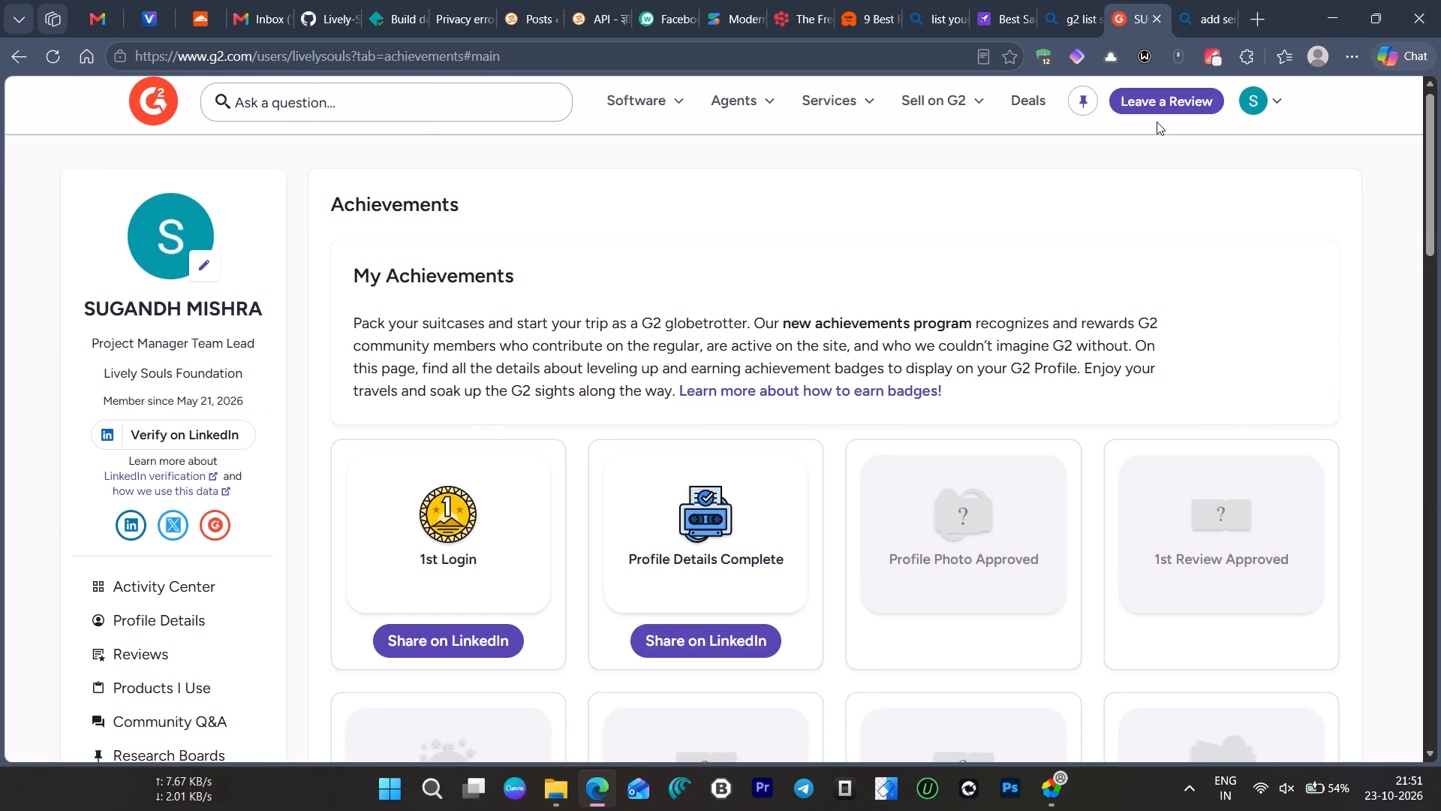
Close the "add service to g2" search results tab.
left_click(1214, 0)
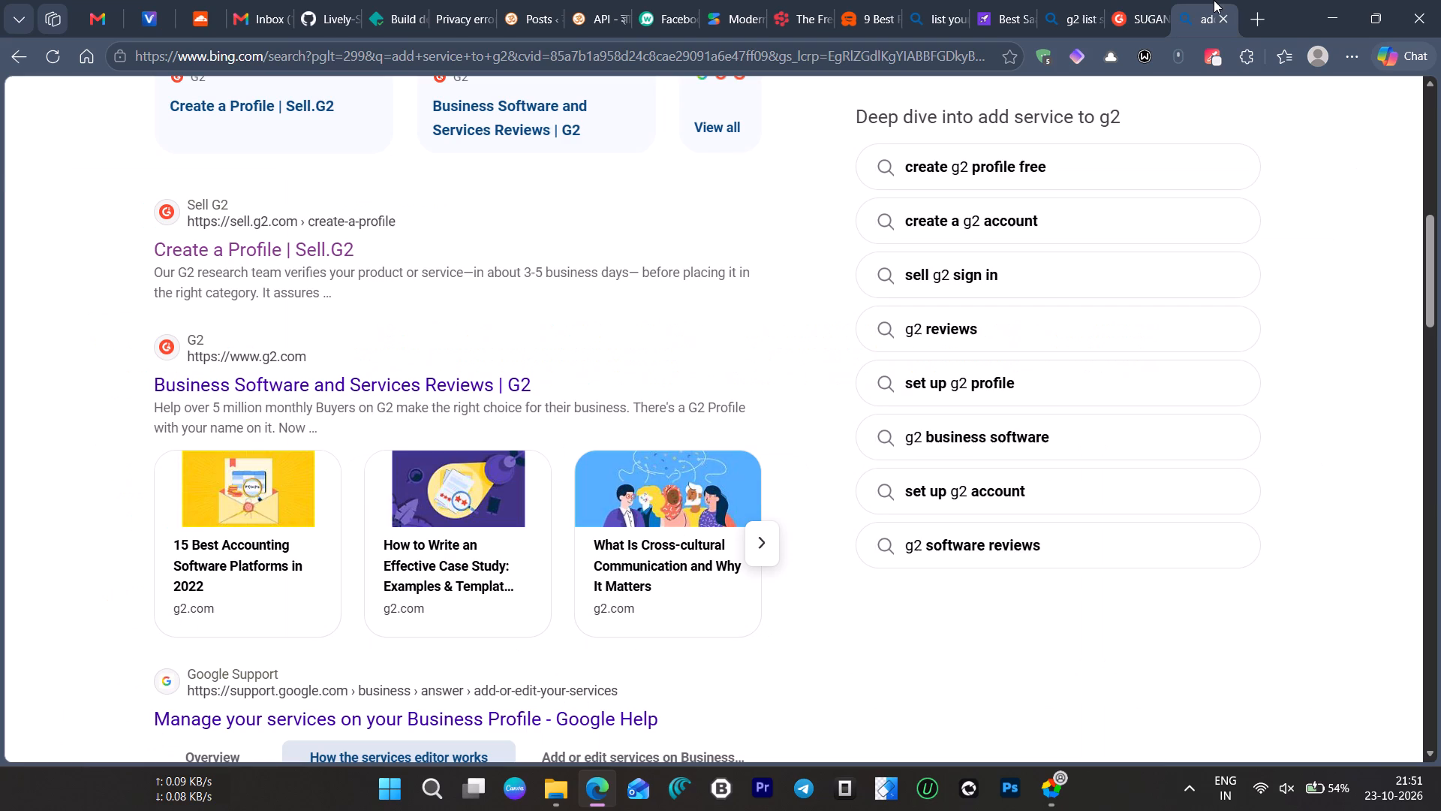
left_click(1148, 0)
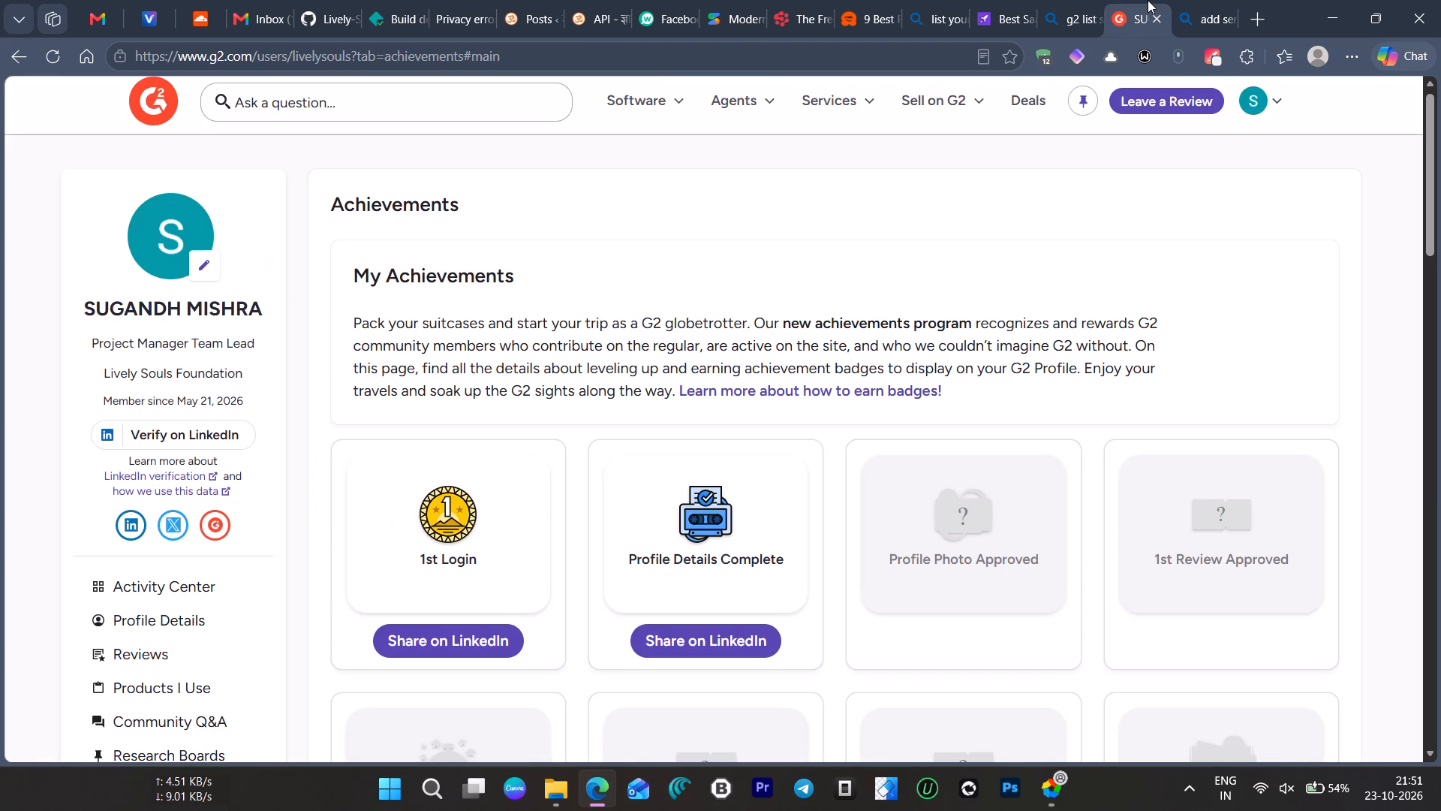
left_click(1213, 7)
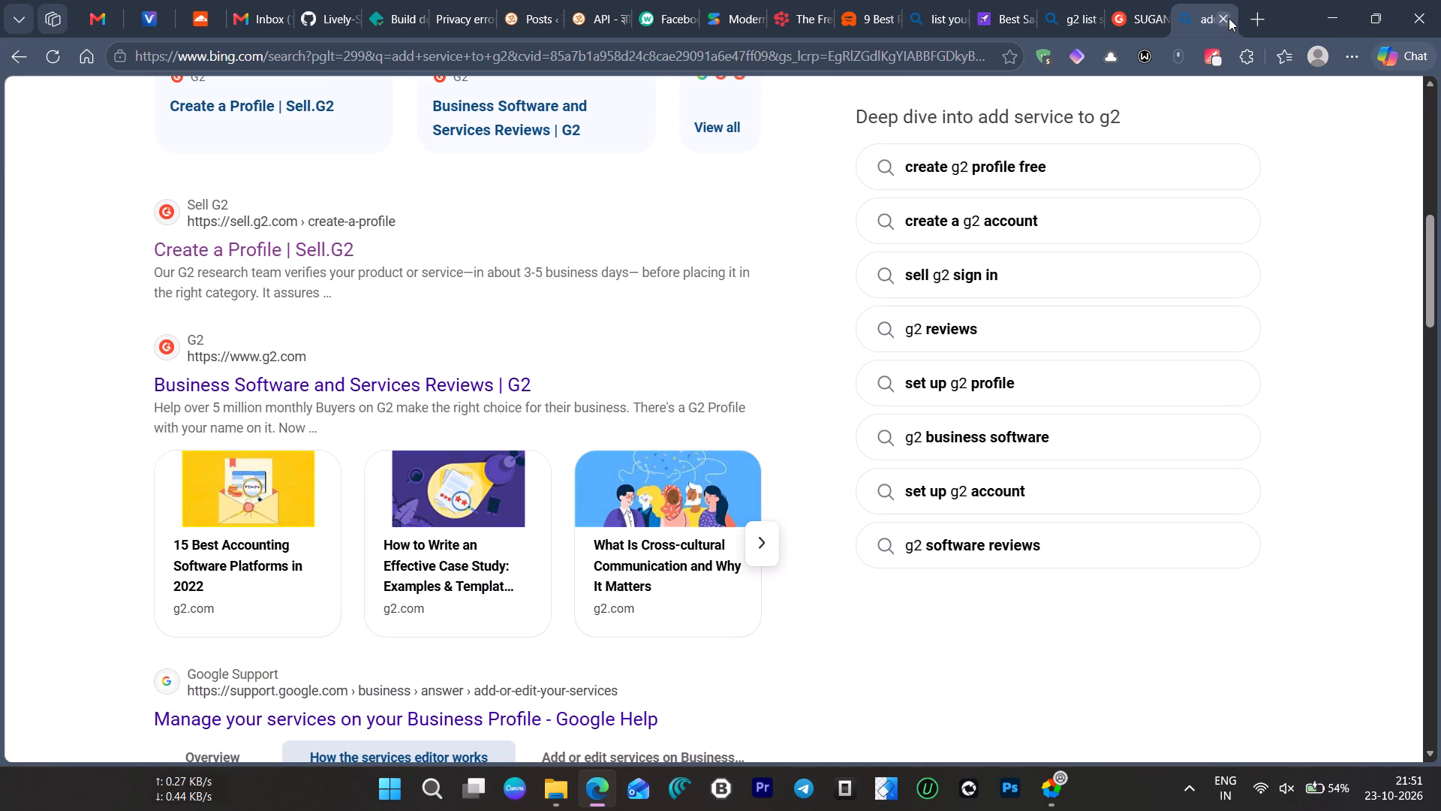
left_click(1229, 18)
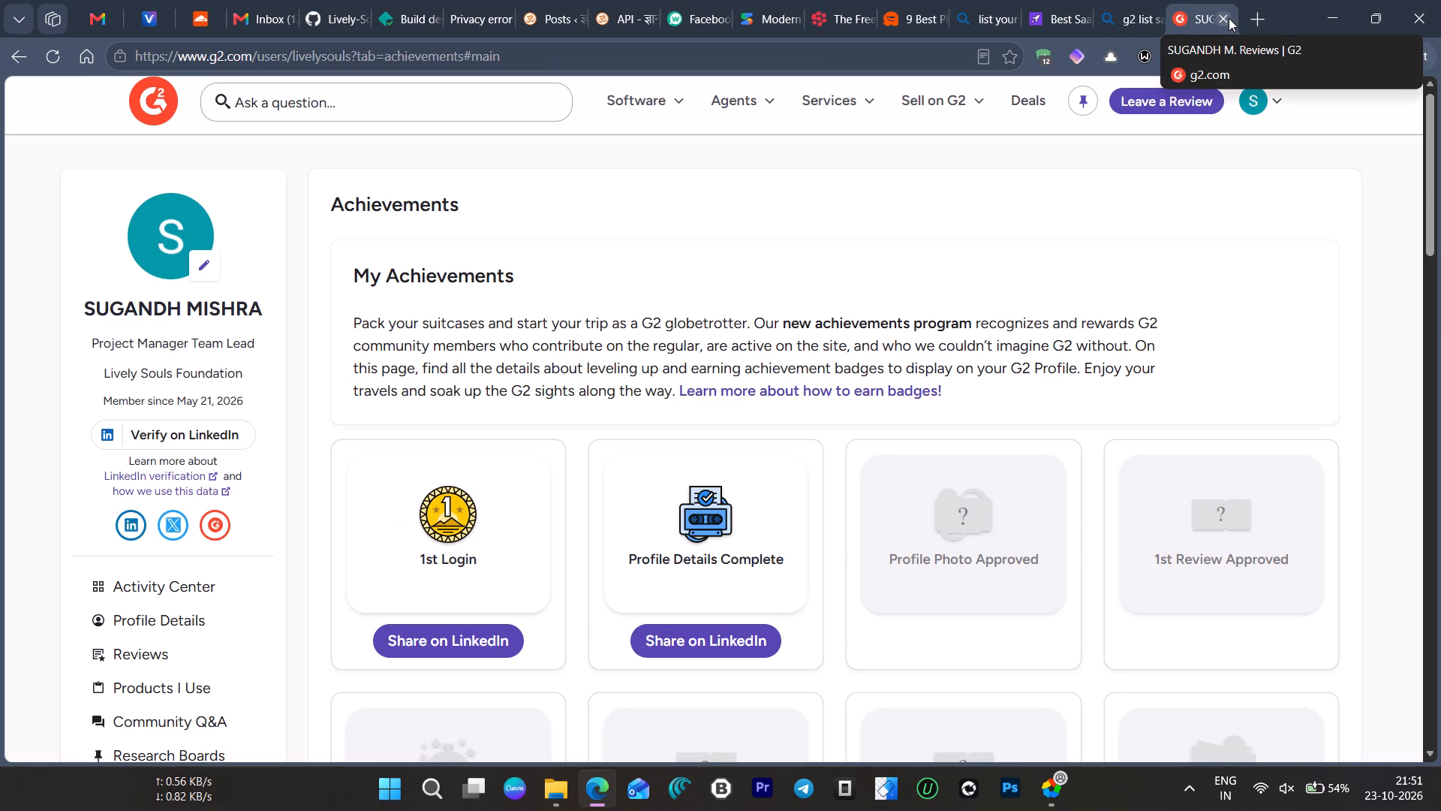
Return to the LaunchDirectories SaaS list and search the web for the second directory's name, "Capterra".
left_click(1052, 0)
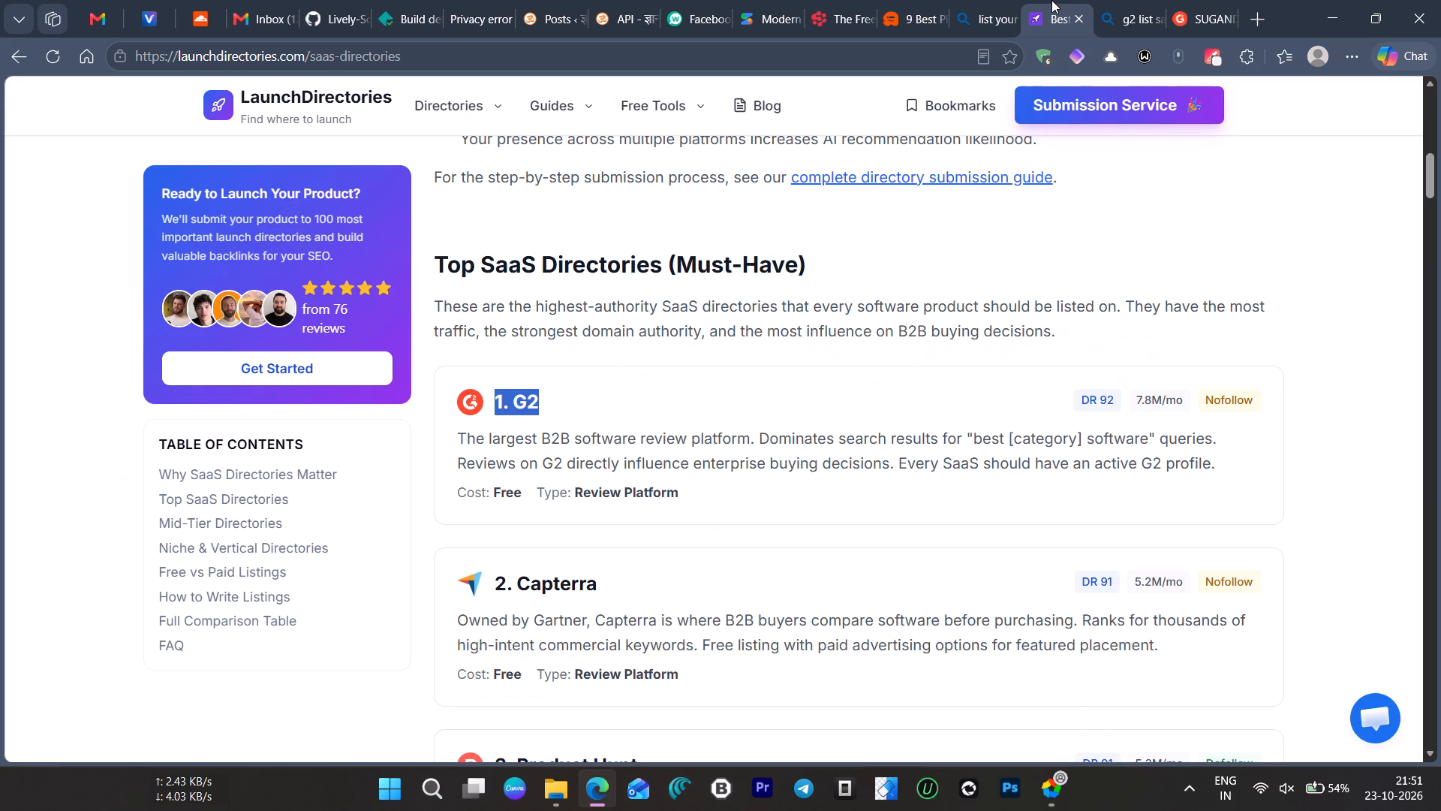
scroll(673, 337, "down", 1)
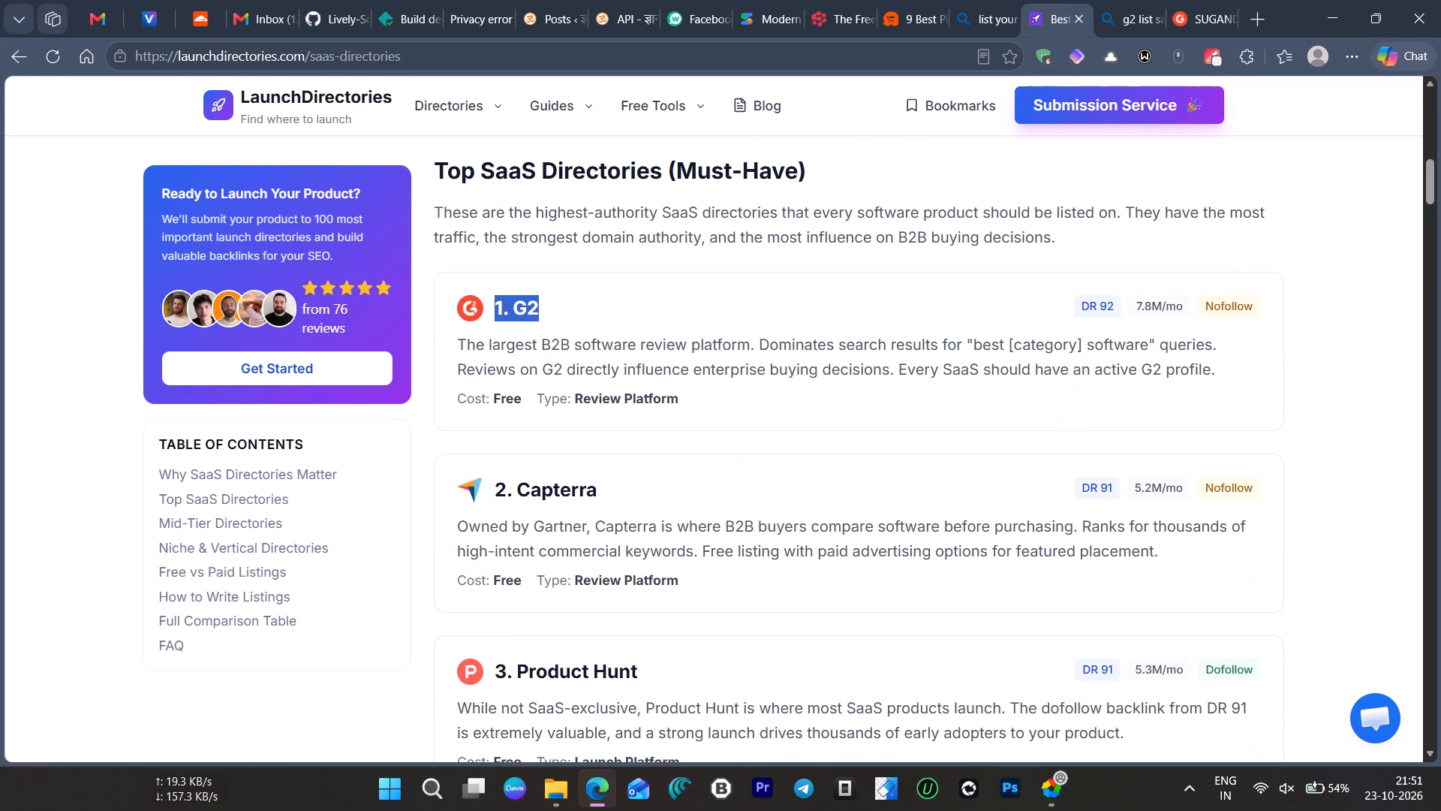
scroll(672, 339, "down", 1)
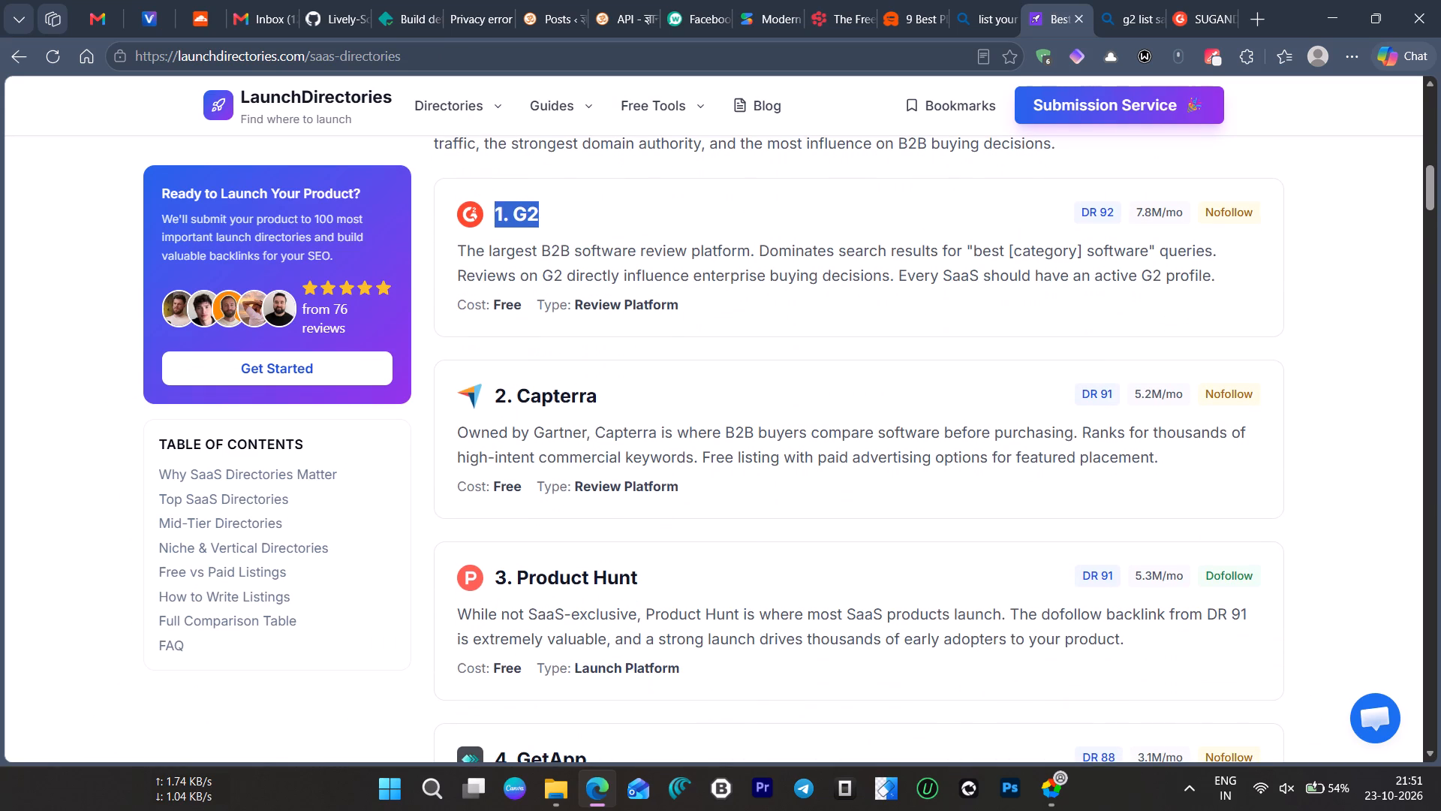
left_click_drag(615, 404, 555, 404)
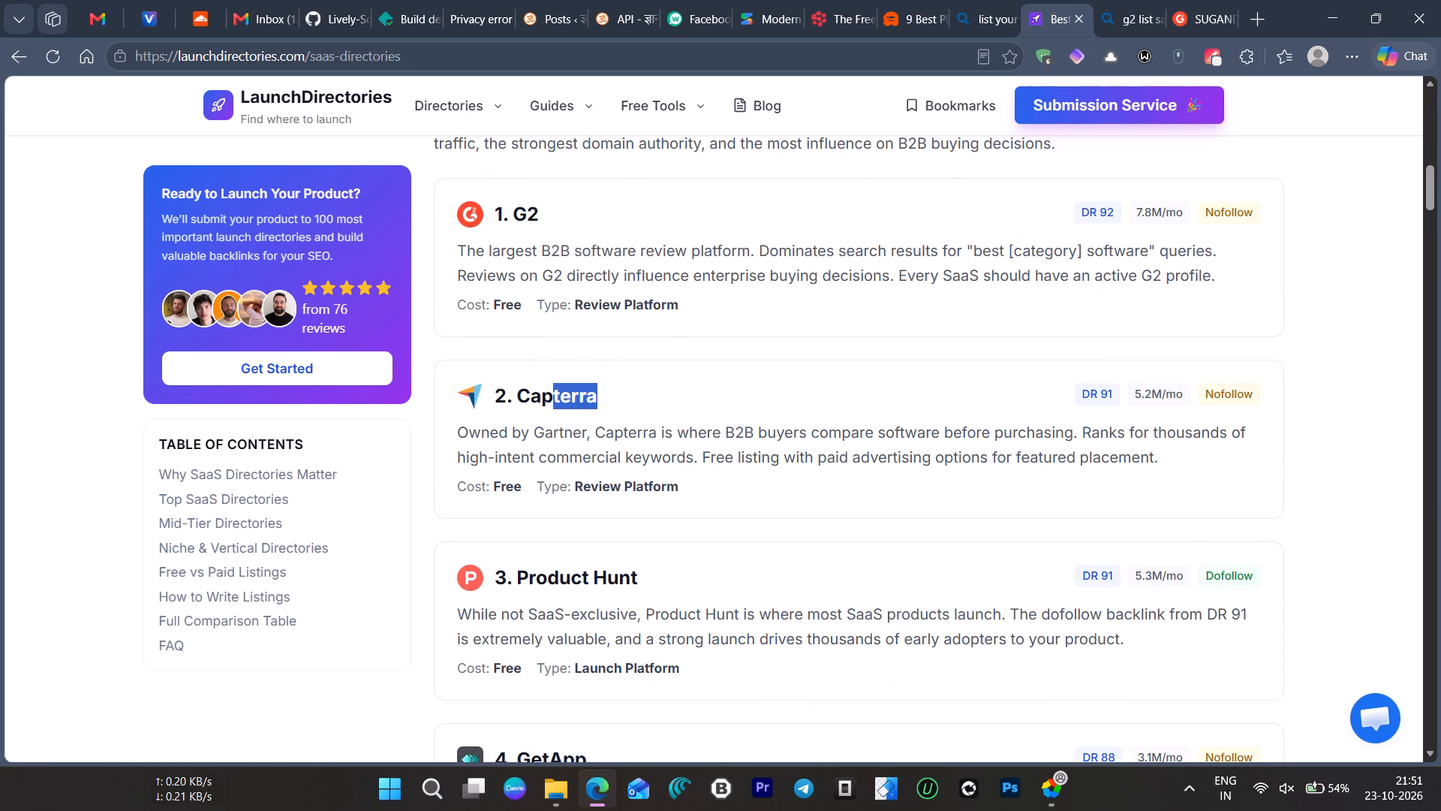
left_click_drag(555, 404, 524, 392)
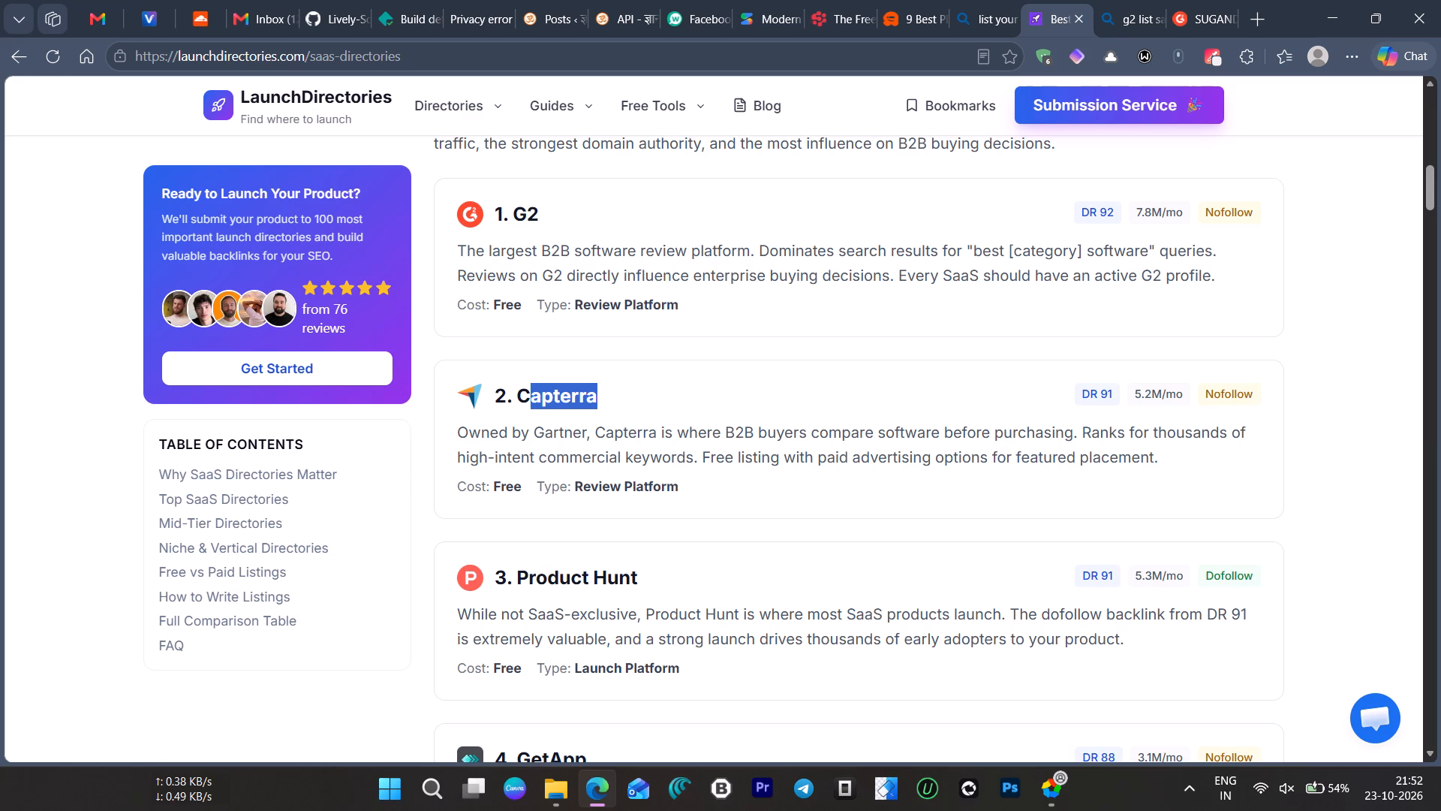
left_click_drag(524, 392, 518, 399)
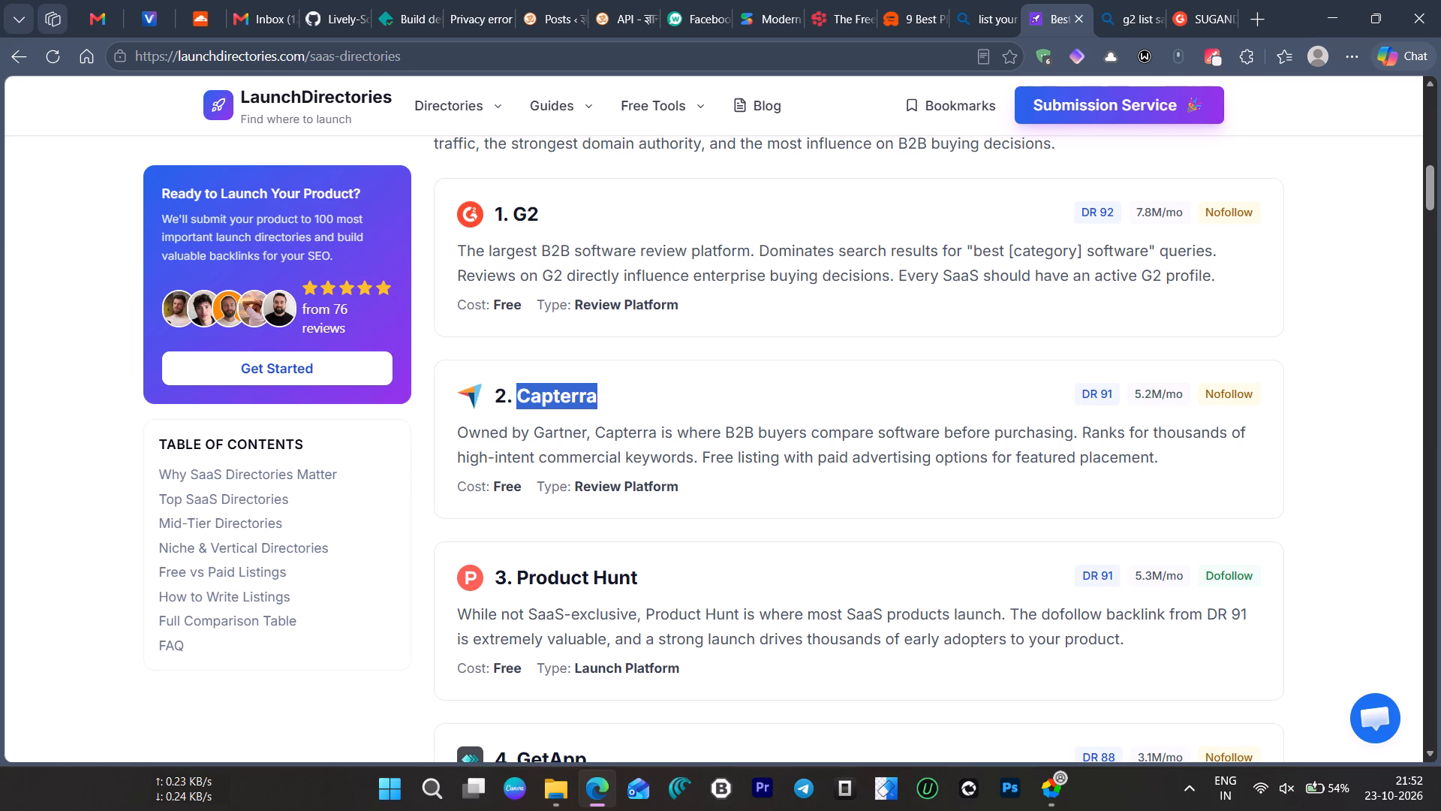
left_click_drag(518, 399, 518, 401)
right_click(531, 402)
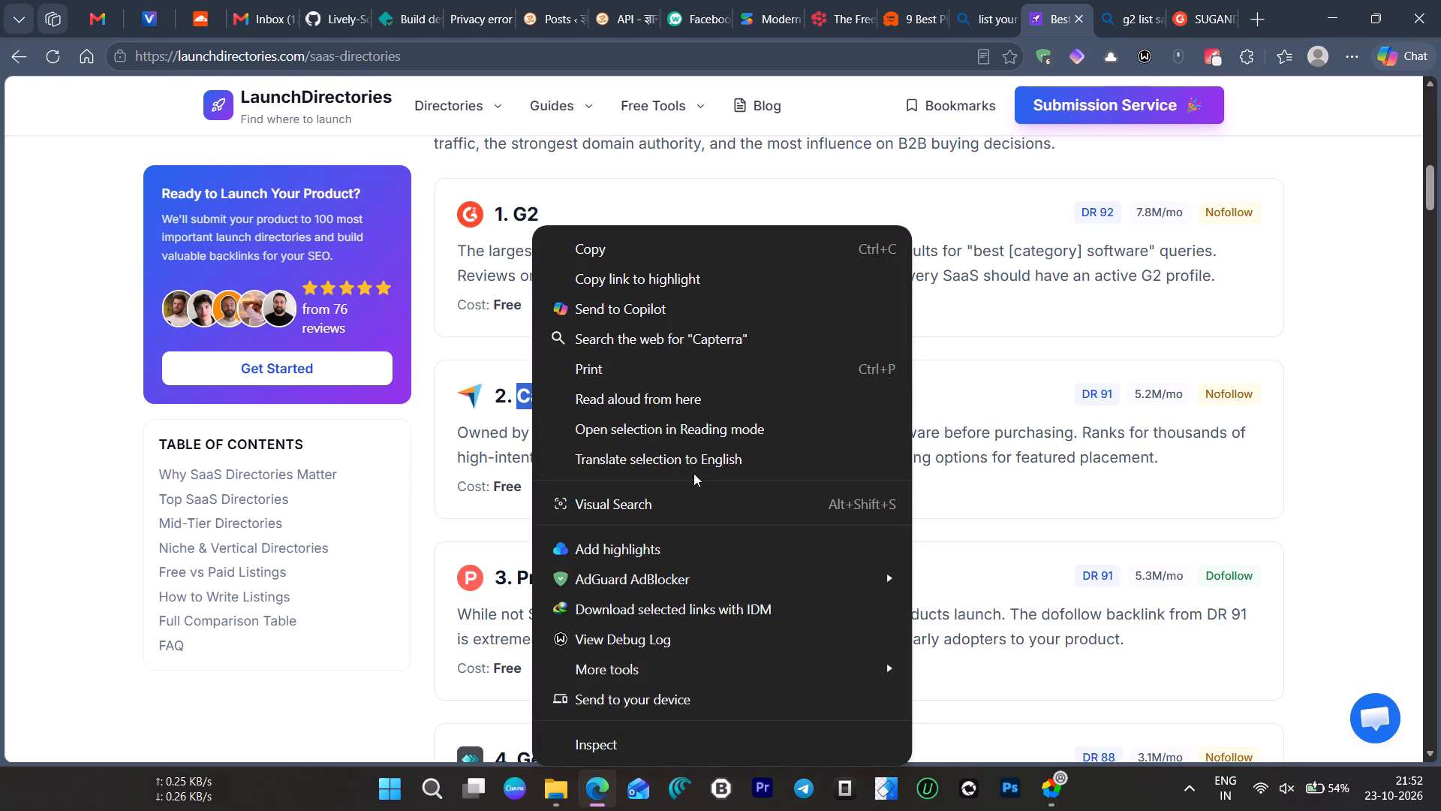
left_click(725, 334)
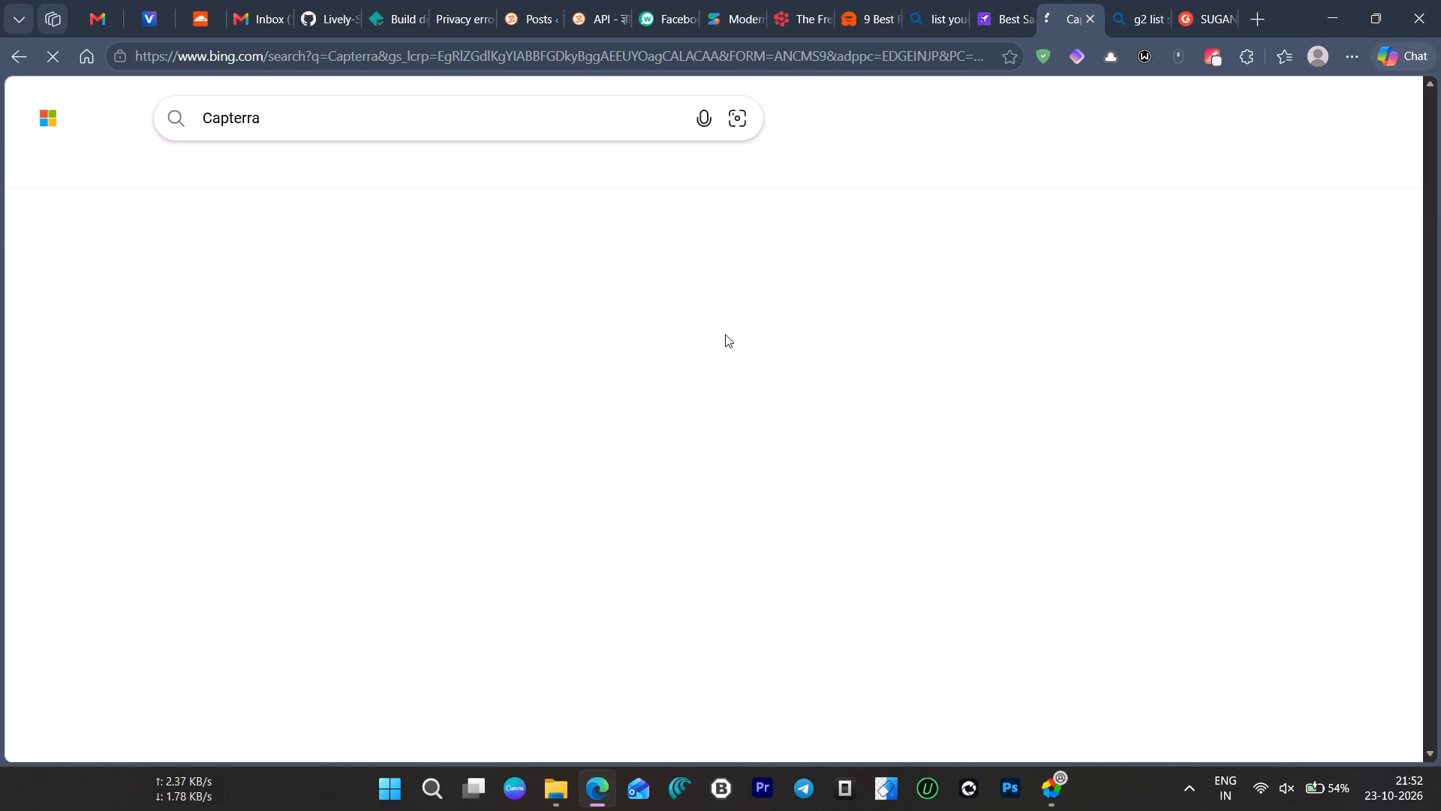
Open "Browse All Business Software | Capterra" from the search results and go to Capterra's page for vendors.
scroll(298, 321, "down", 1)
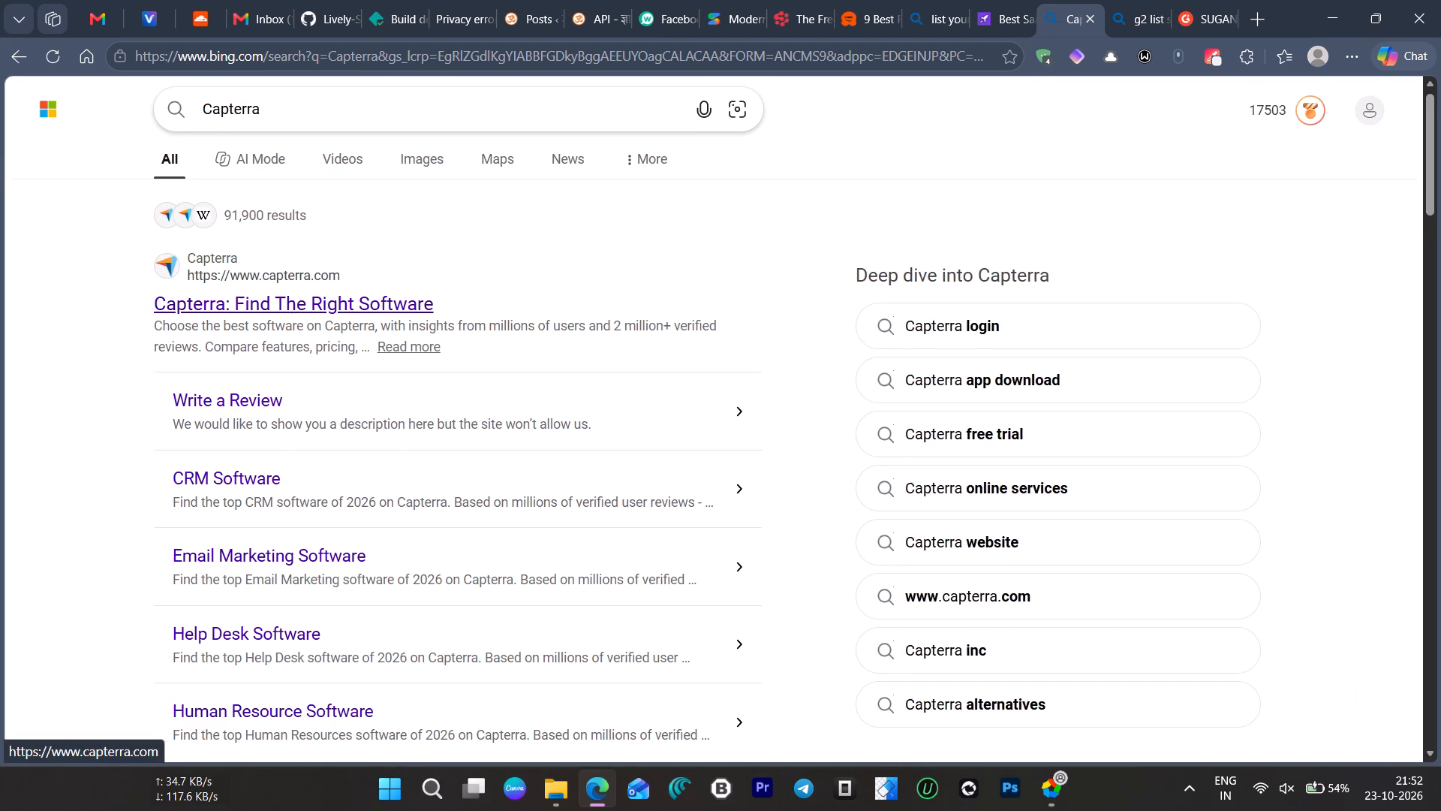
scroll(297, 419, "down", 3)
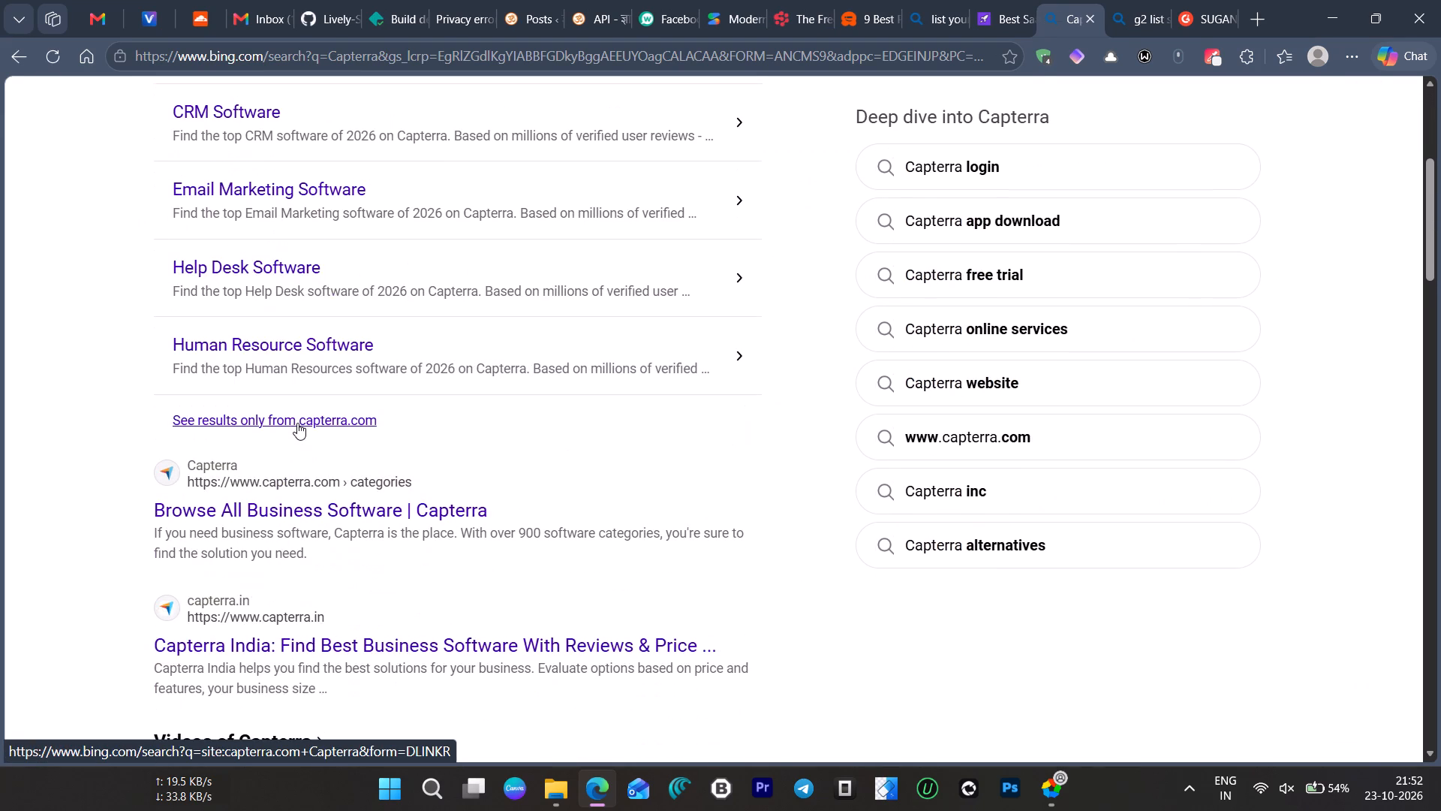
left_click(308, 514)
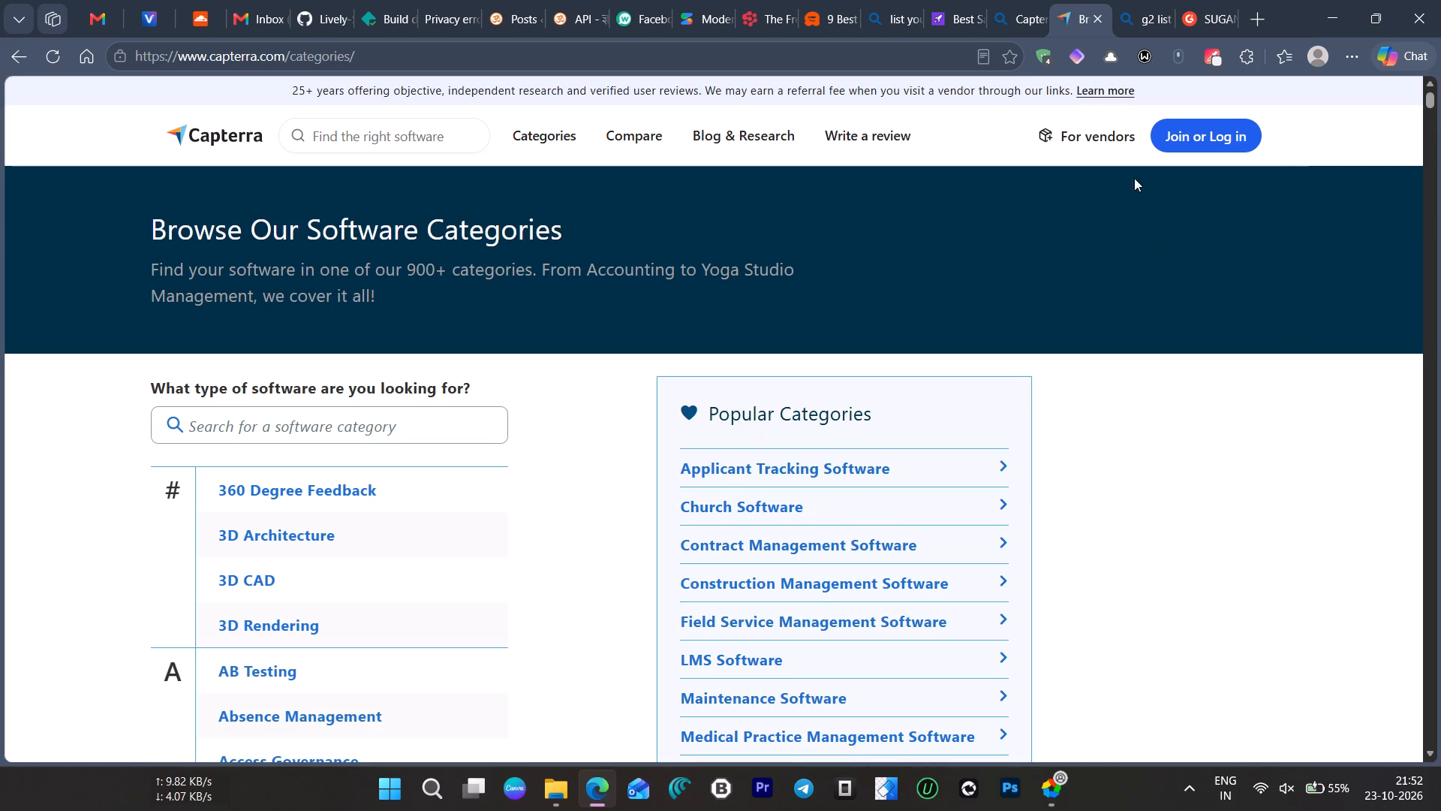
left_click(1112, 140)
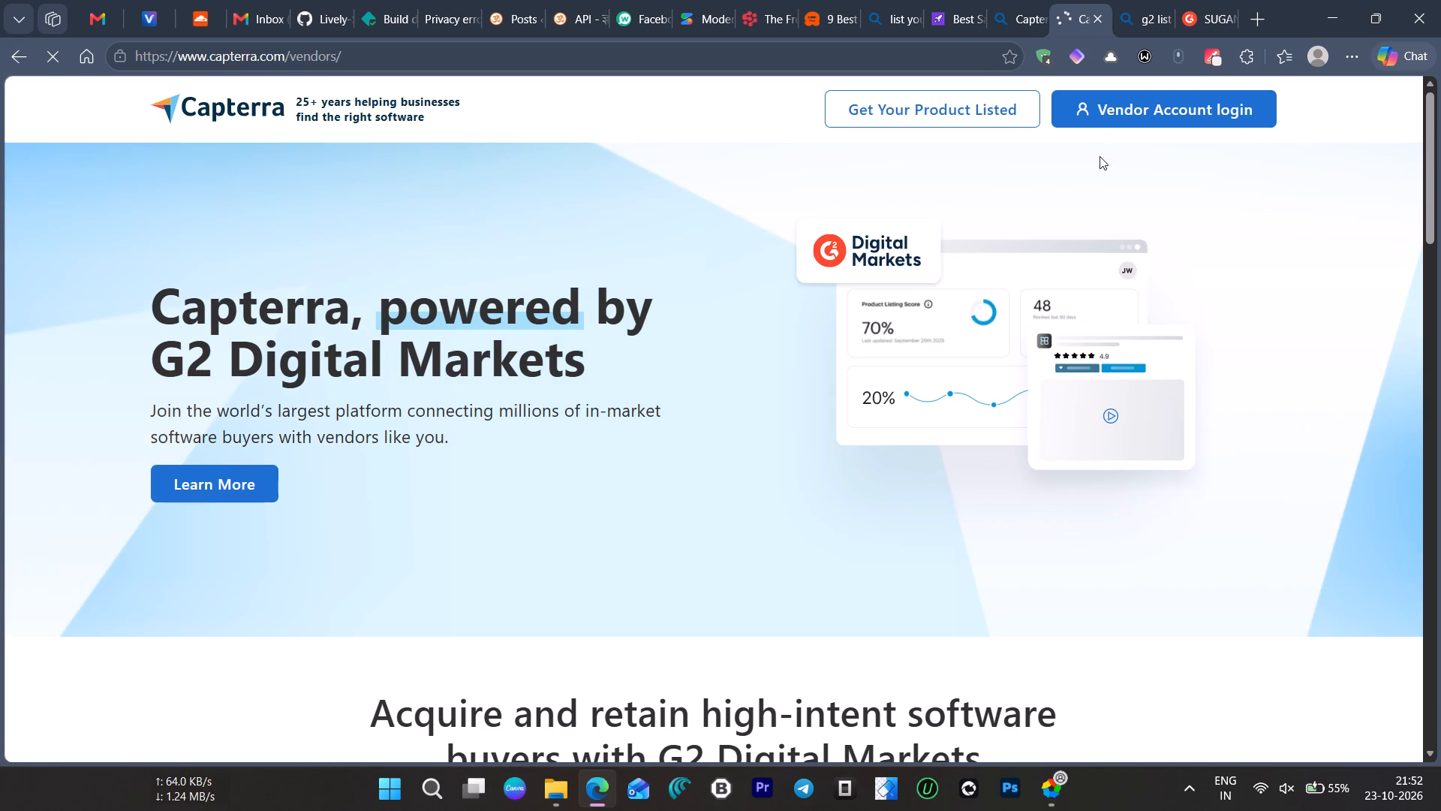
Find the "Start your journey here" section on the vendors page and start getting a product listed.
scroll(446, 415, "down", 3)
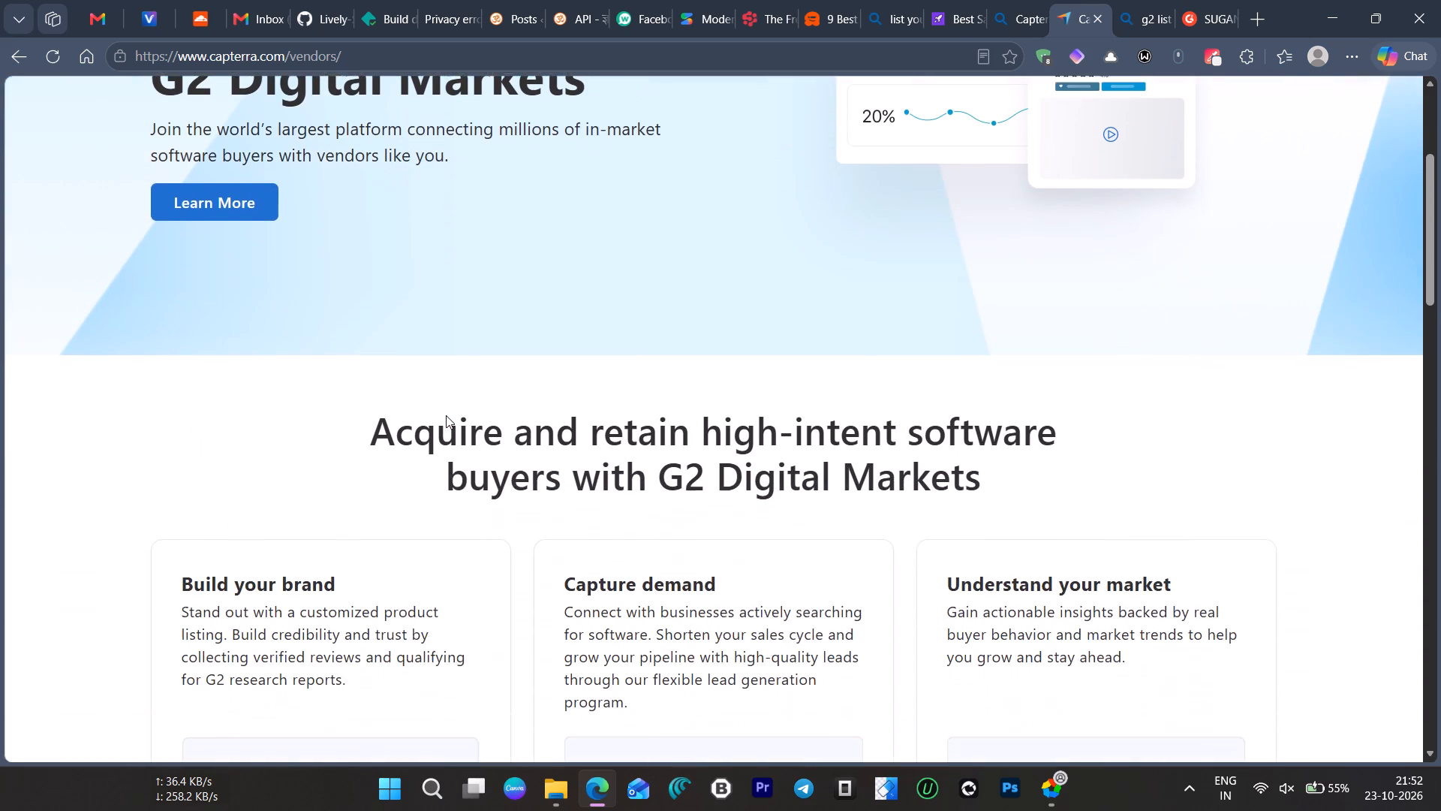
scroll(446, 415, "down", 7)
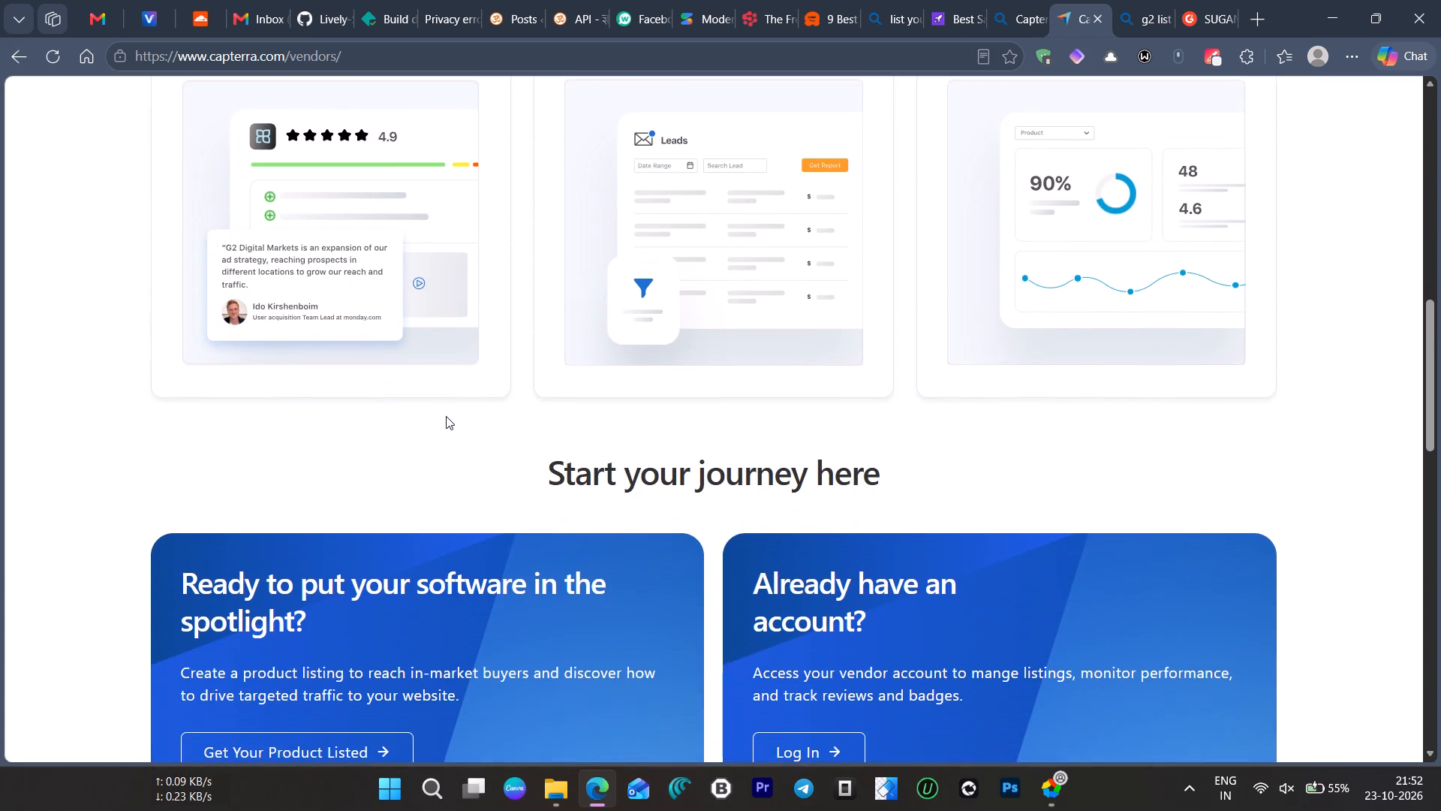
scroll(446, 416, "down", 3)
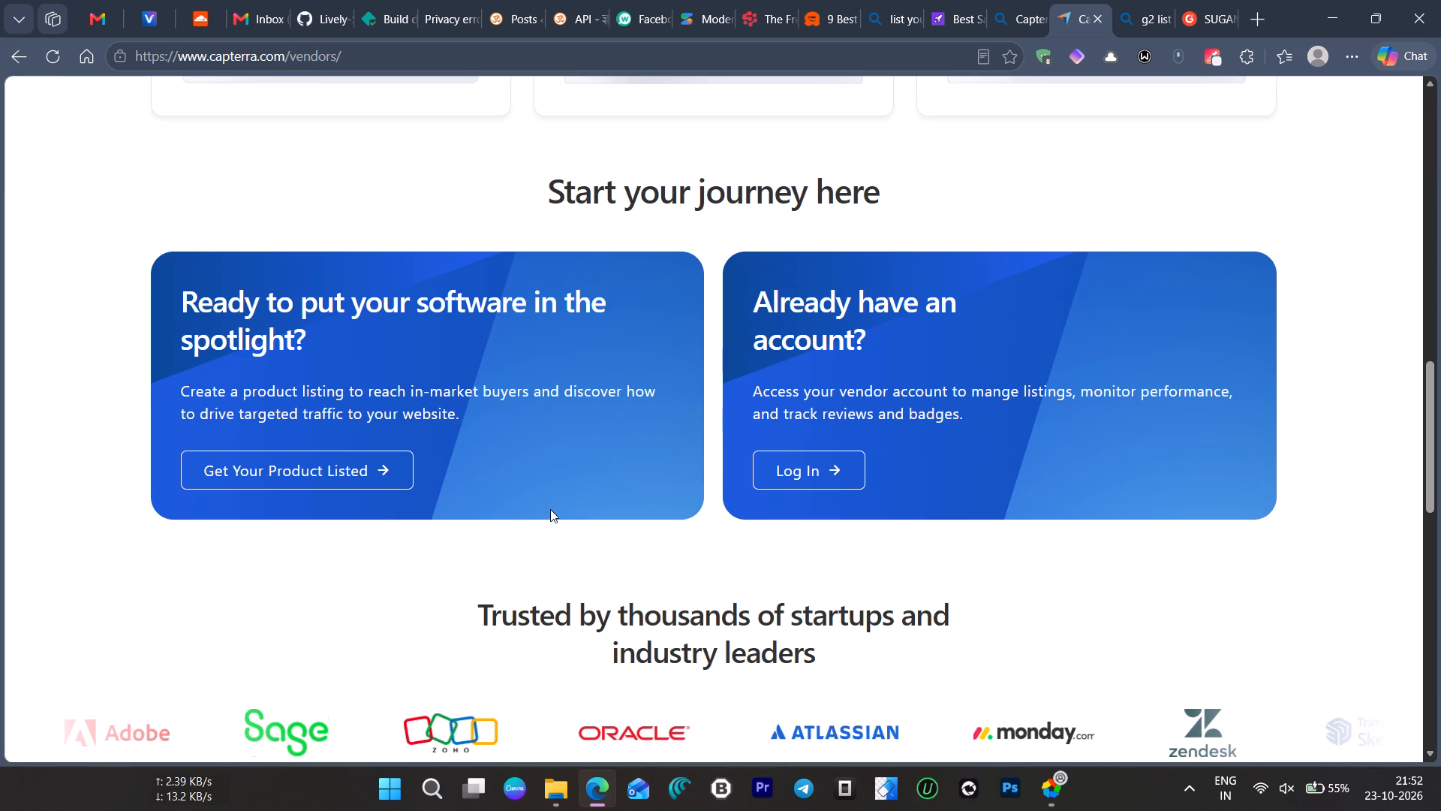
left_click(391, 471)
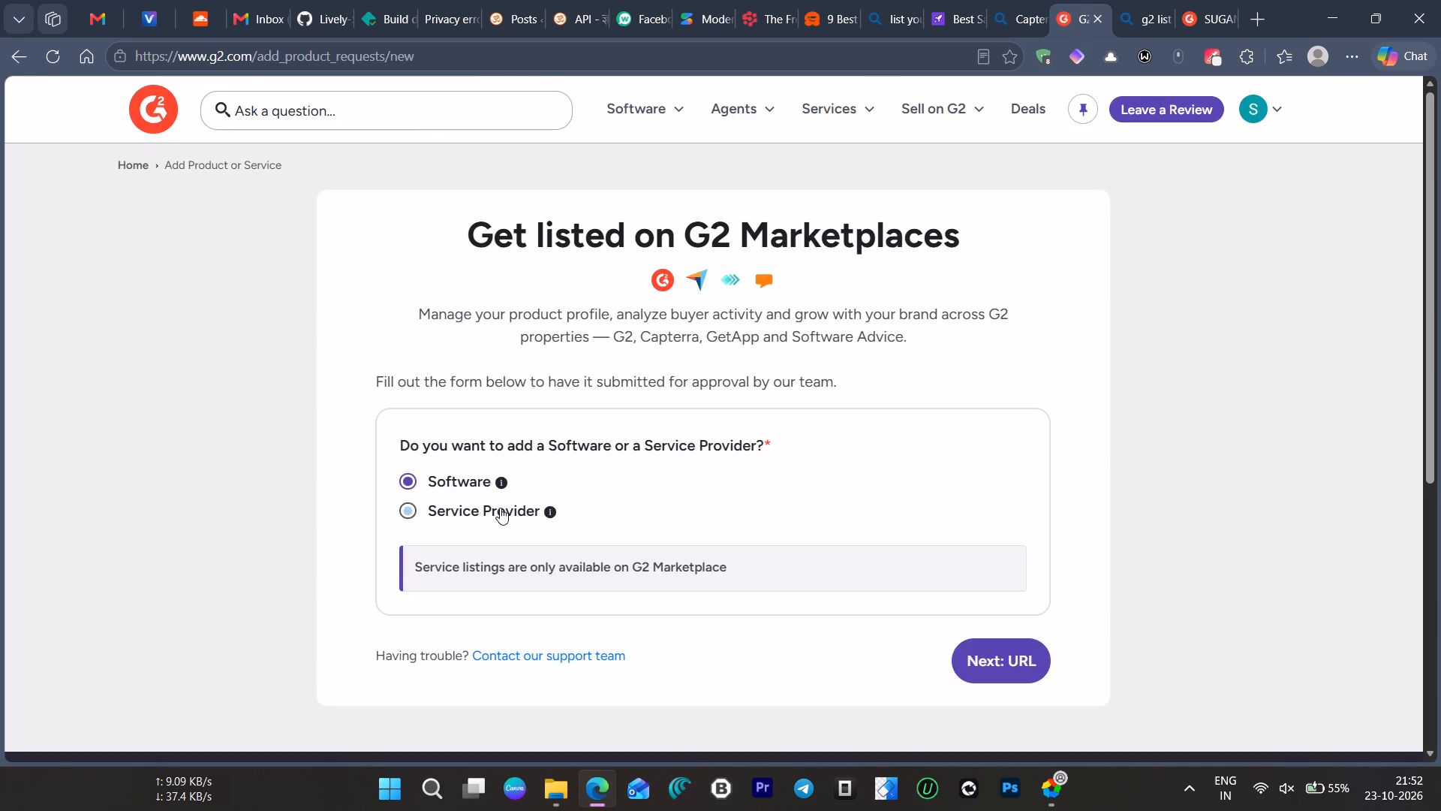
Choose Service Provider as the listing type, continue to the URL stage and declare the service eligible for G2.
left_click(501, 508)
scroll(748, 504, "down", 3)
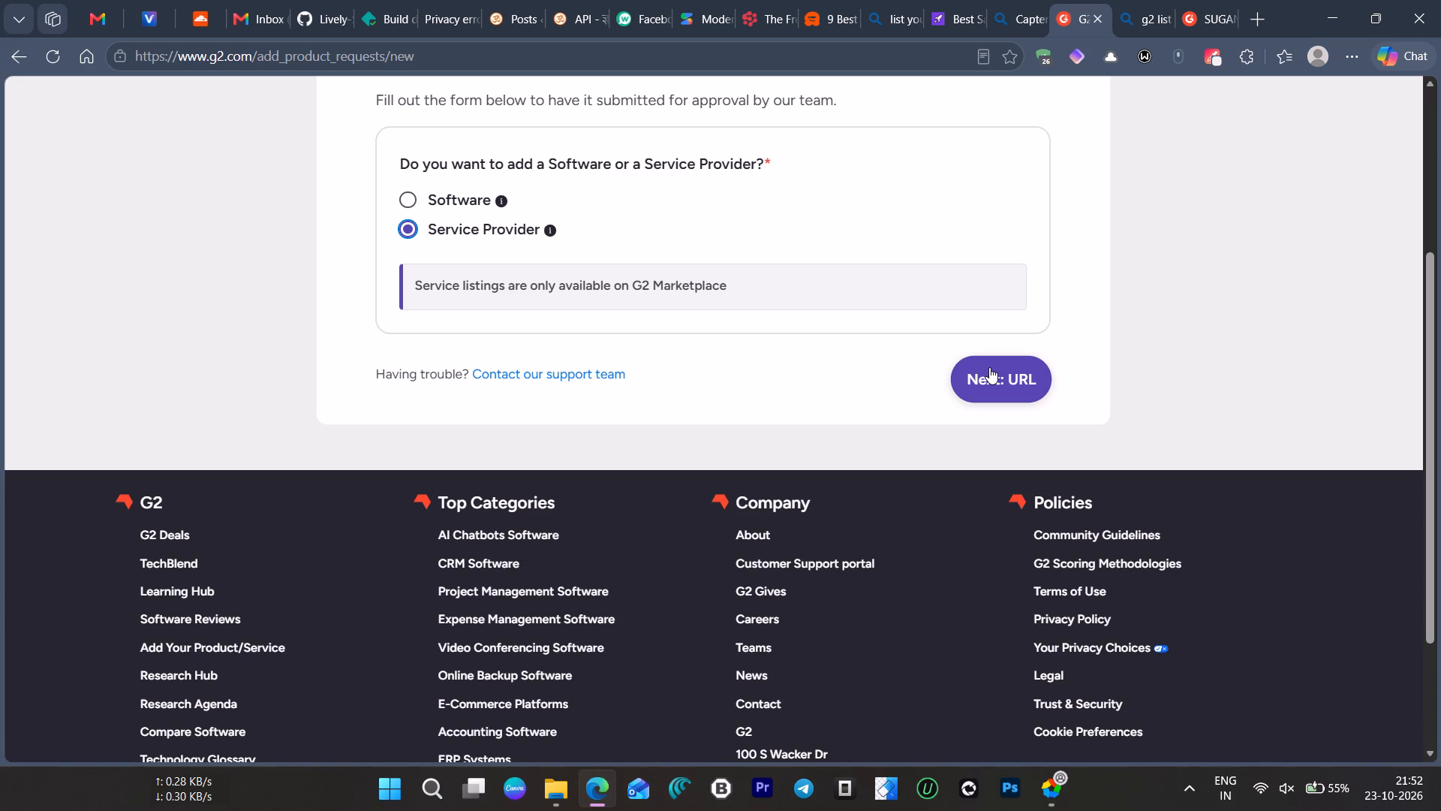
left_click(989, 367)
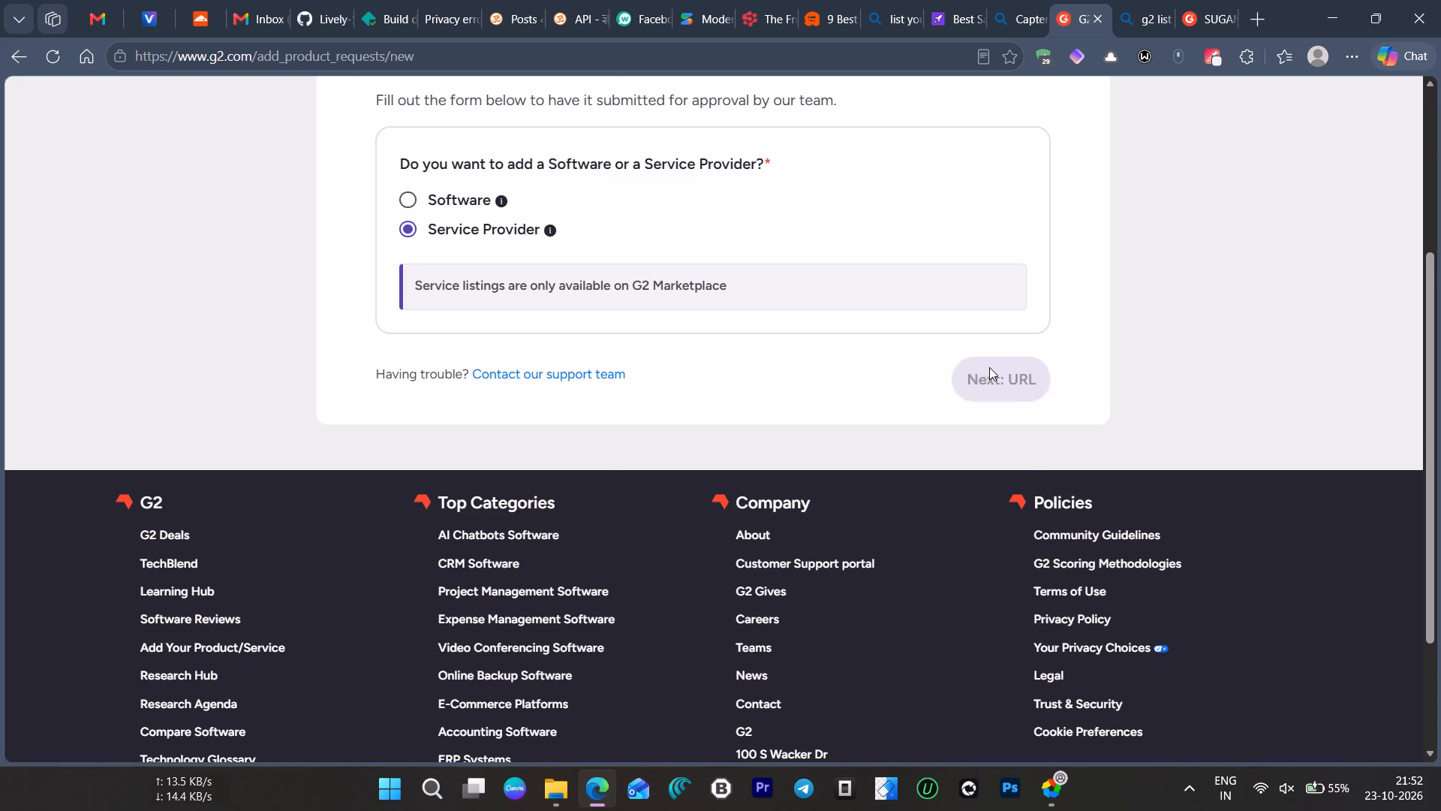
scroll(863, 470, "up", 3)
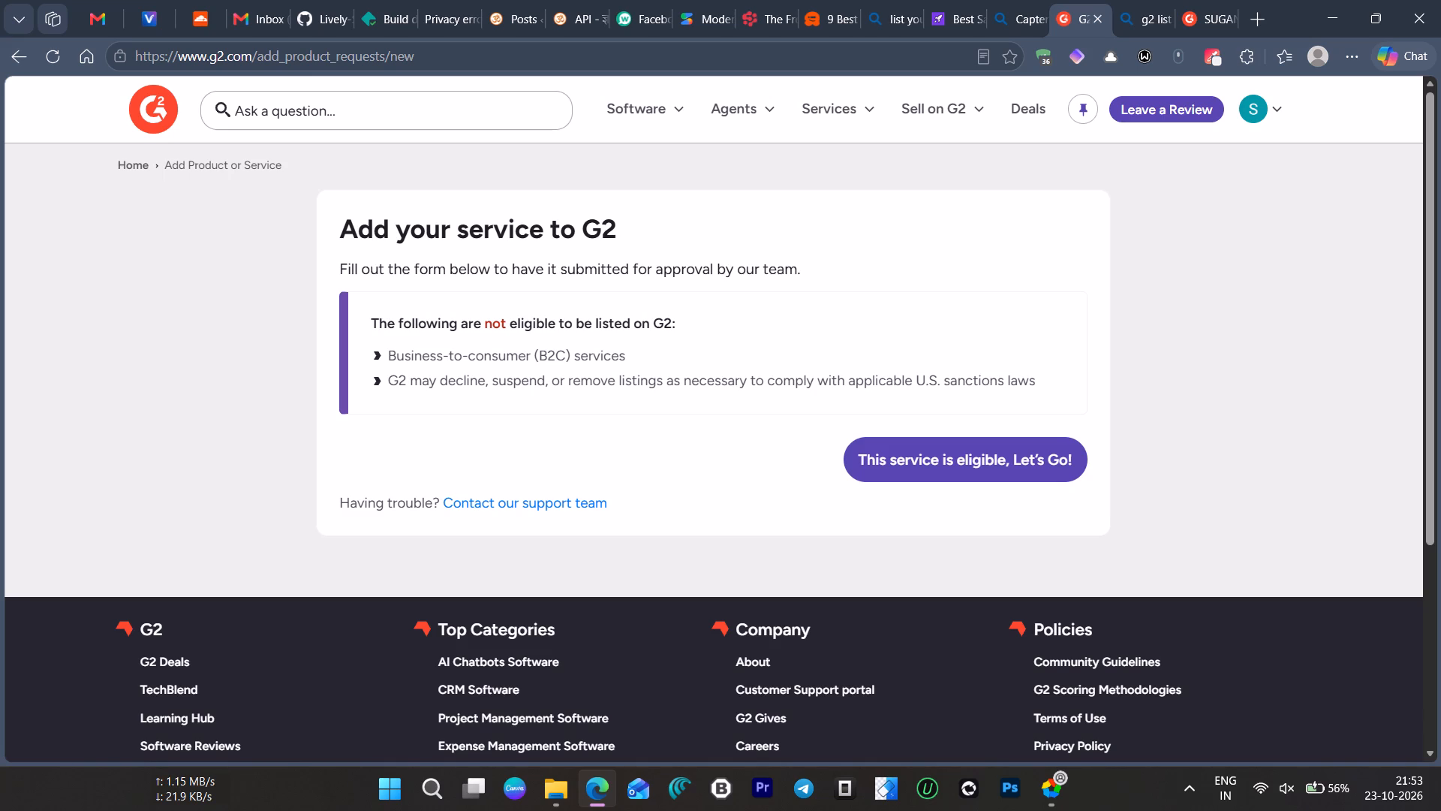
left_click(937, 460)
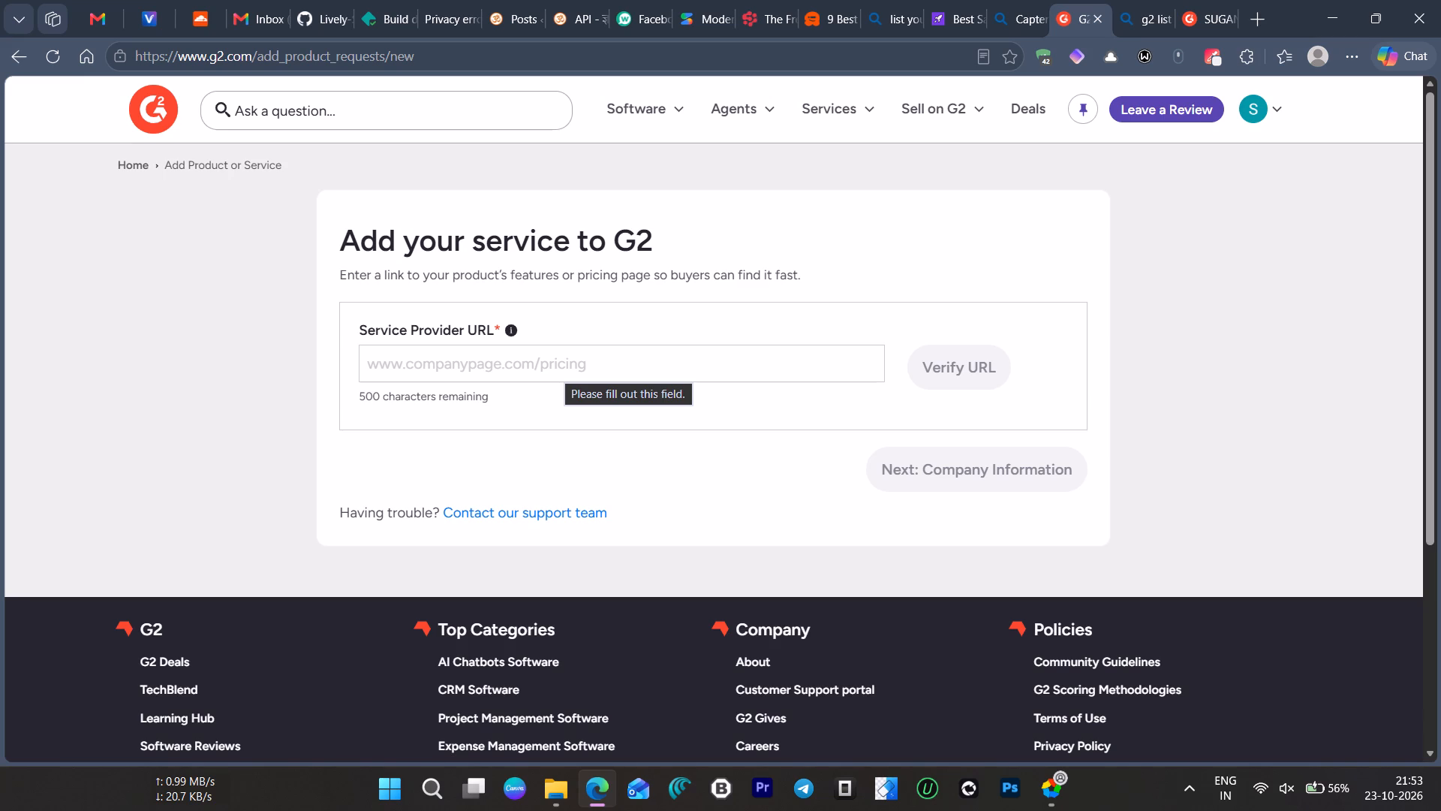
left_click(591, 0)
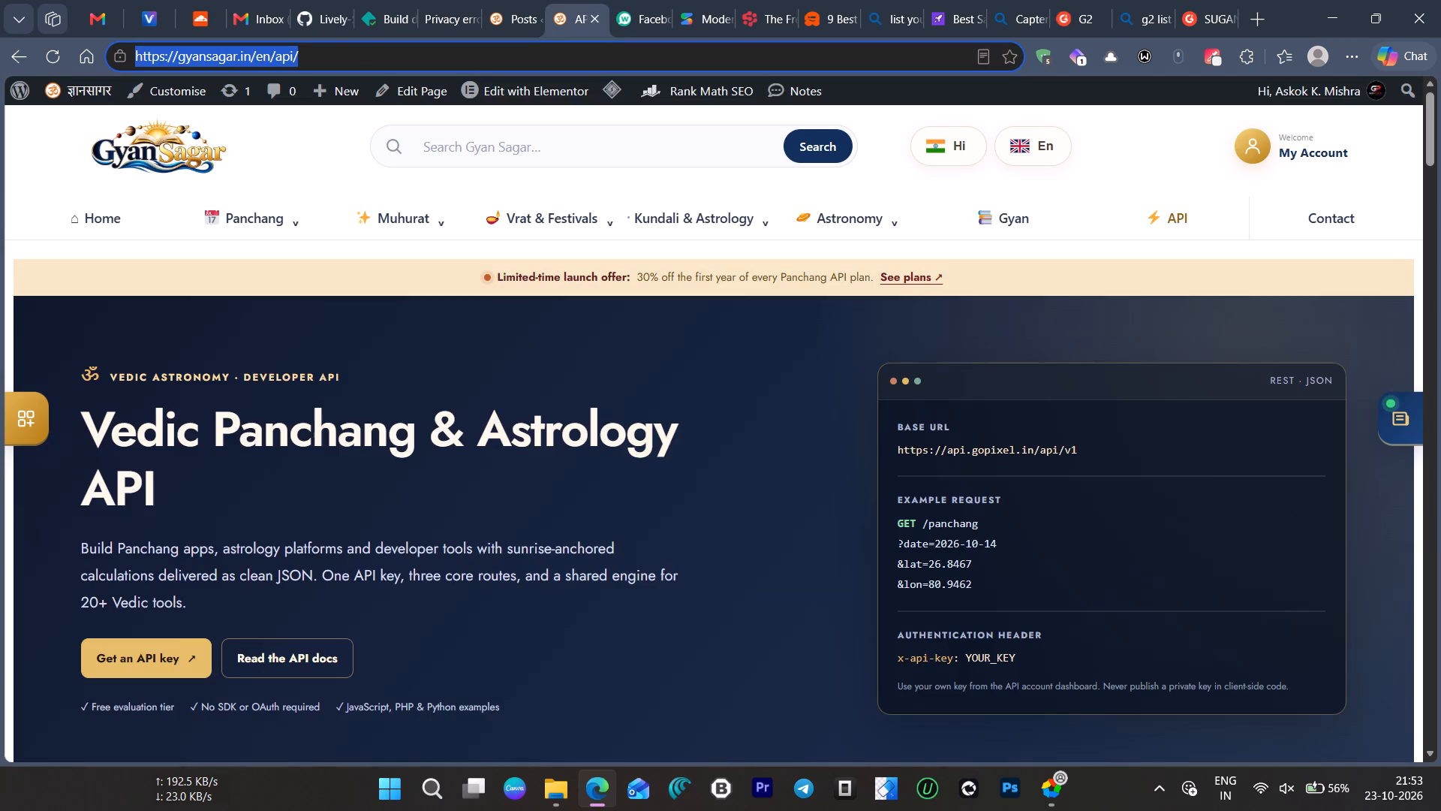
left_click(224, 57)
left_click_drag(248, 56, 0, 61)
key("ctrl+c")
left_click(1216, 0)
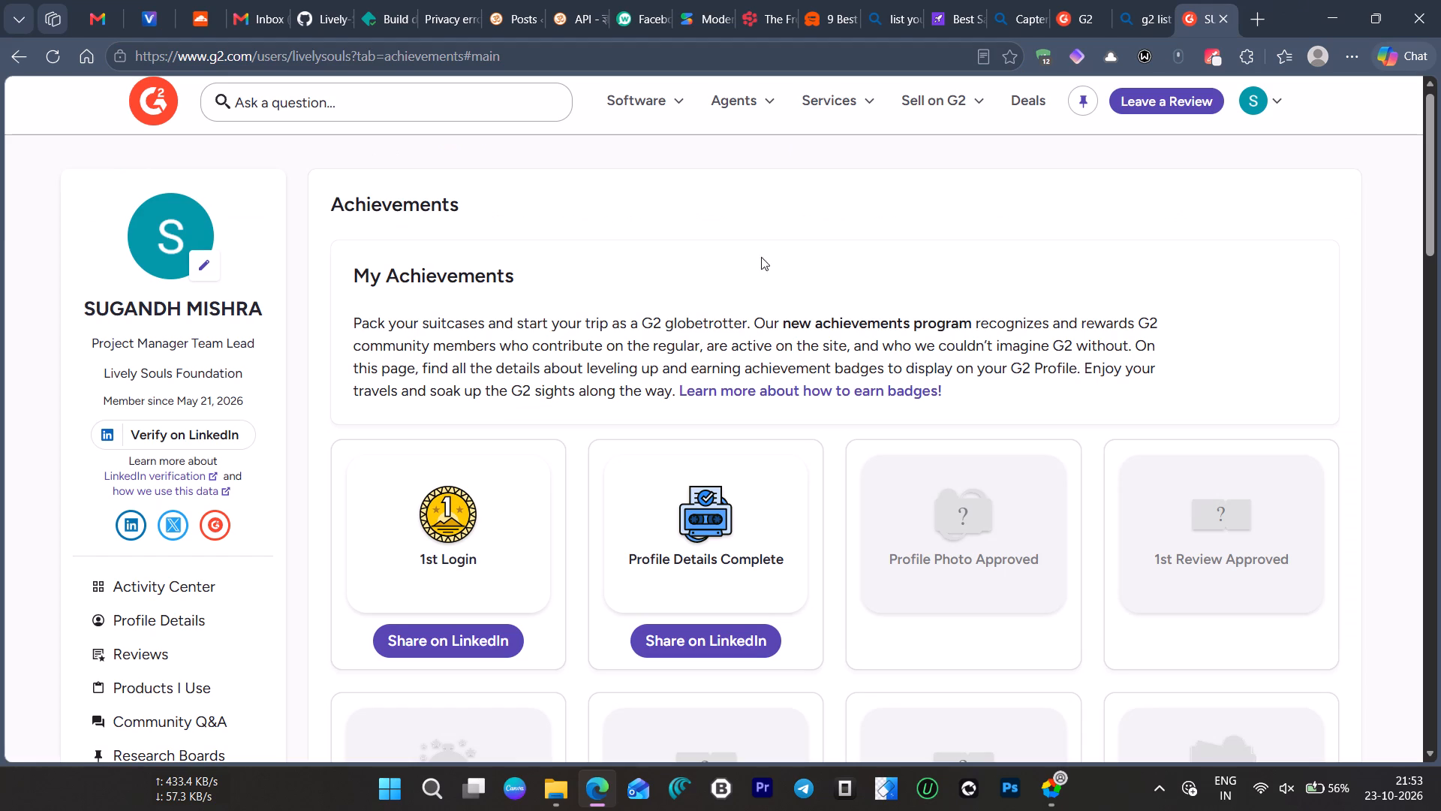
left_click(1075, 0)
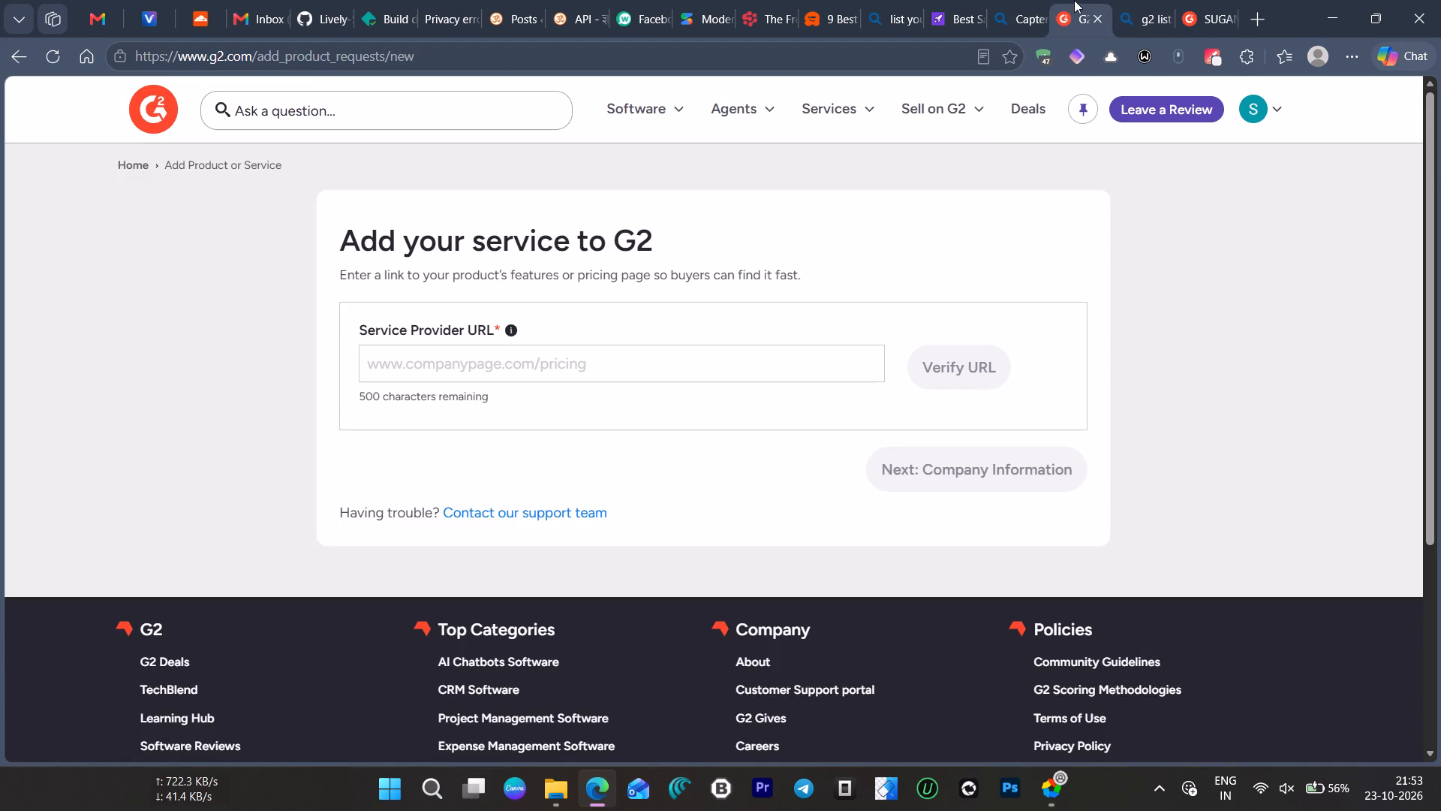
left_click(517, 348)
key("ctrl+v")
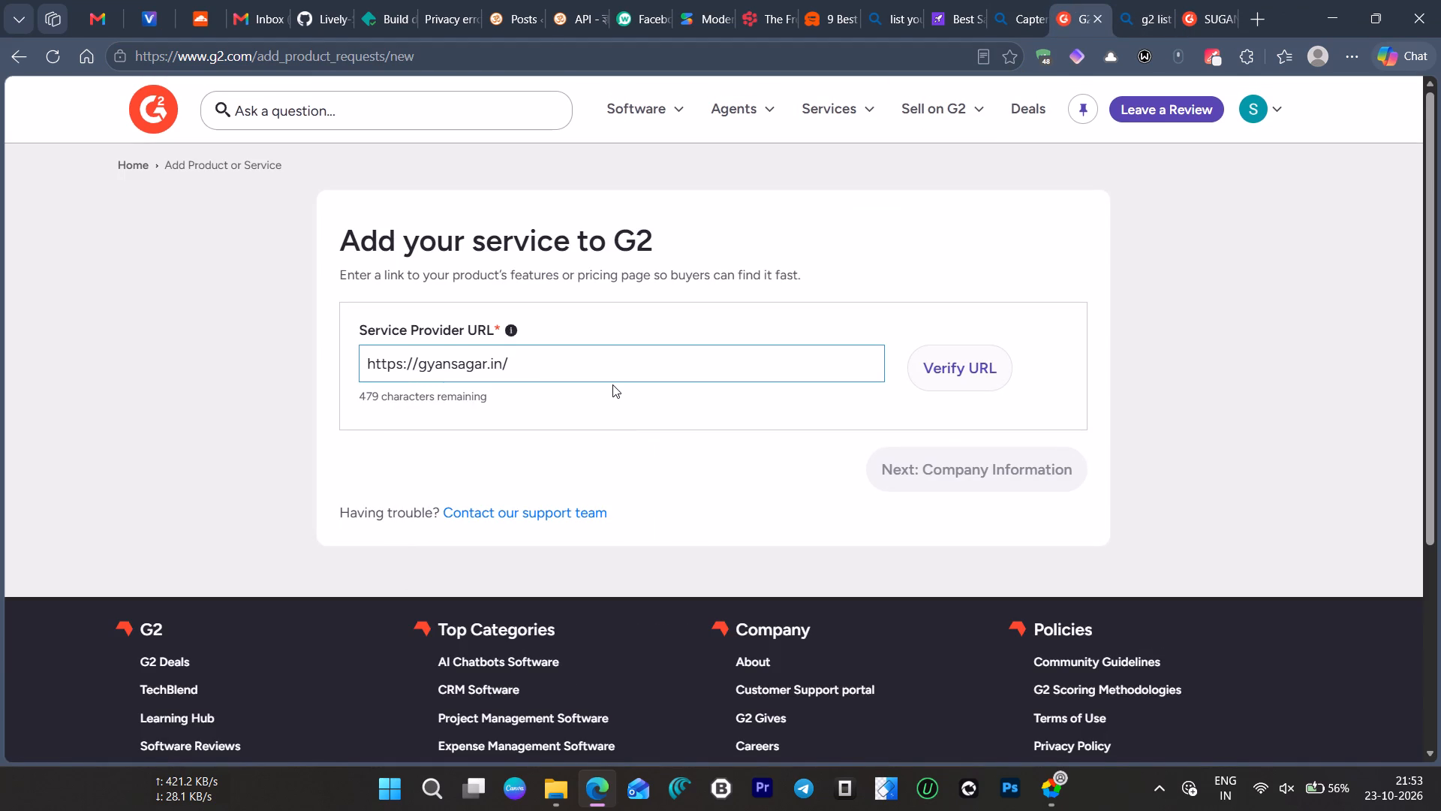
left_click(612, 384)
left_click(953, 369)
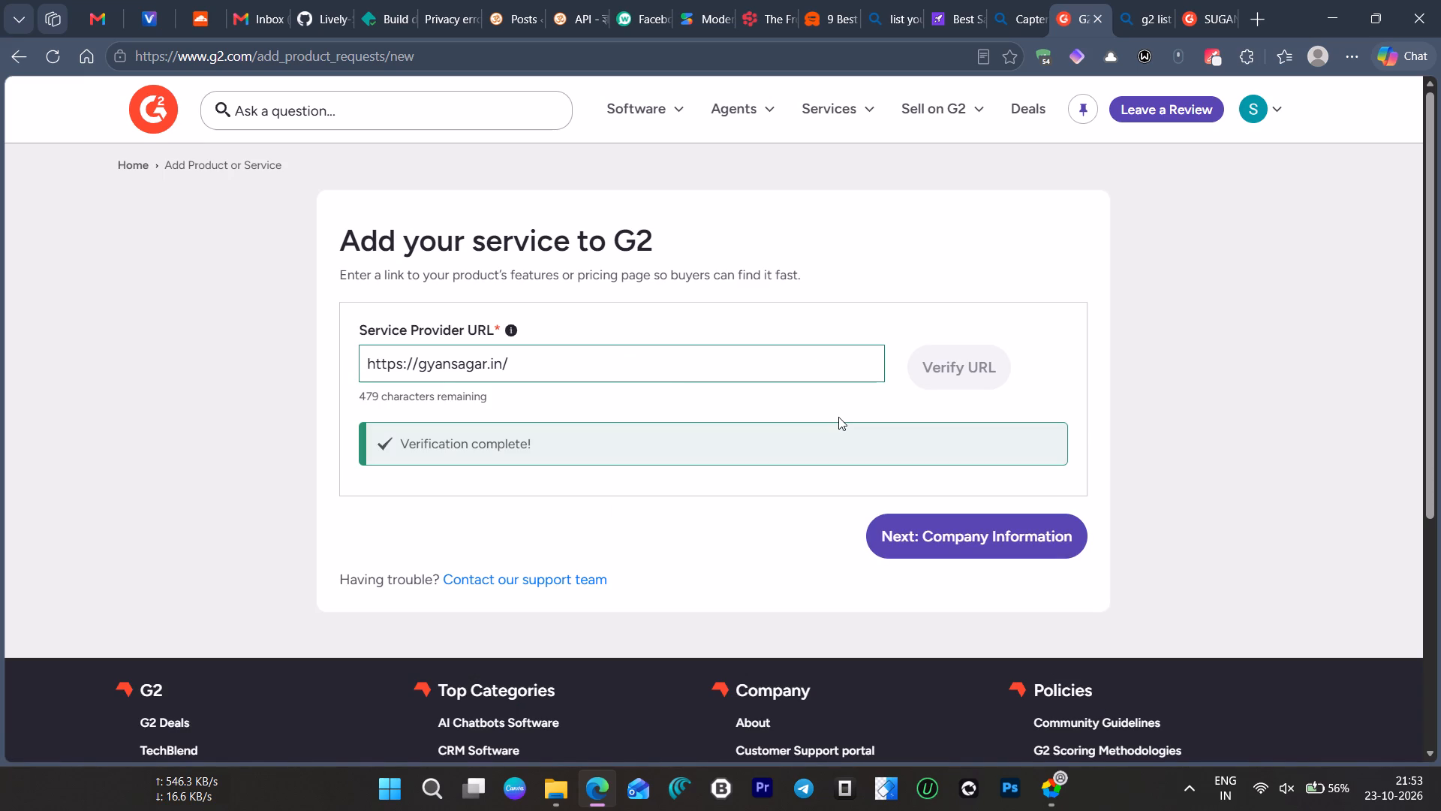
left_click(1003, 542)
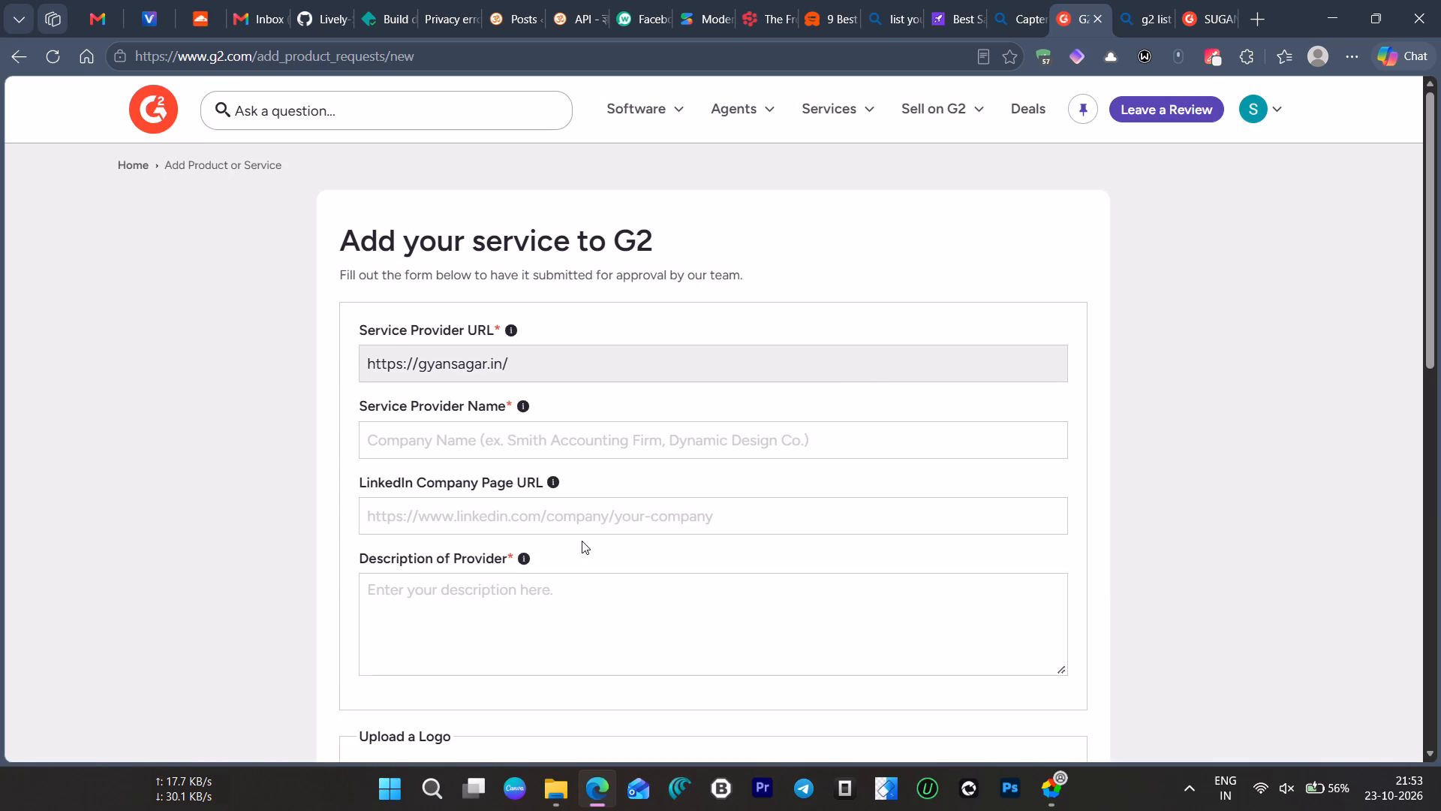
Enter "Gyan Sagar" as the Service Provider Name.
left_click(543, 439)
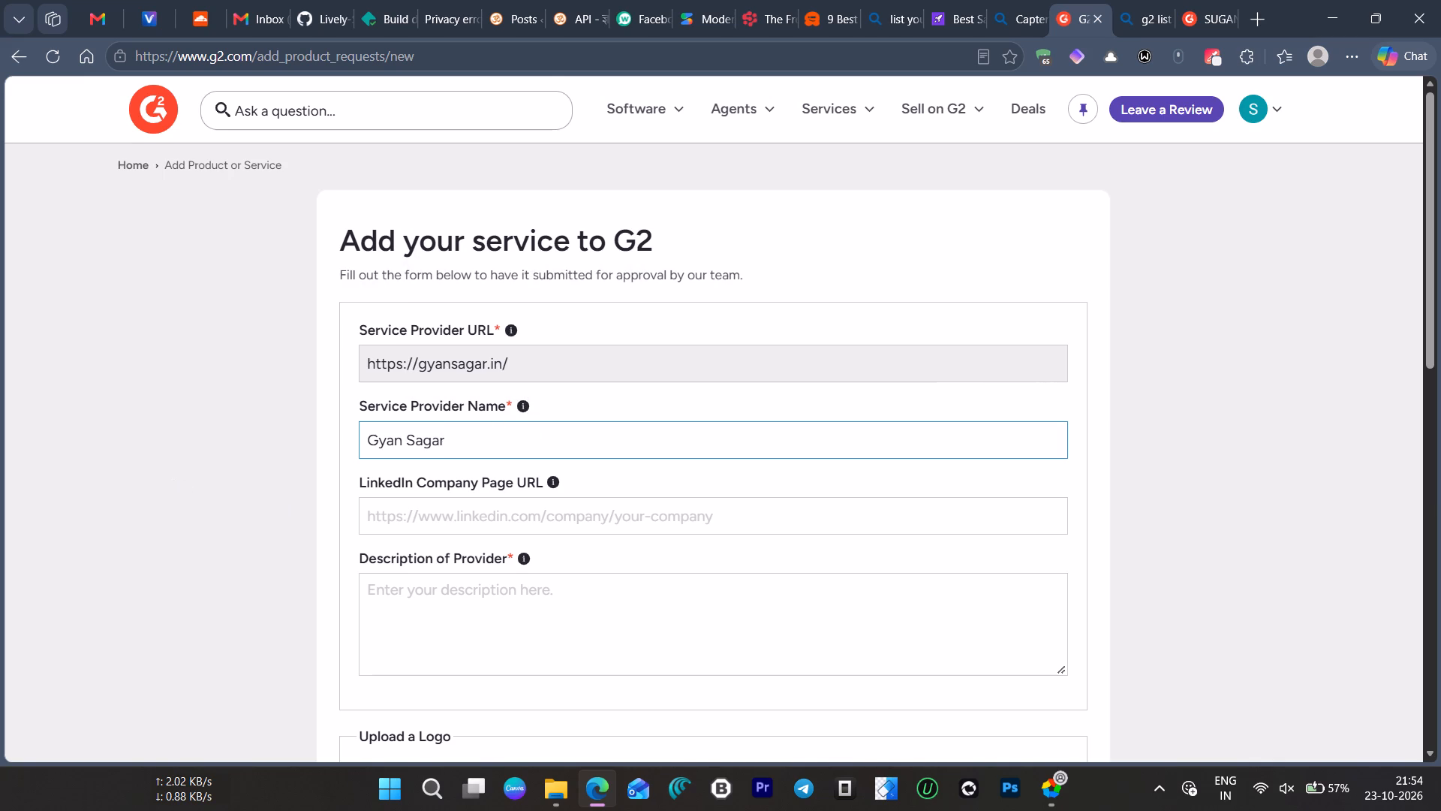
Switch to the Gyan Sagar website and open the English version of its home page.
left_click(580, 0)
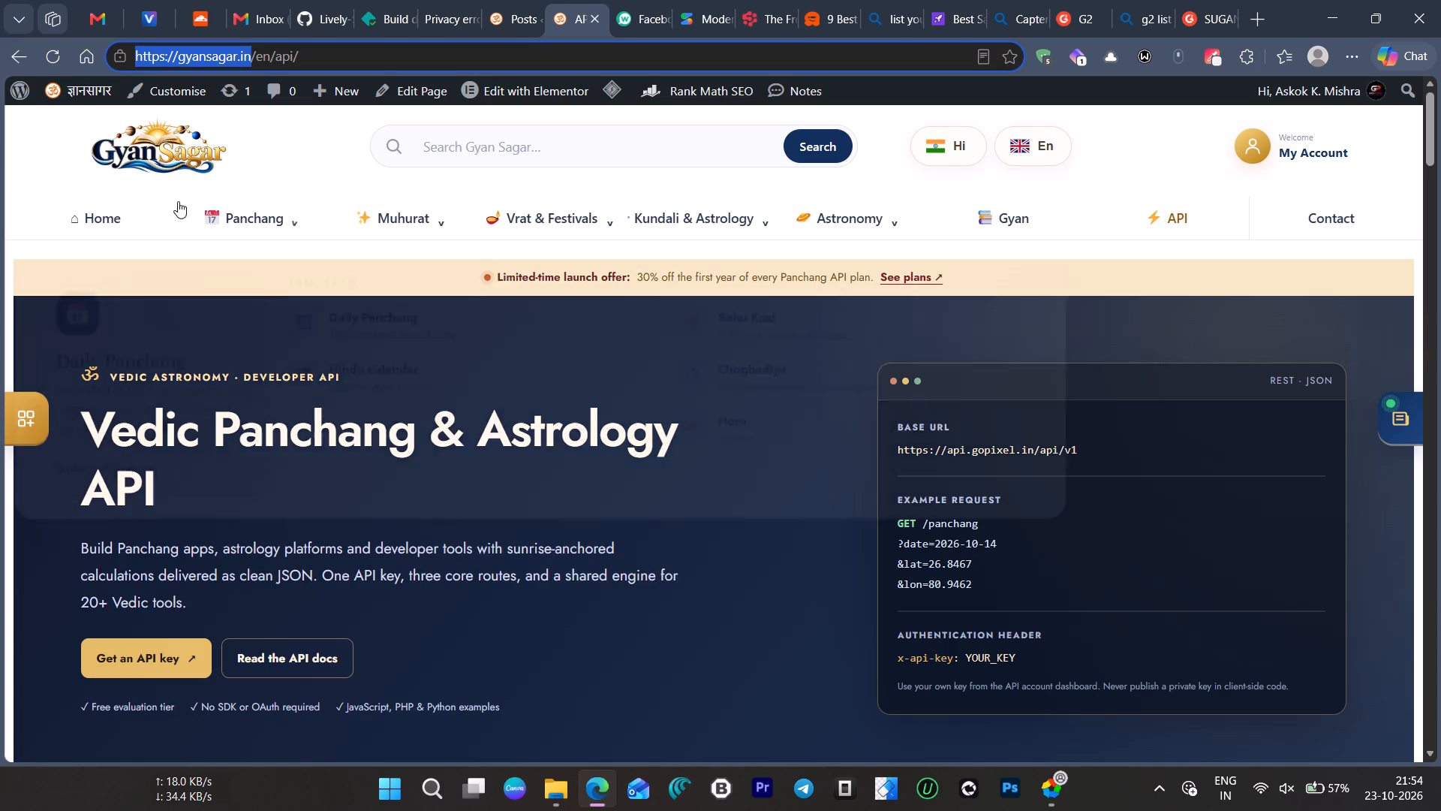
left_click(164, 149)
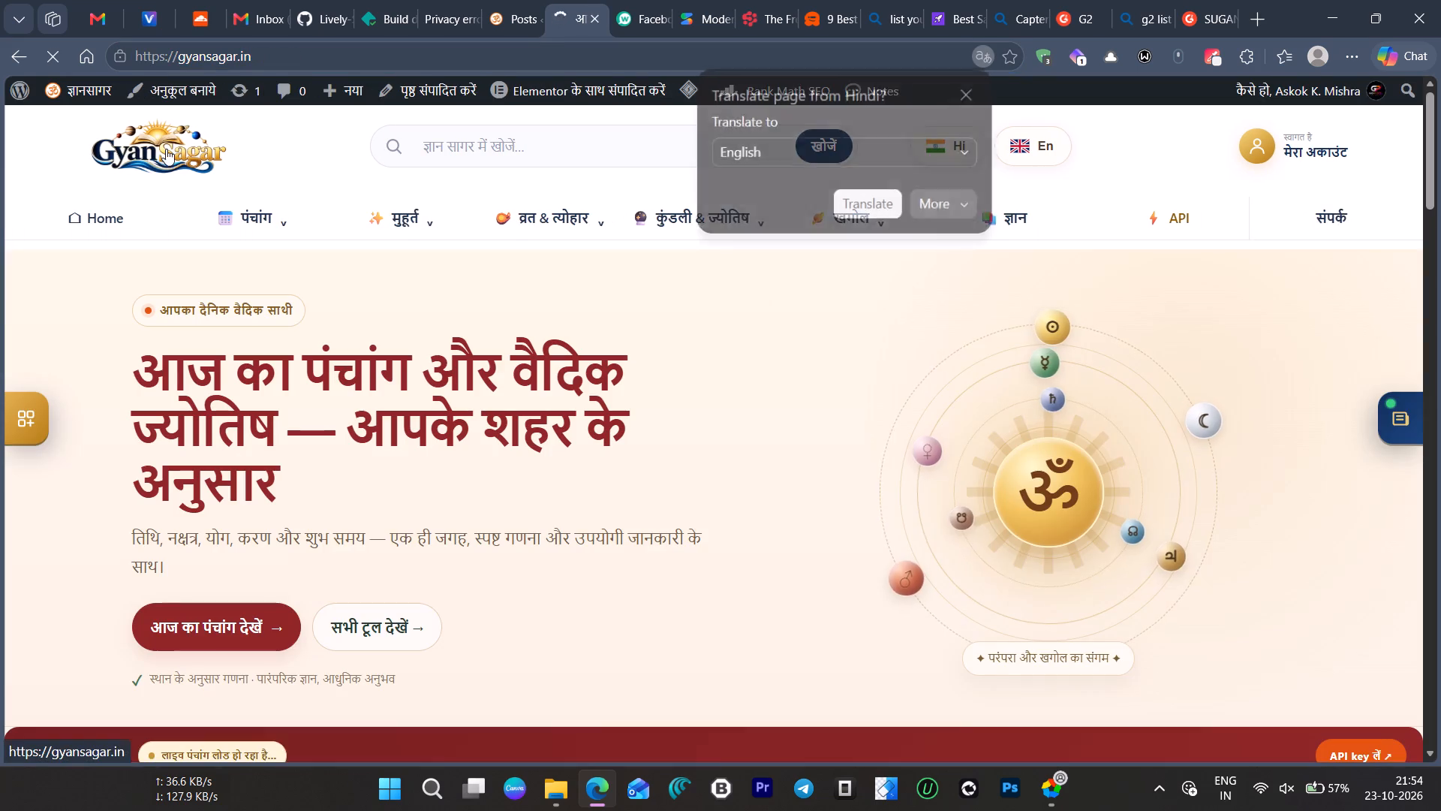
right_click(535, 87)
left_click_drag(578, 107, 505, 309)
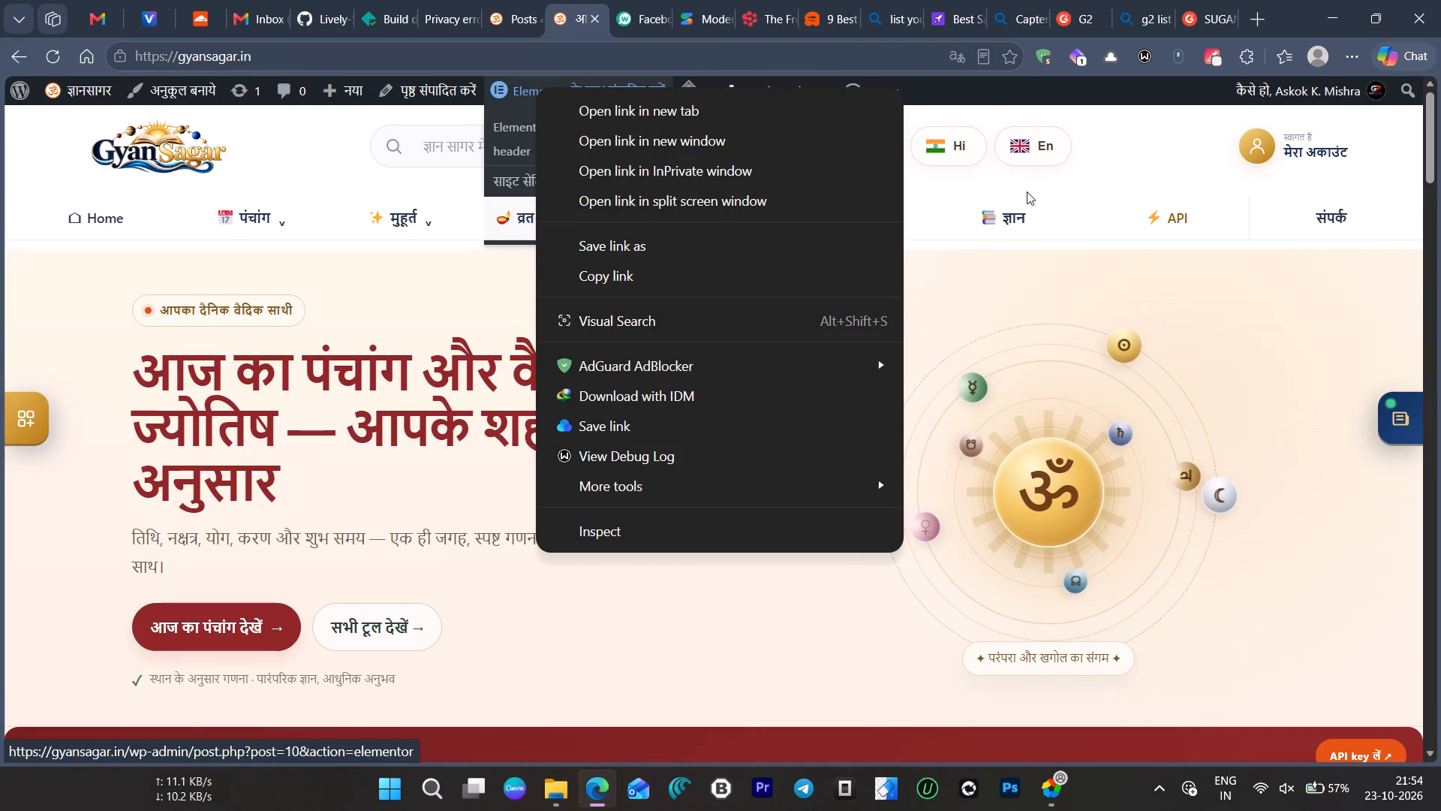
left_click(1036, 140)
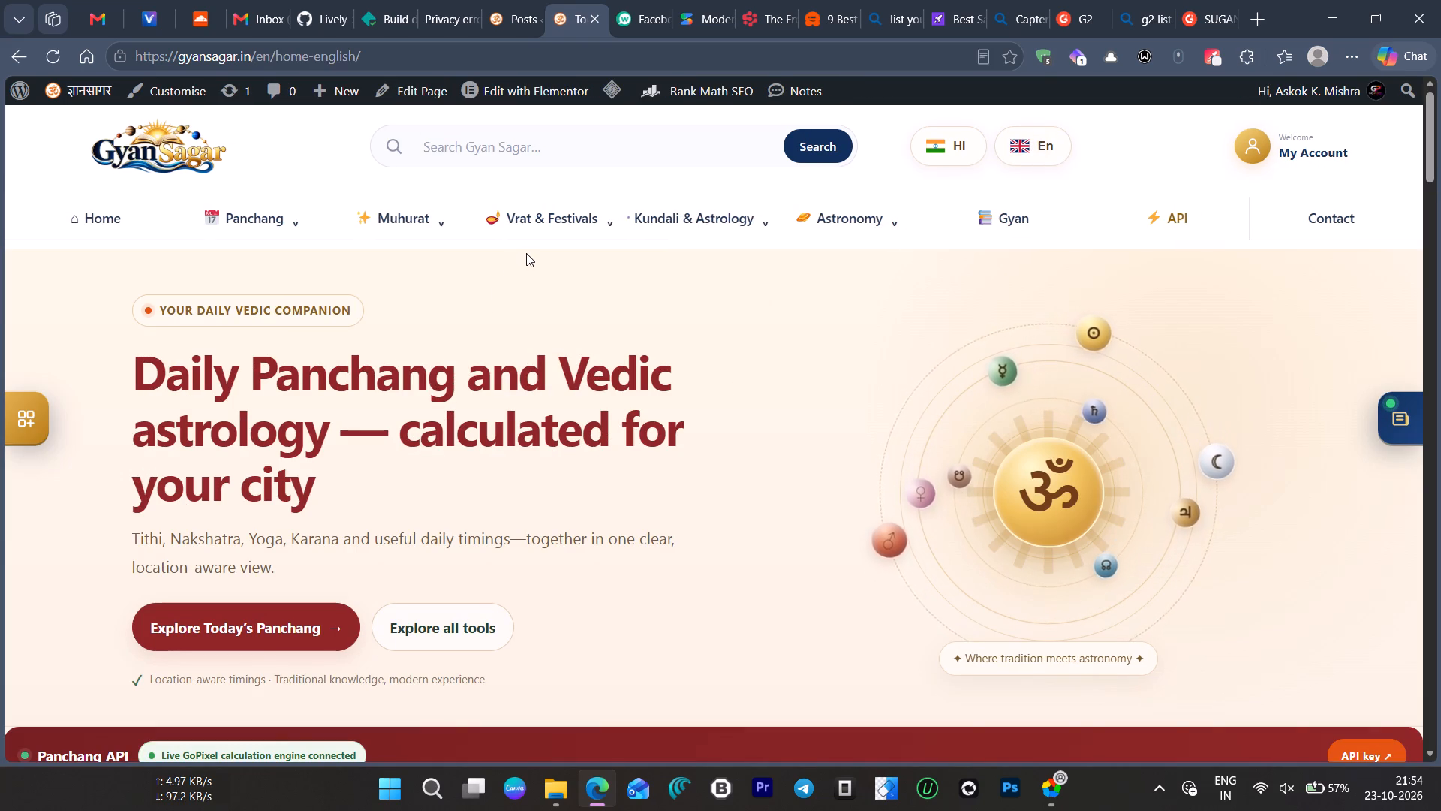
Open the English home page in the Elementor editor and bring up its SEO snippet editor.
right_click(554, 89)
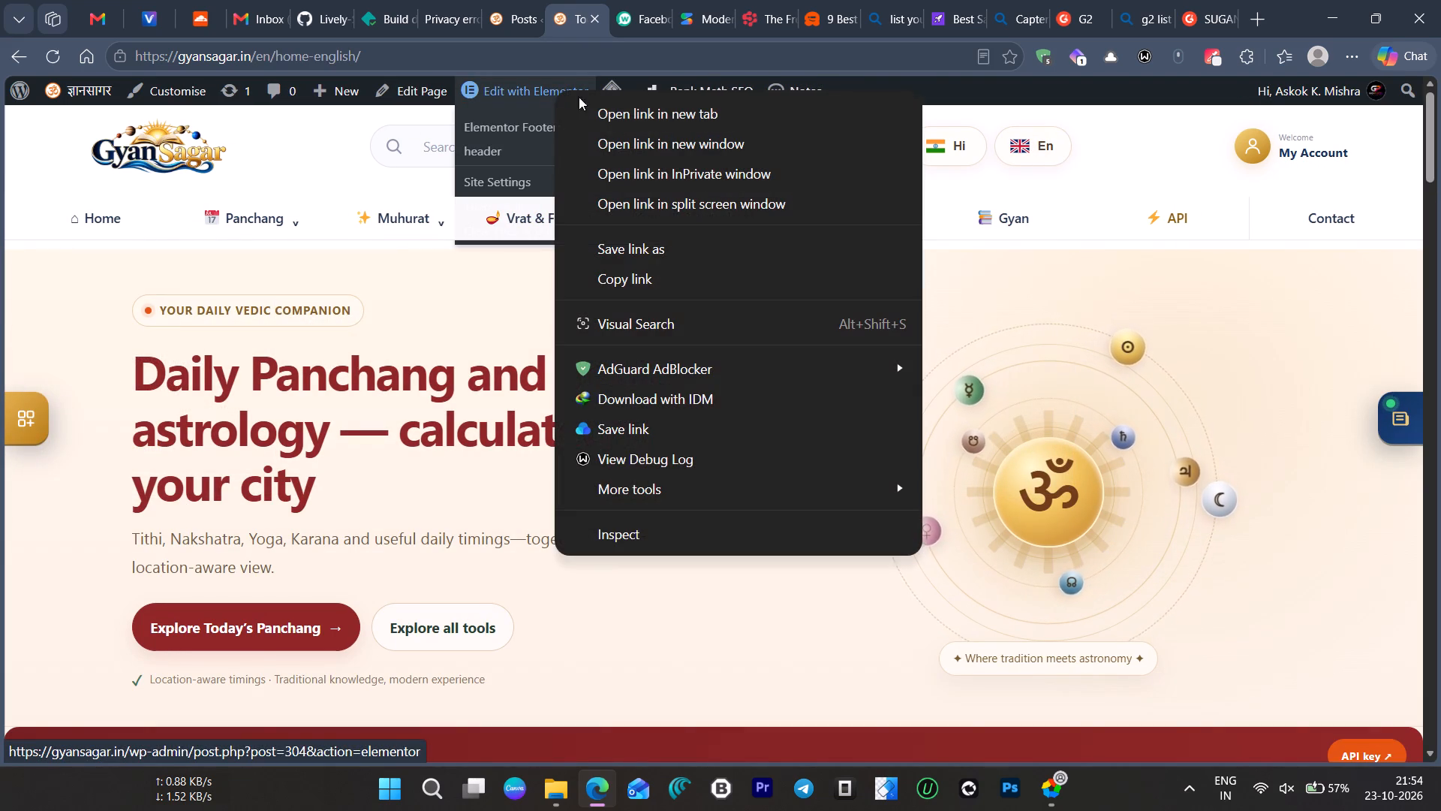
left_click(594, 108)
left_click(627, 0)
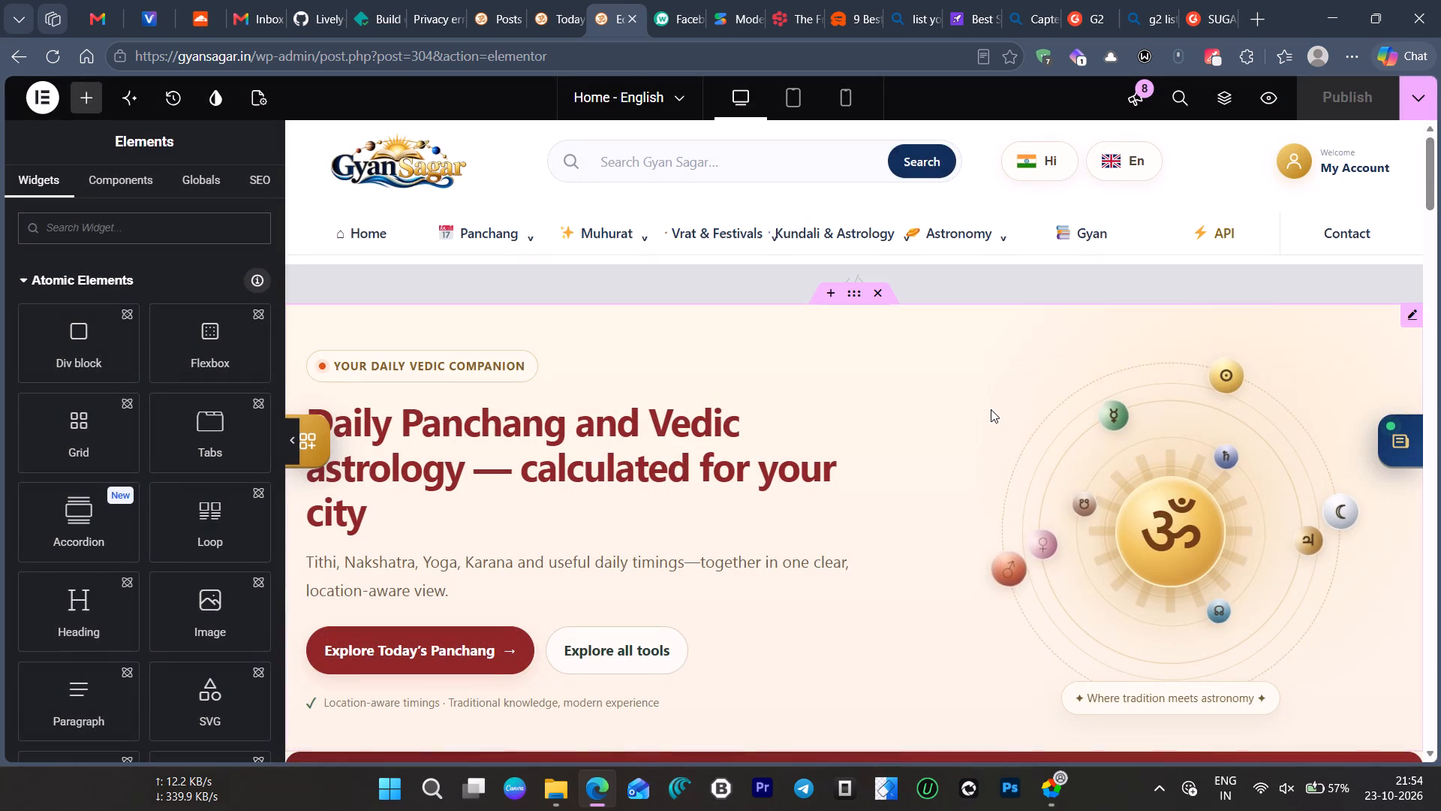
left_click(249, 180)
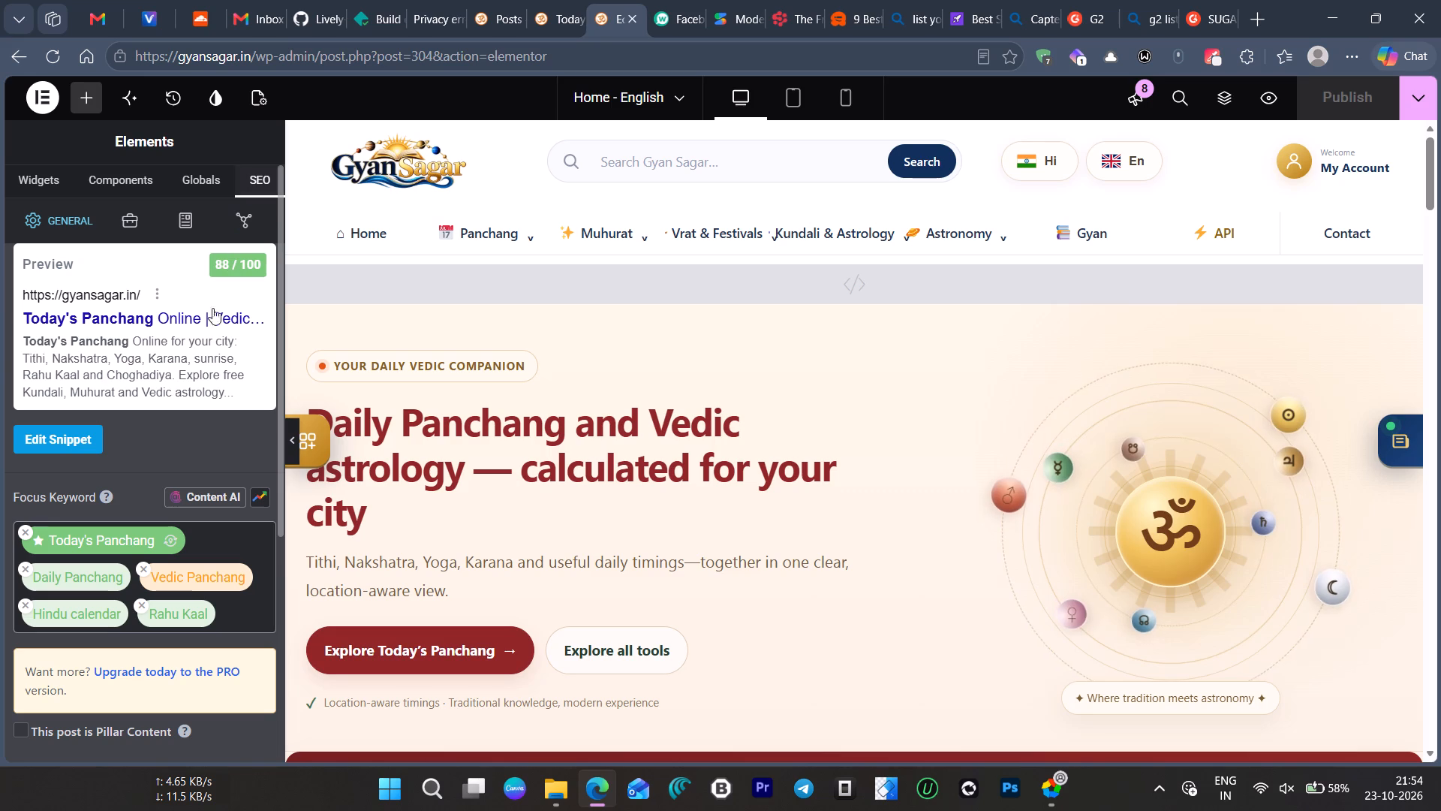
left_click(171, 366)
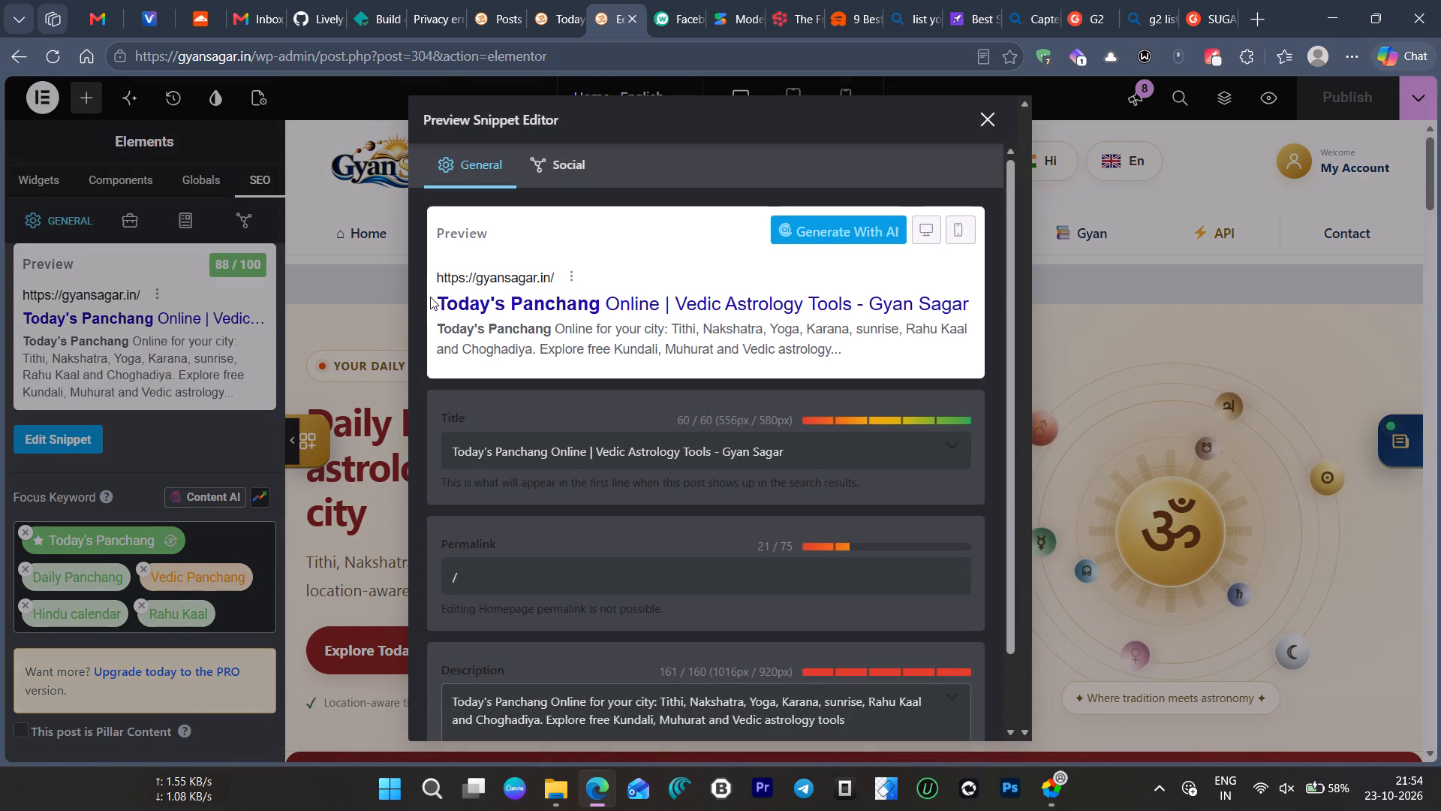
Copy "Today's Panchang Online | Vedic Astrology Tools" from the snippet title and append it after " - " to G2's Service Provider Name.
left_click_drag(430, 297, 864, 303)
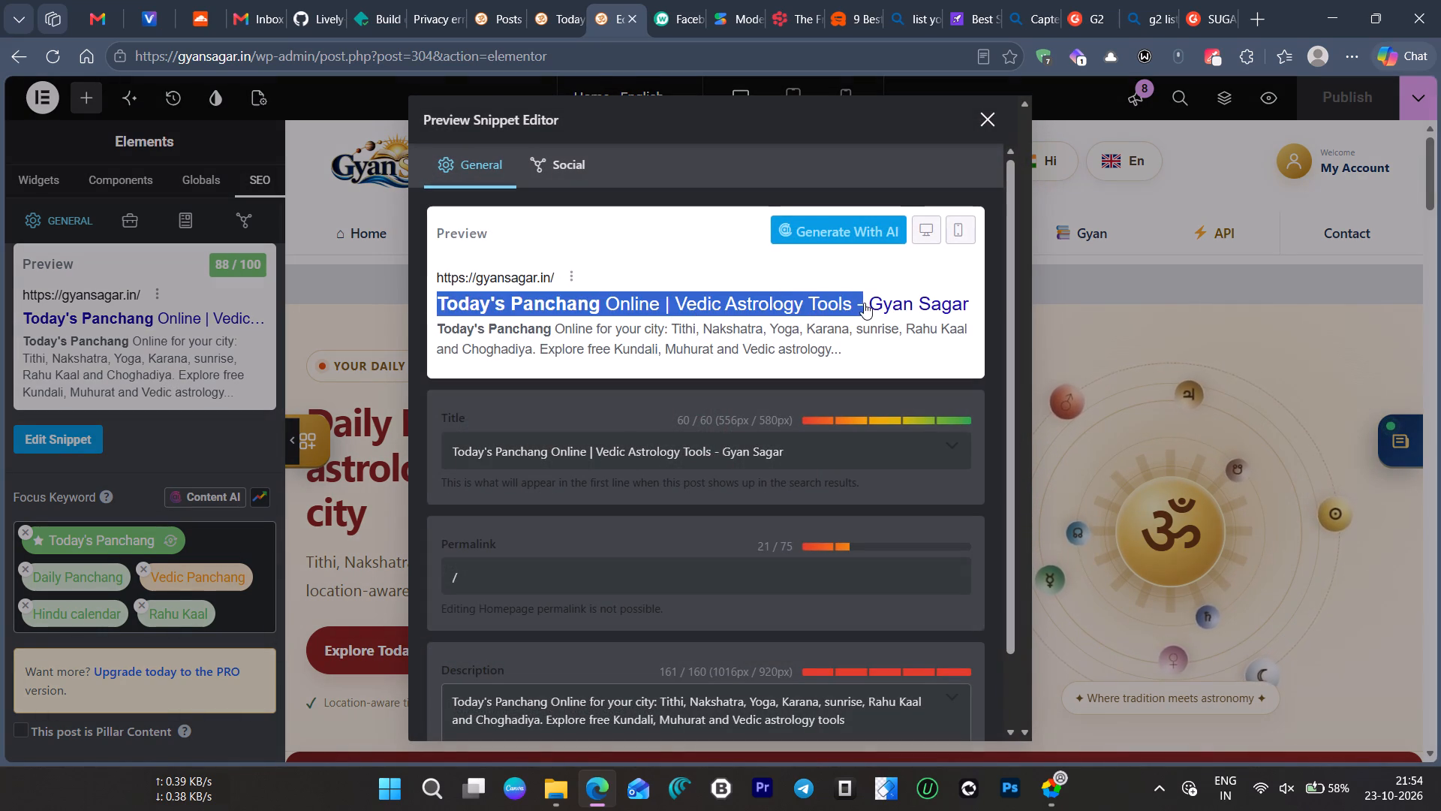
left_click_drag(864, 303, 850, 302)
key("ctrl+c")
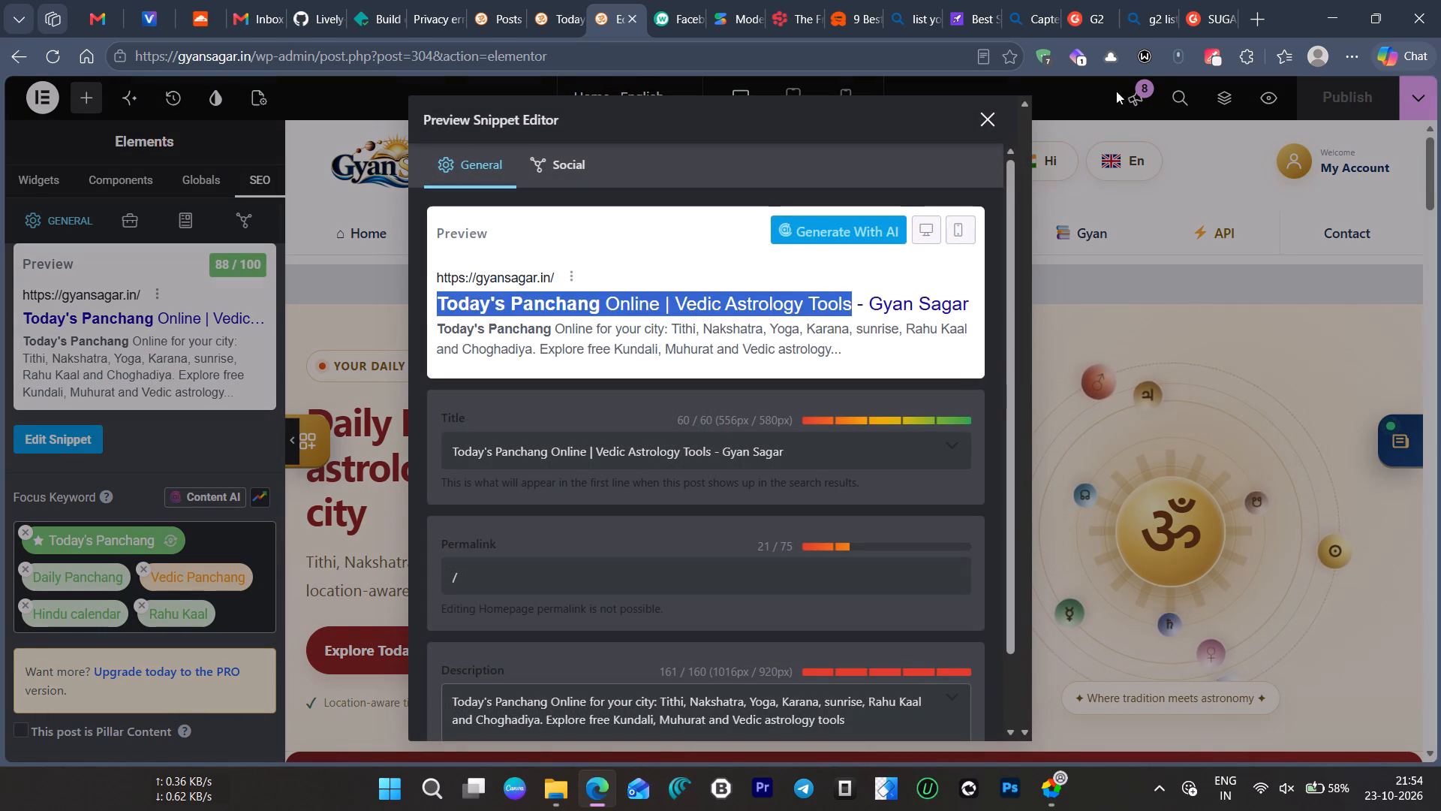
left_click(966, 0)
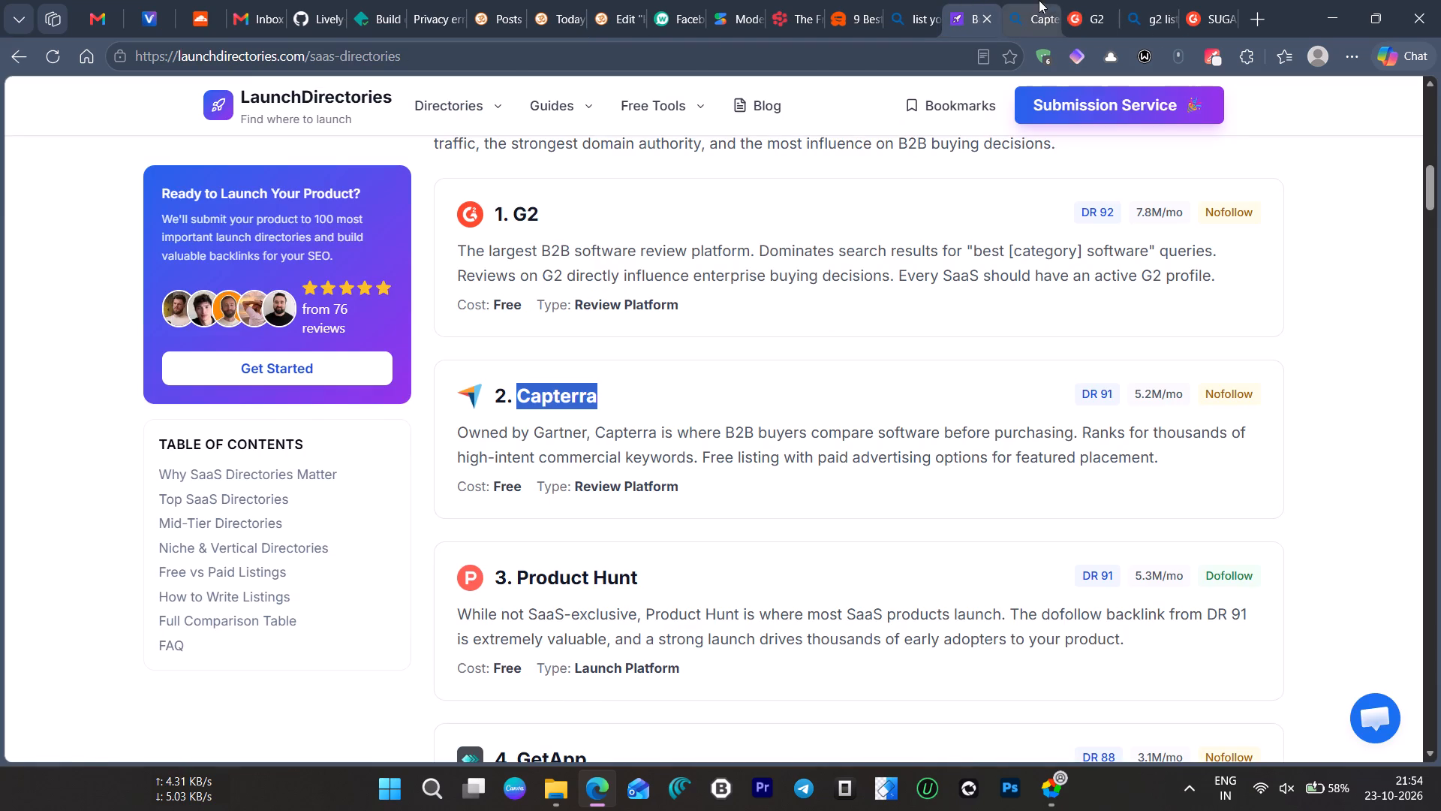
left_click(1048, 0)
left_click(1088, 0)
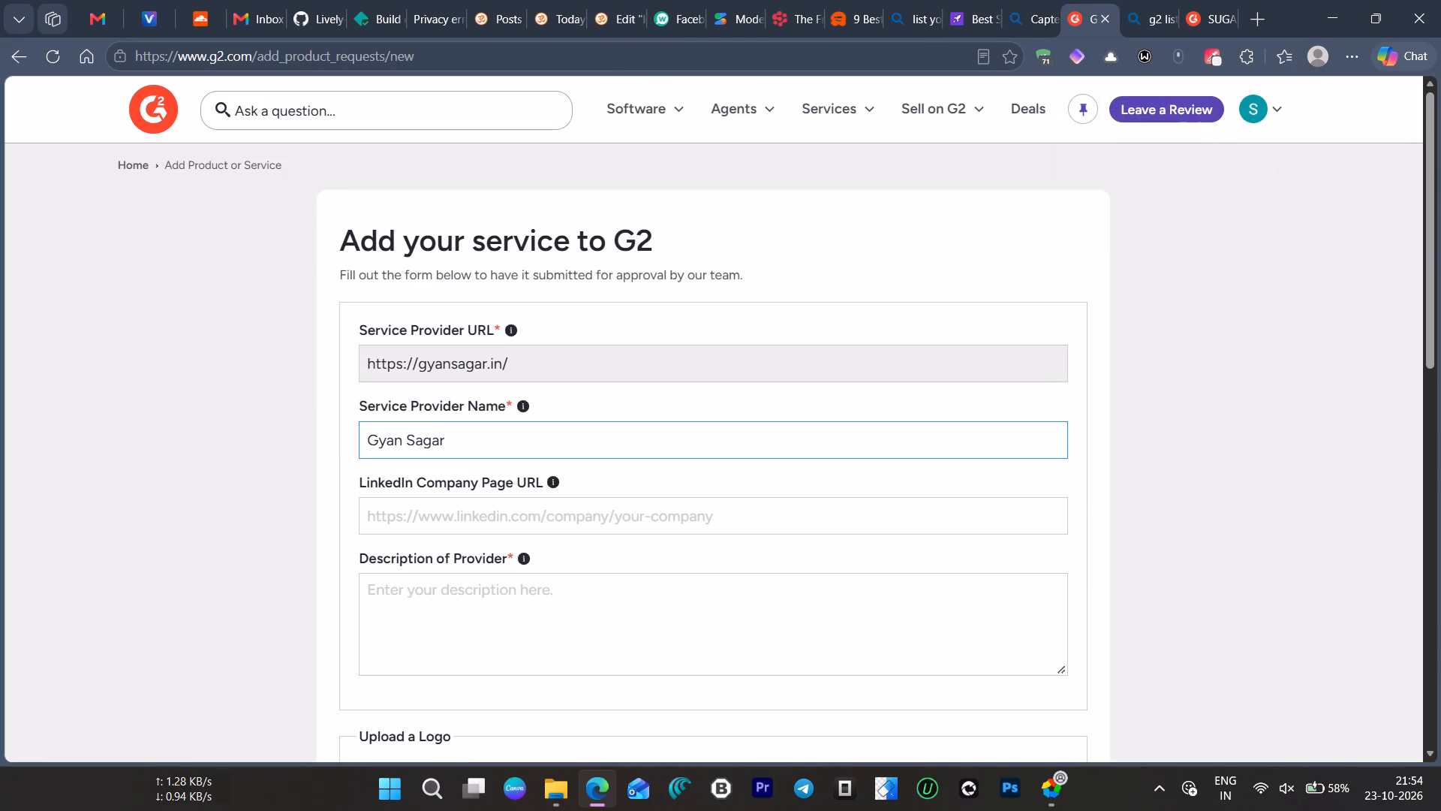
key("space")
type("-")
key("space")
key("ctrl+v")
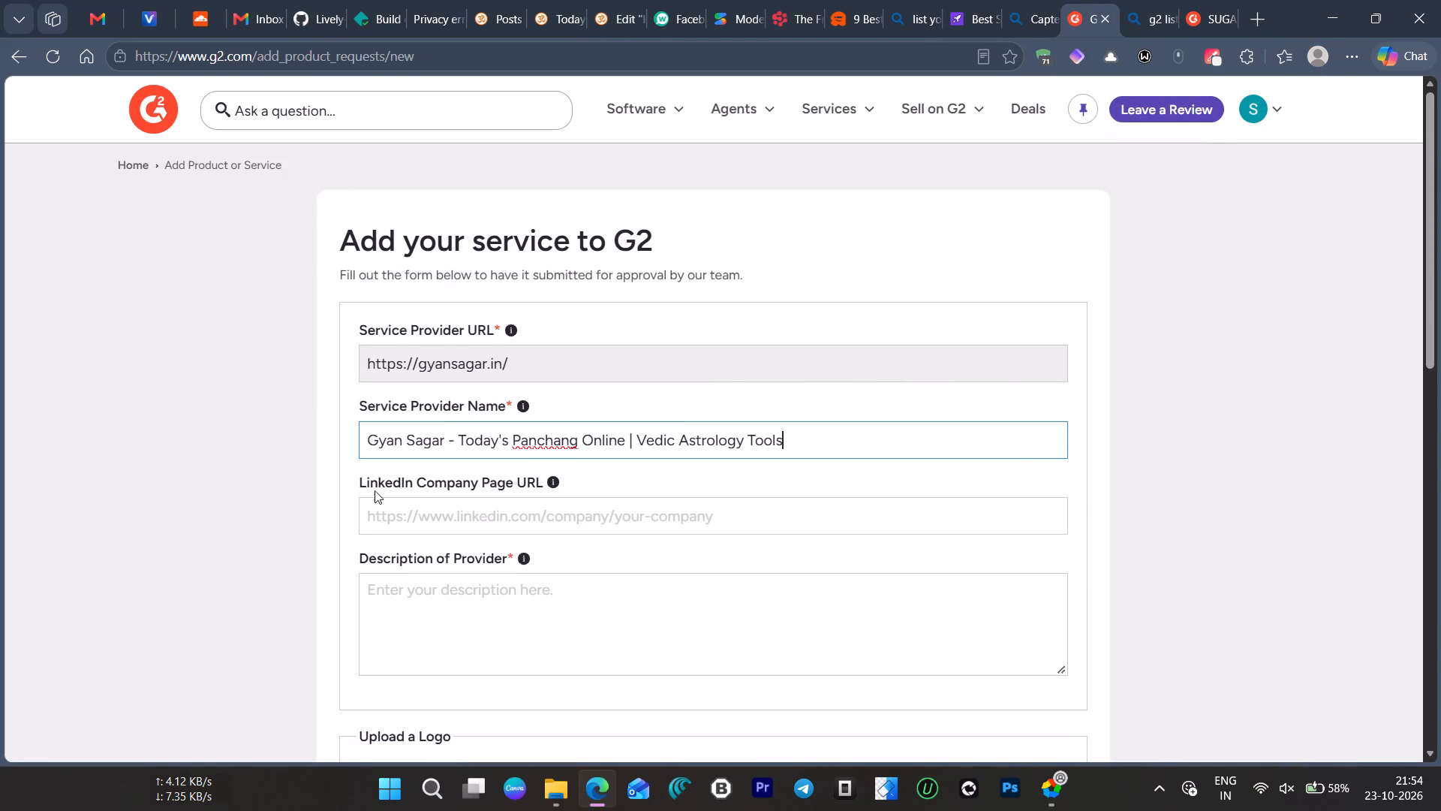
Copy the full SEO description from the snippet editor into the Description of Provider on the G2 form.
scroll(266, 508, "down", 1)
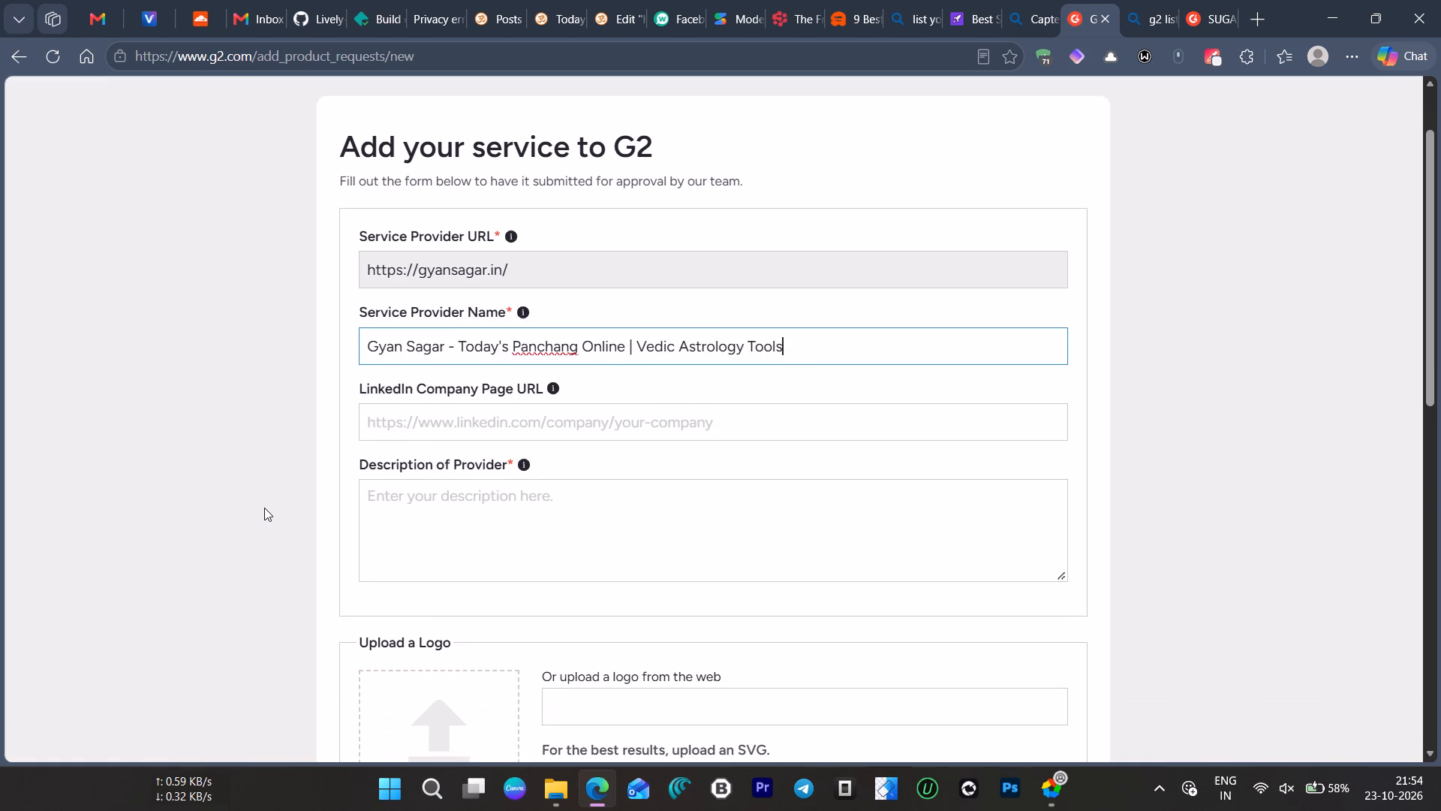
left_click(399, 502)
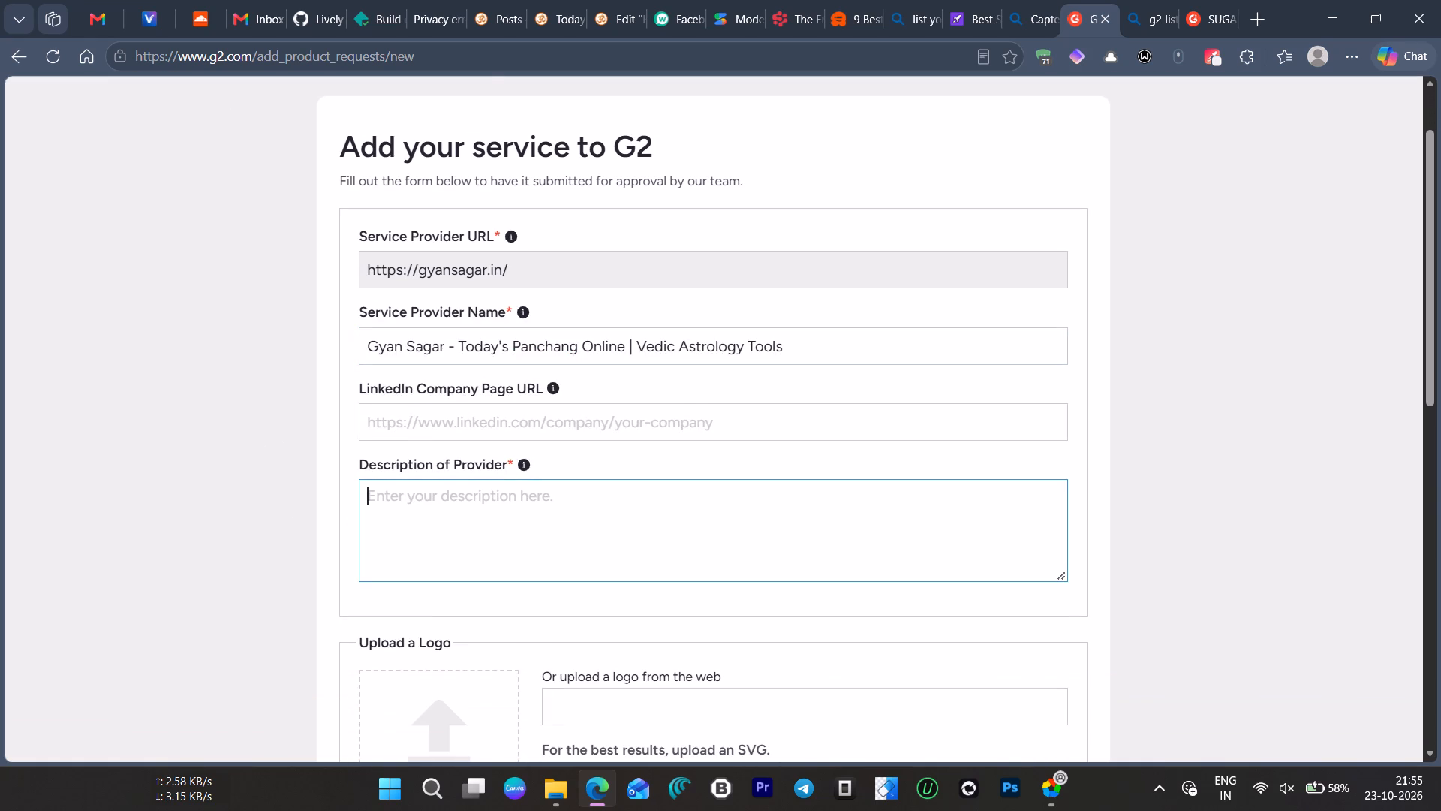
left_click(588, 0)
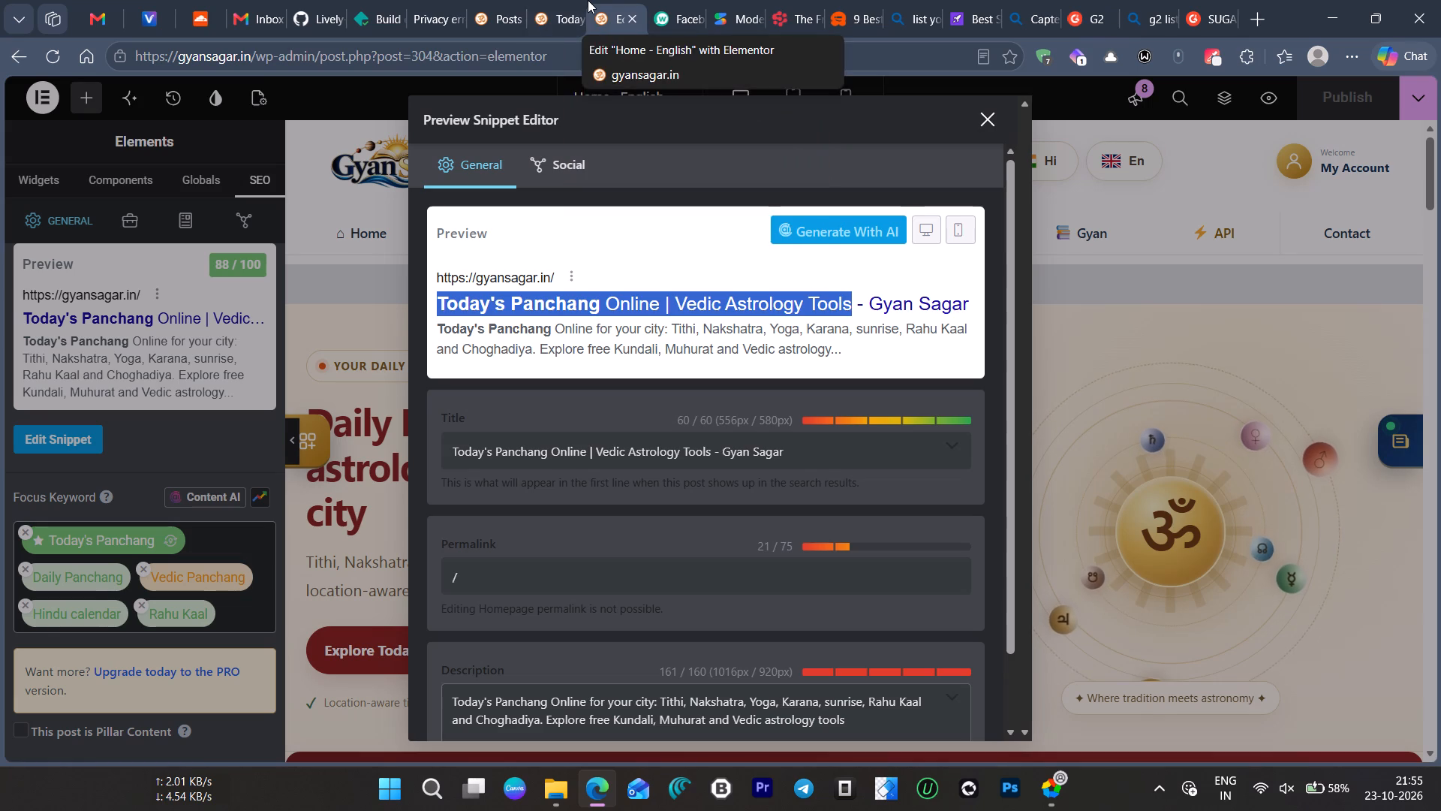
triple_click(612, 726)
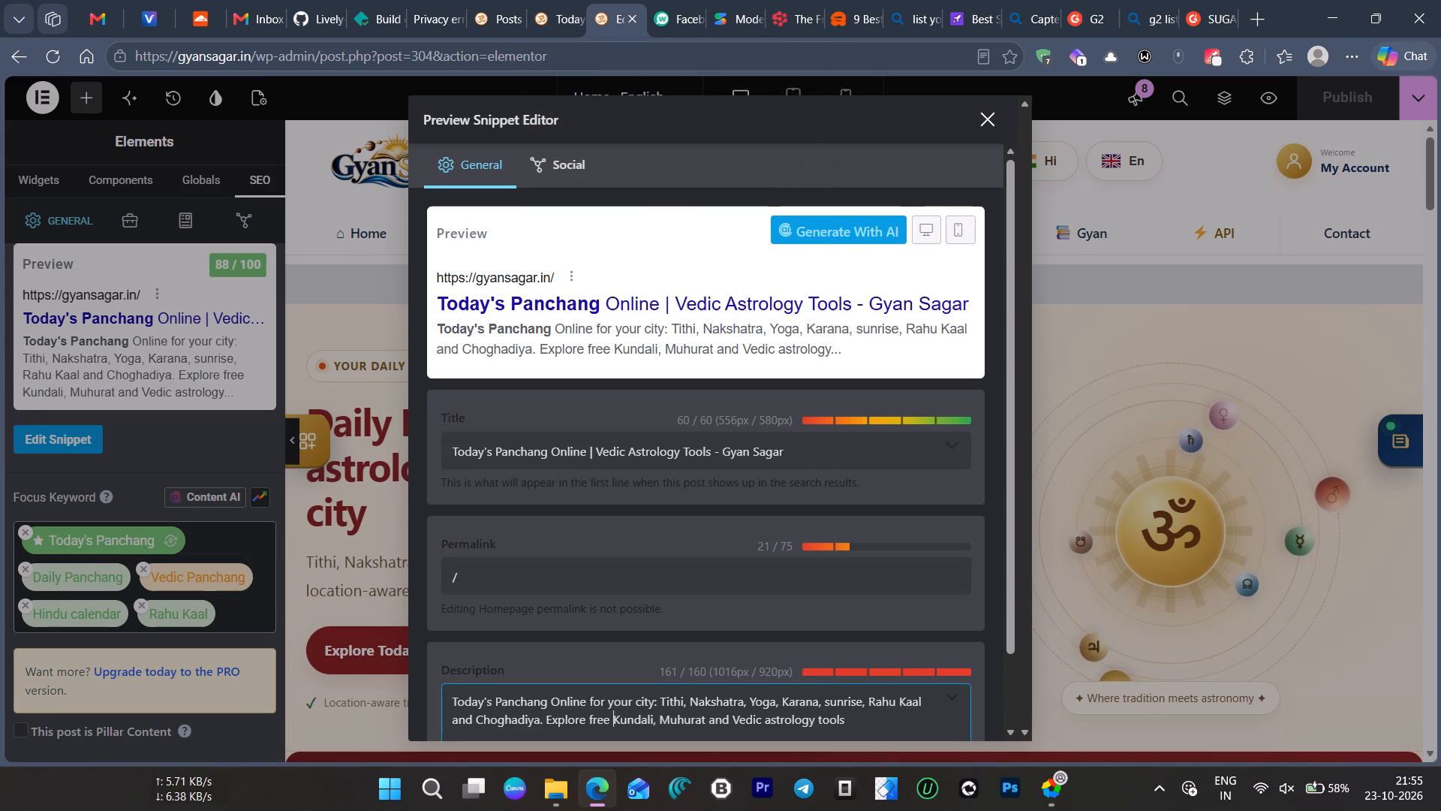
right_click(612, 726)
left_click(315, 306)
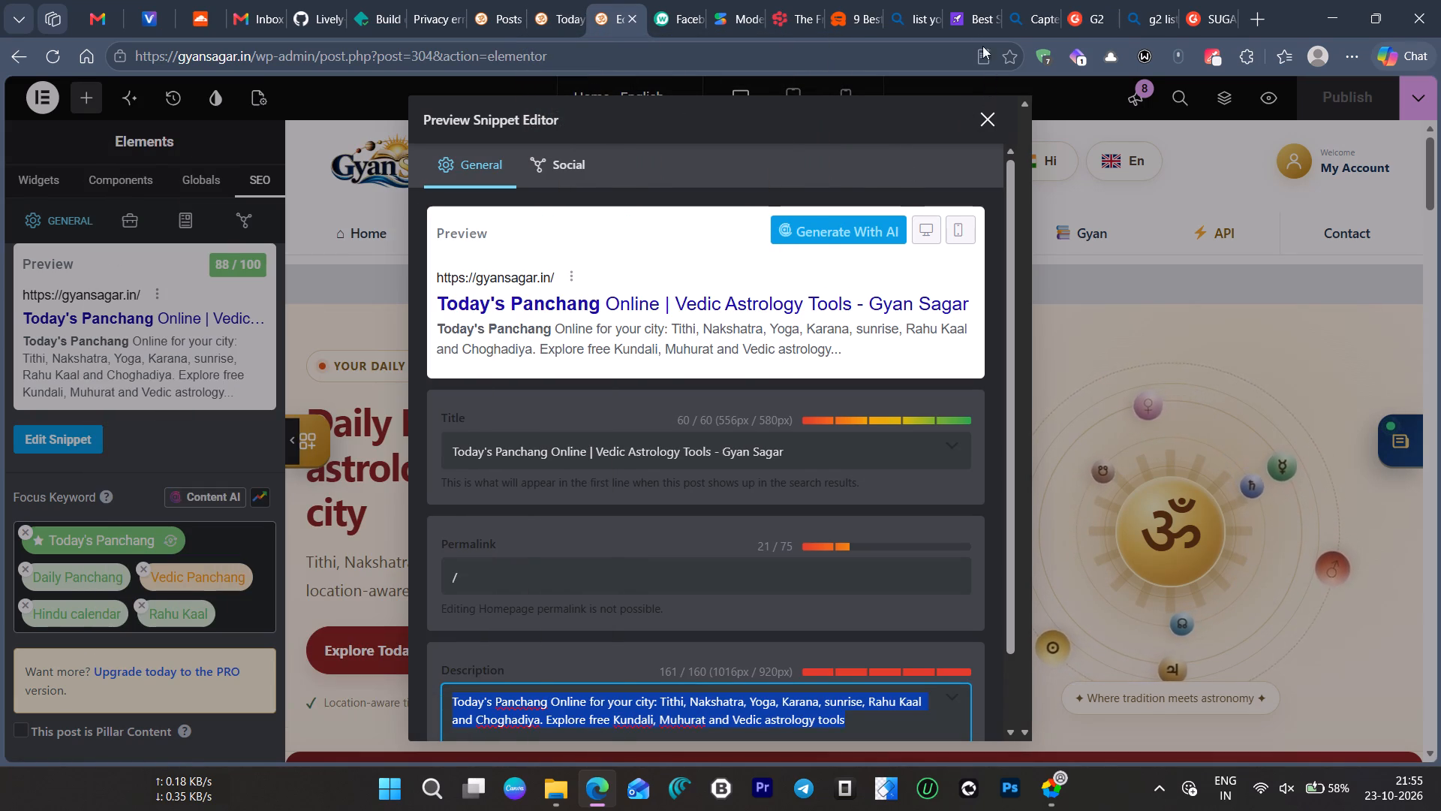
left_click(1082, 0)
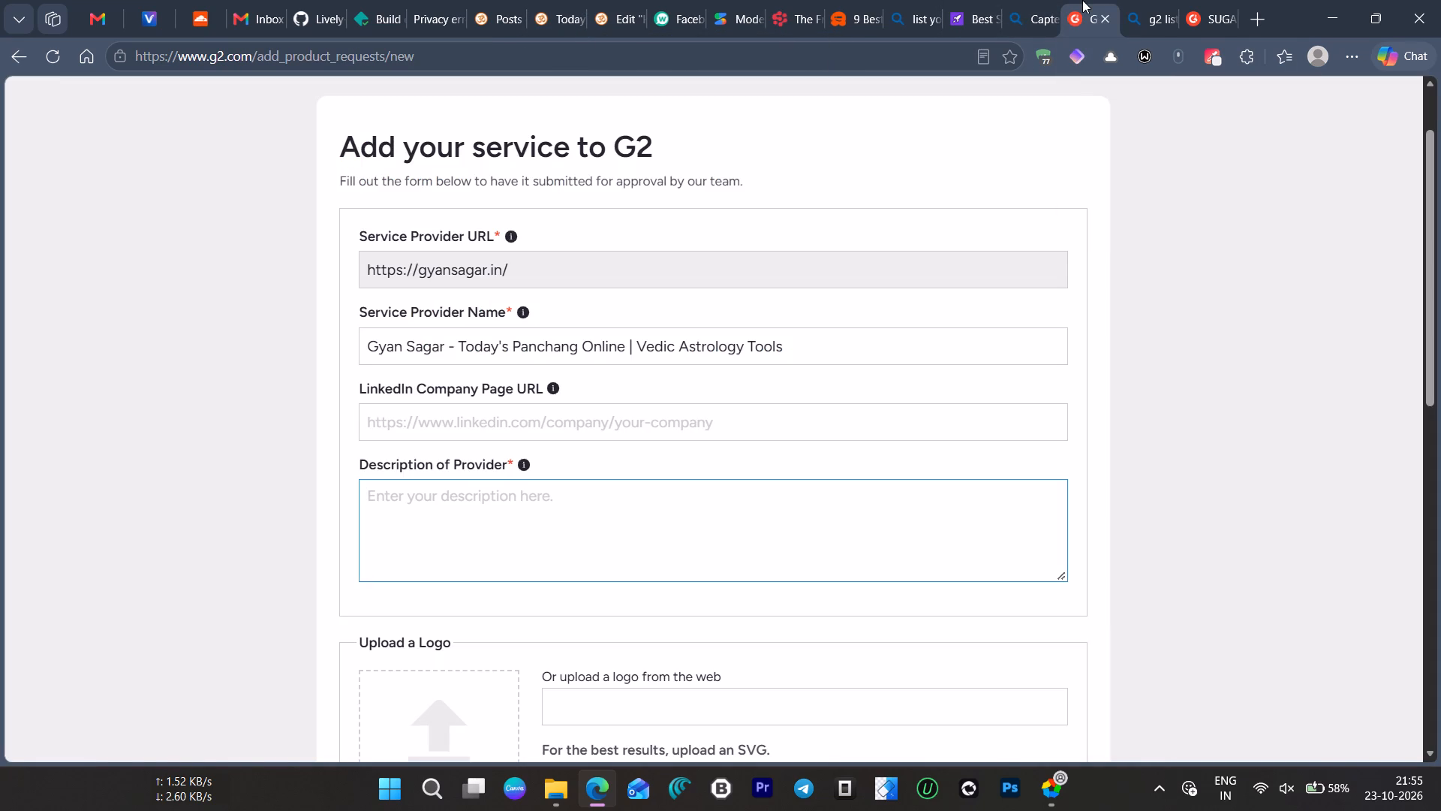
left_click(585, 568, "ctrl")
key("ctrl+v")
Upload the 1254 x 1254 Cosmic Ocean Emblem PNG from Pictures > gyansagar > logo as the provider's logo.
scroll(589, 565, "down", 1)
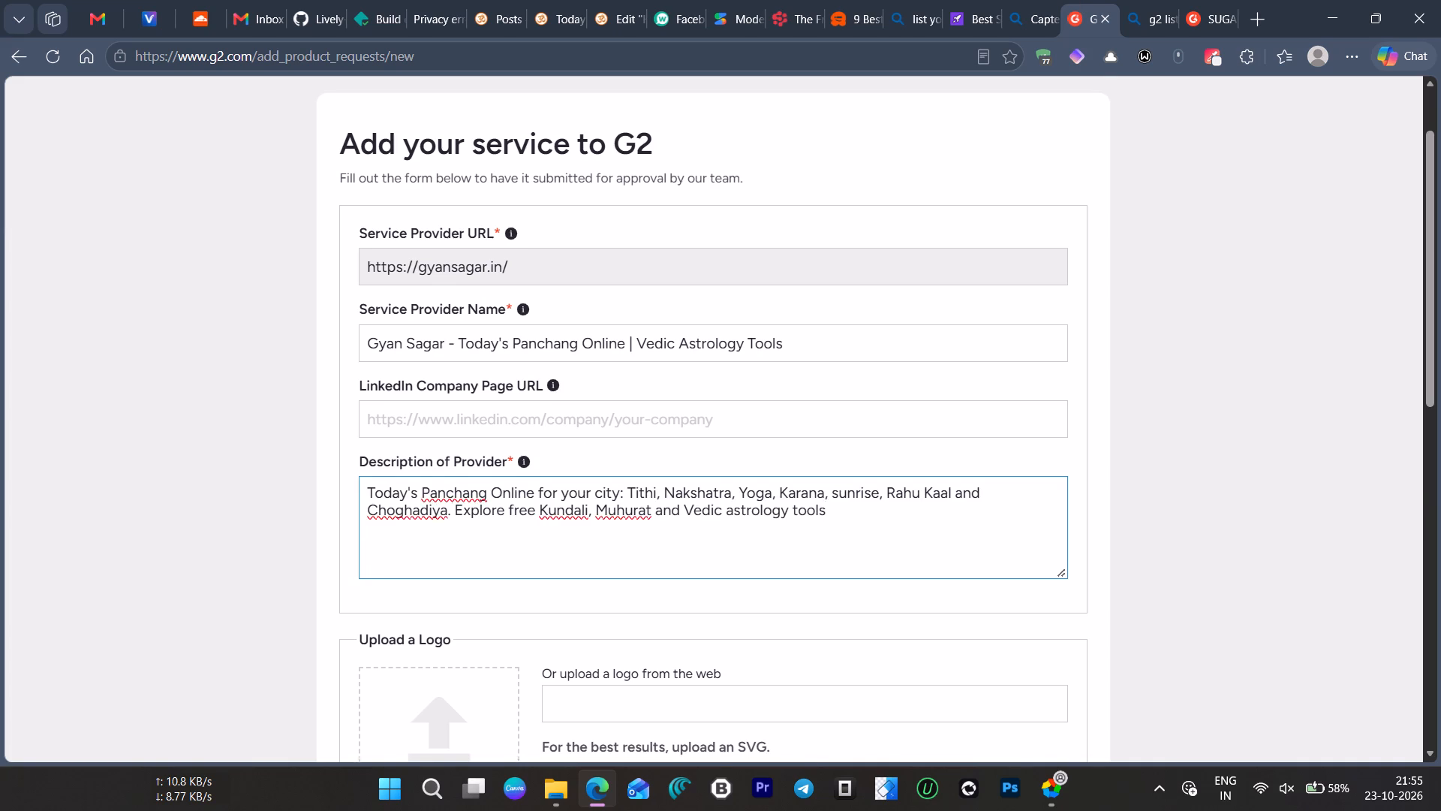
scroll(589, 565, "down", 2)
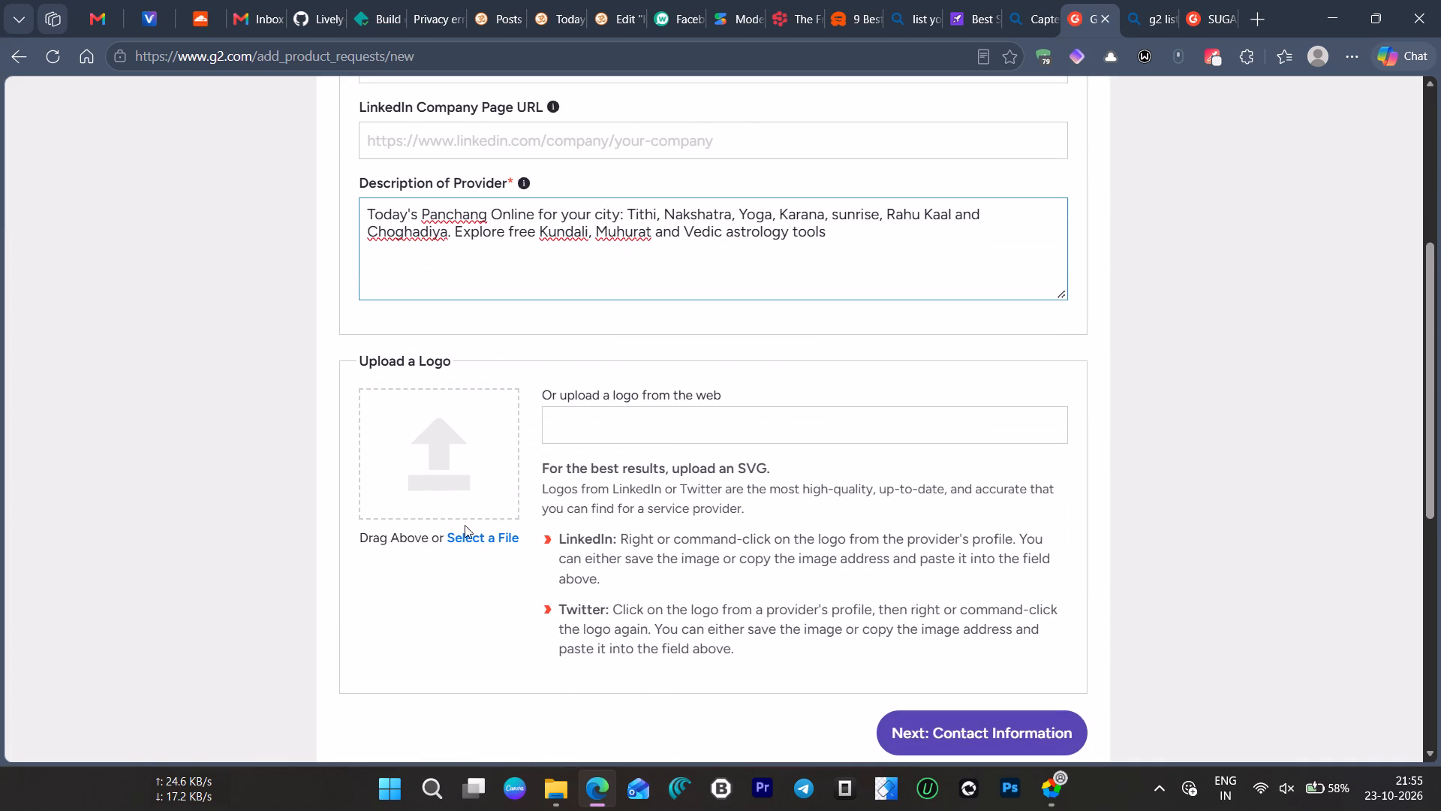
left_click(465, 539)
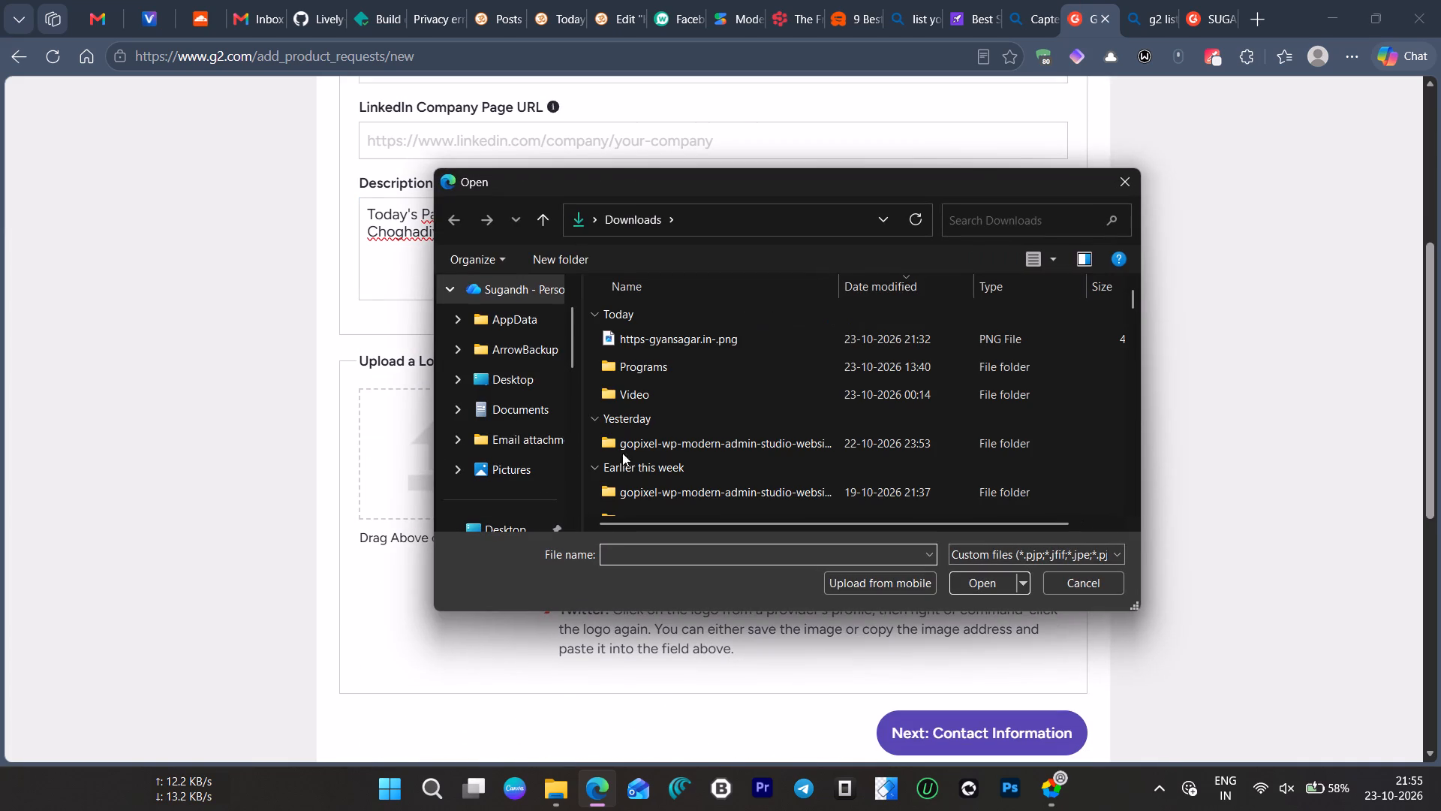
scroll(528, 402, "down", 1)
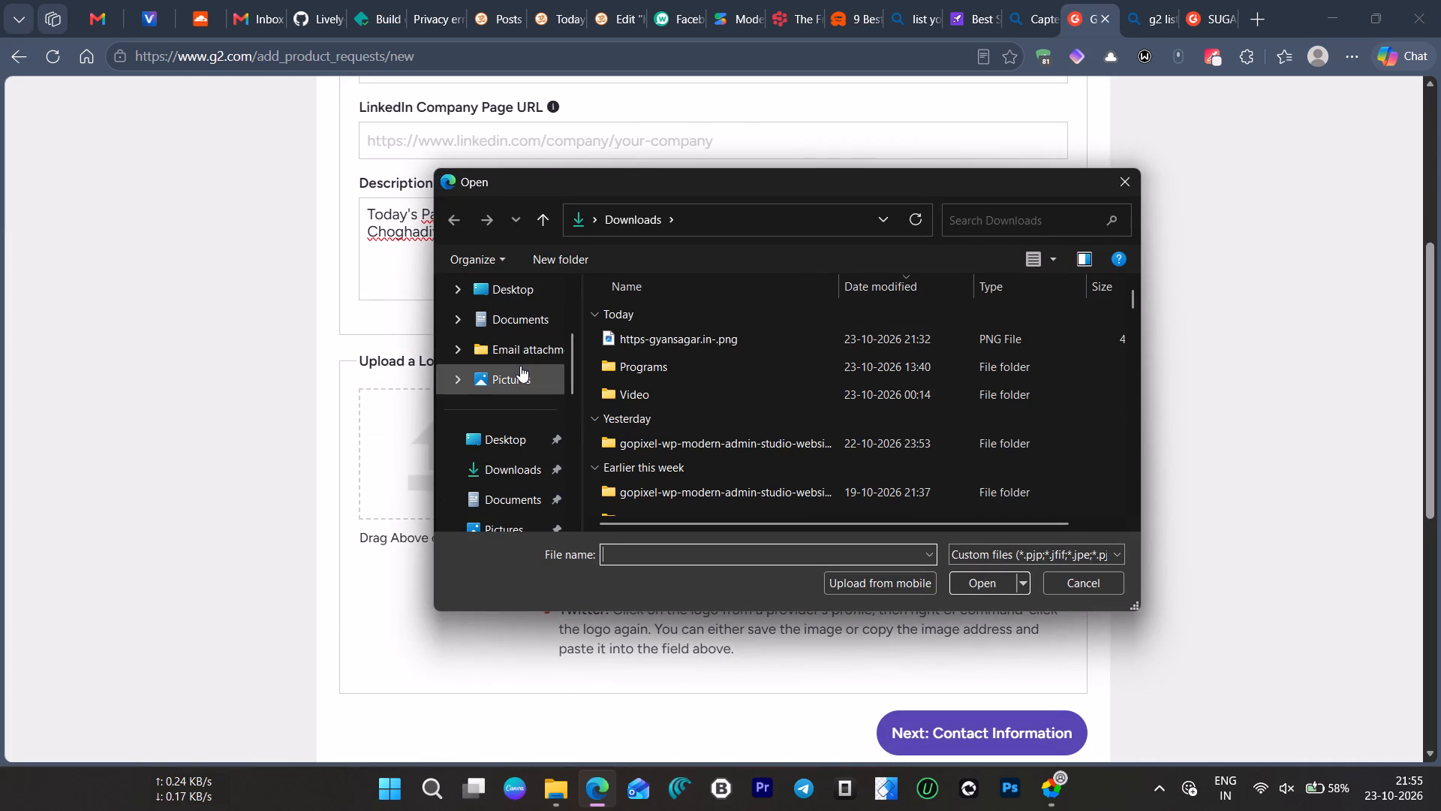
left_click(520, 366)
scroll(763, 373, "down", 2)
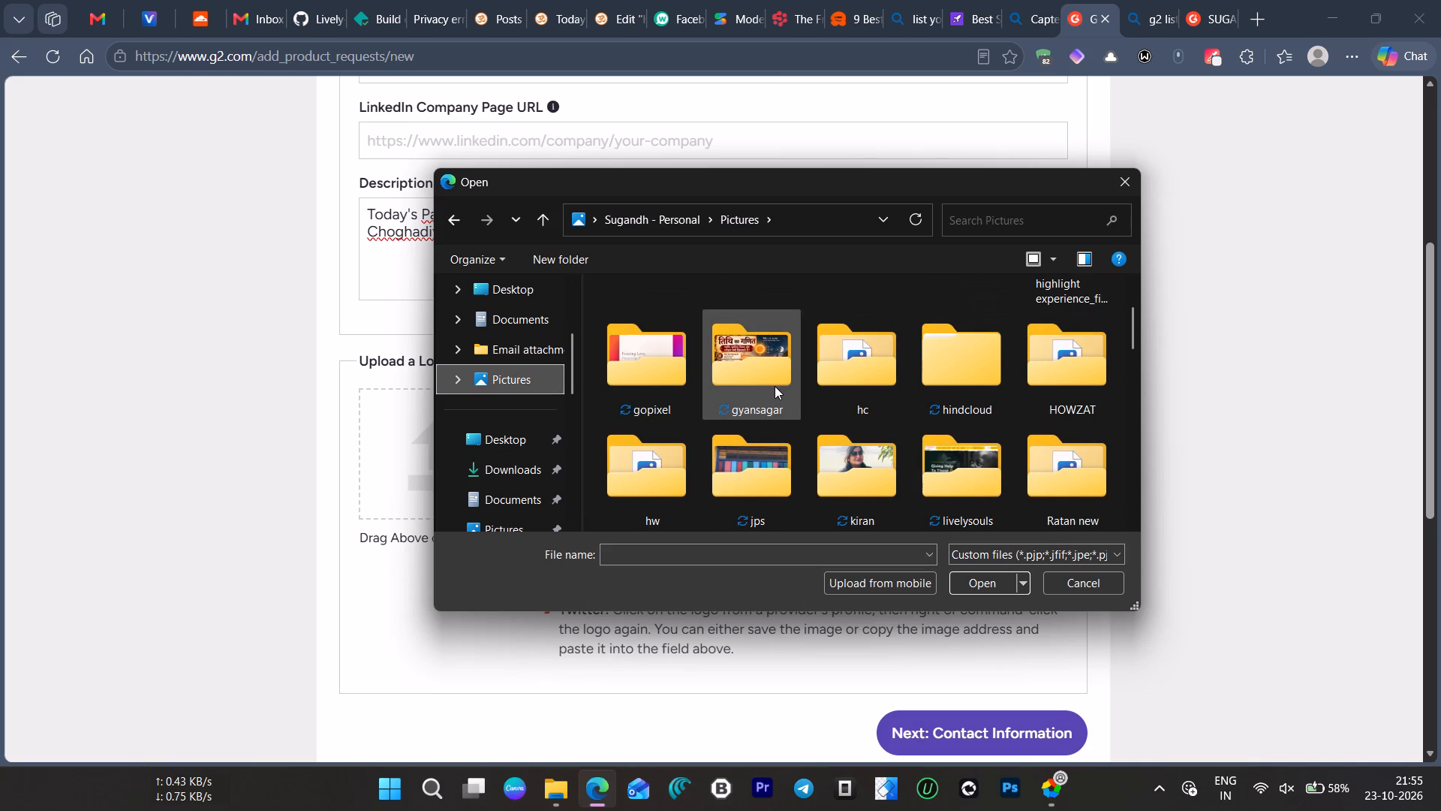
double_click(775, 386)
double_click(759, 351)
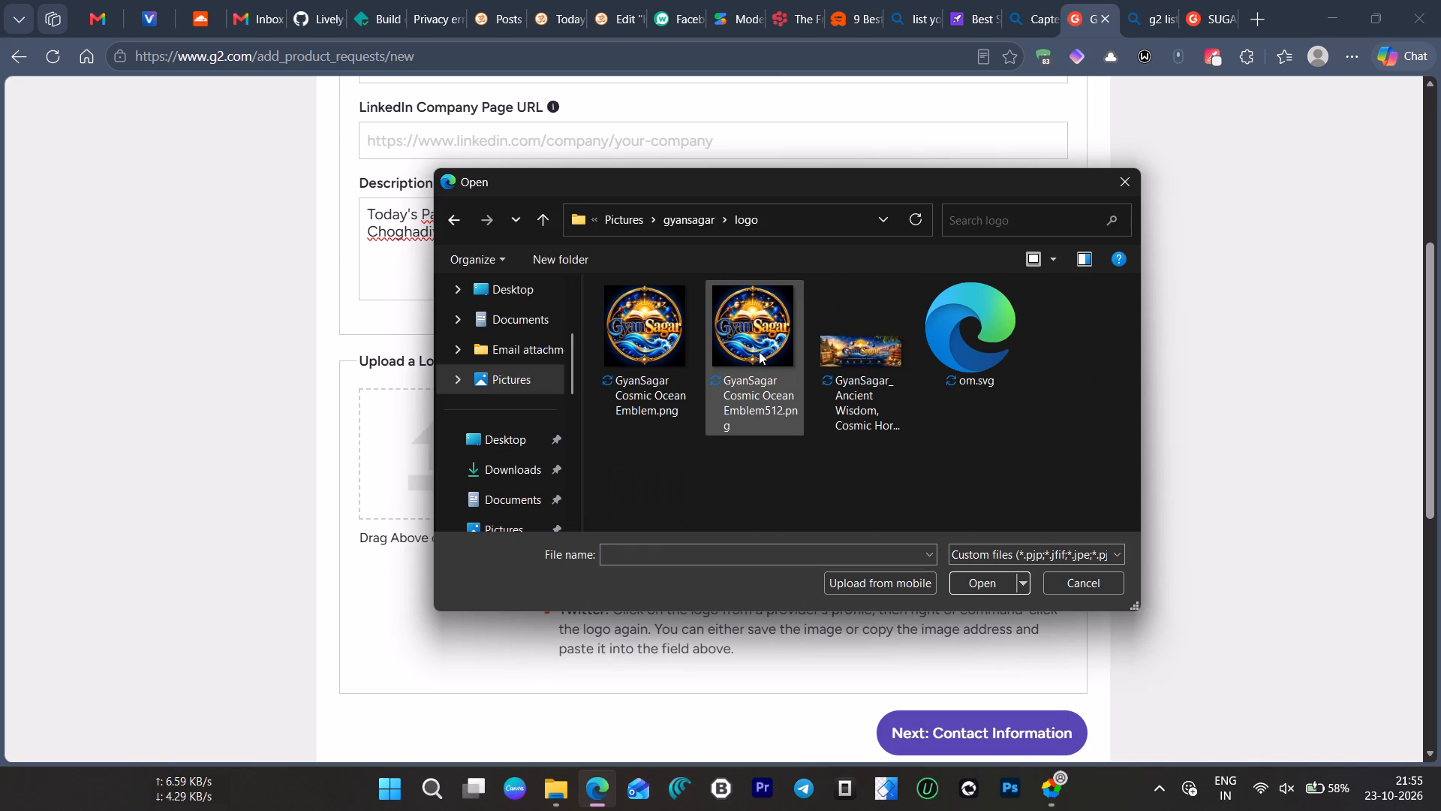
double_click(641, 319)
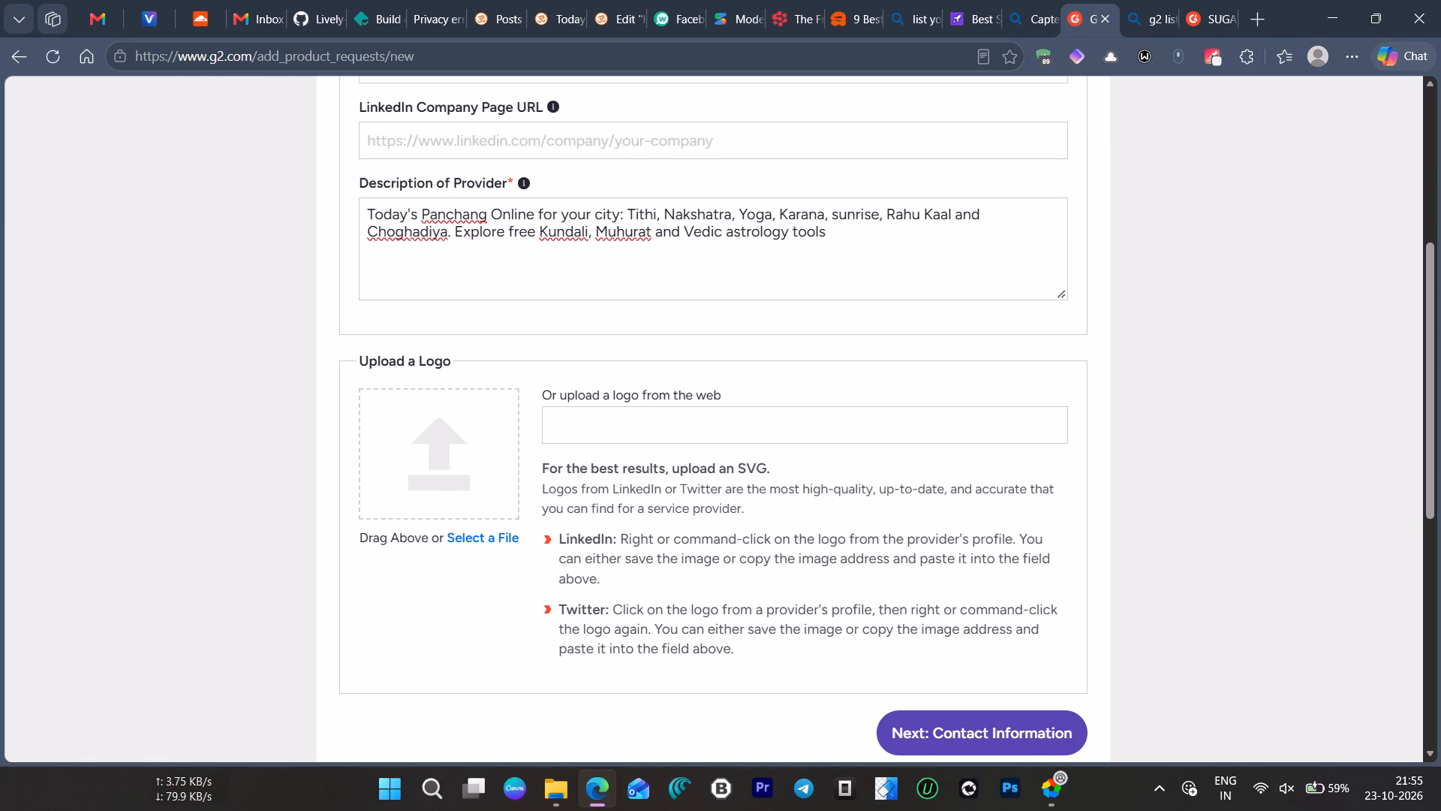
Continue to contact information, declare working for this service provider and answer Yes to serving as admin for the G2 profile.
scroll(637, 595, "down", 1)
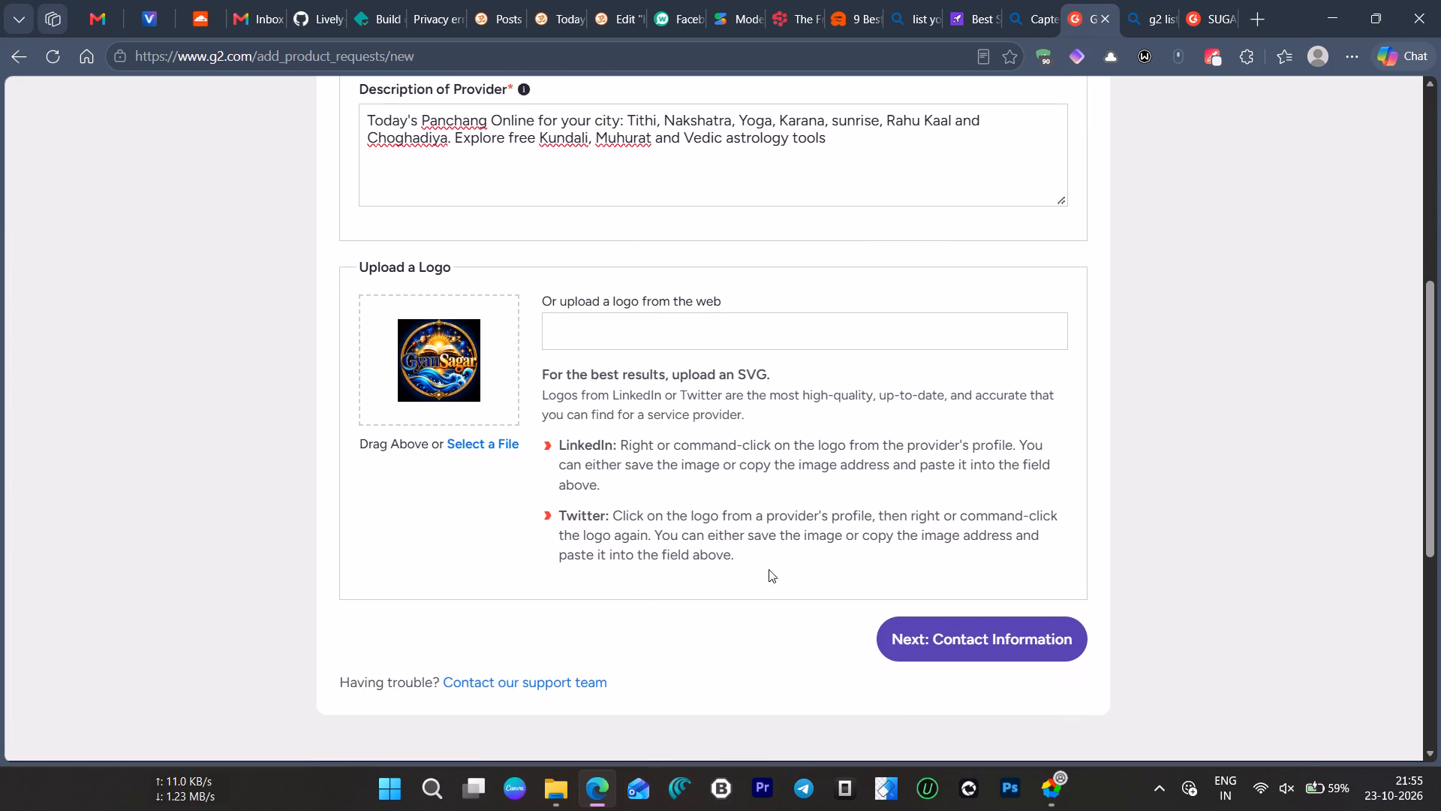
left_click(969, 632)
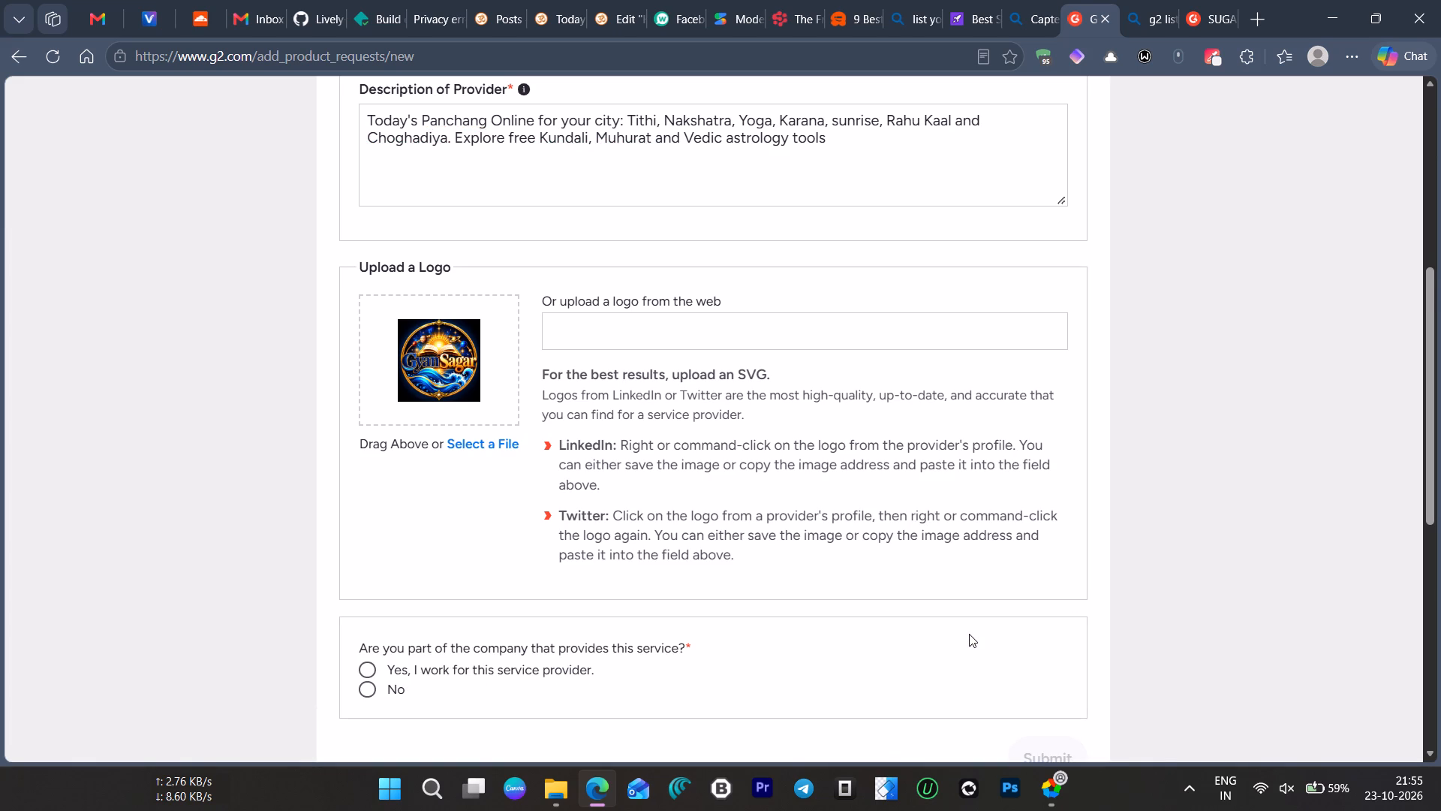
scroll(812, 607, "down", 2)
left_click(500, 479)
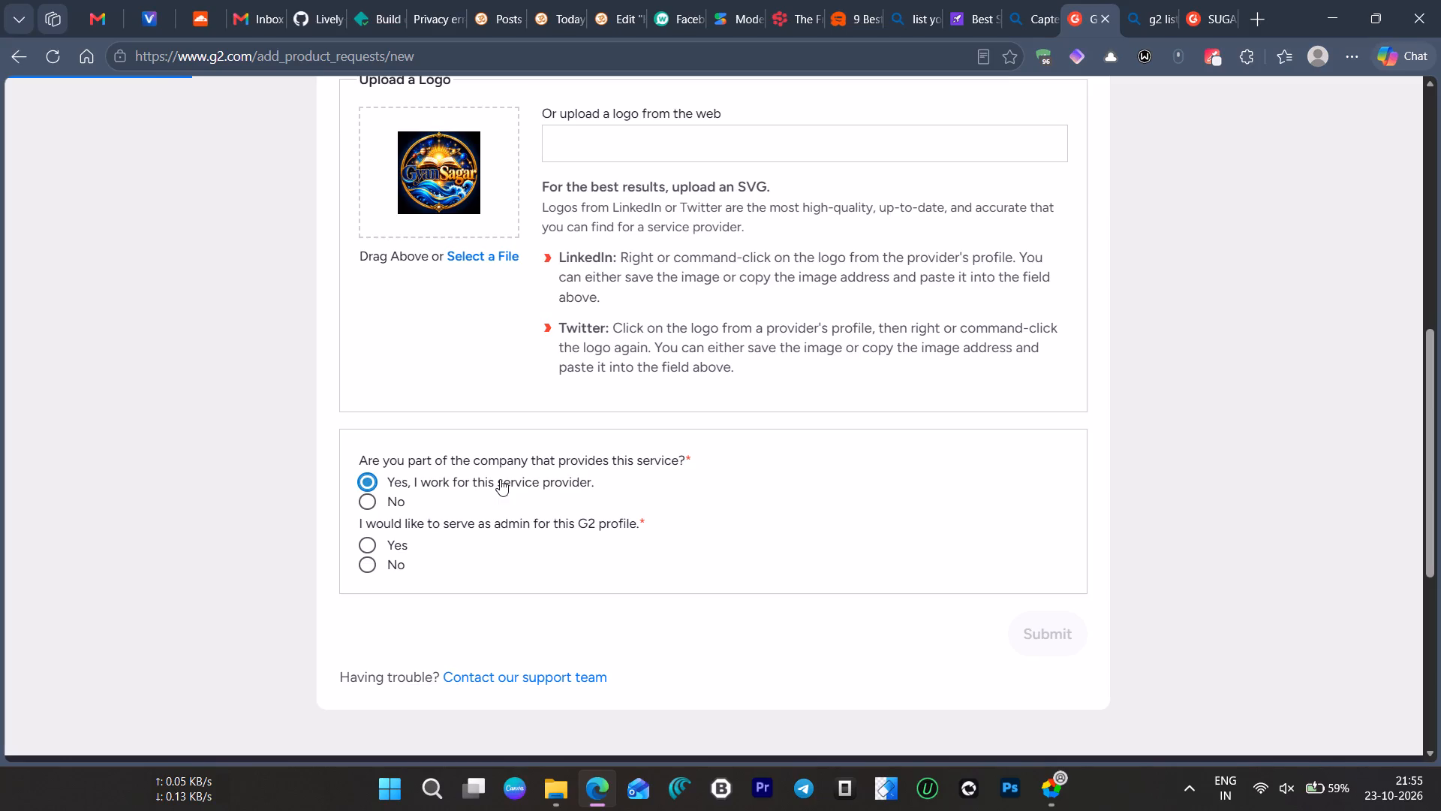
left_click(449, 548)
left_click(384, 542)
Enter the business phone number with its country code for admin access.
scroll(829, 563, "down", 2)
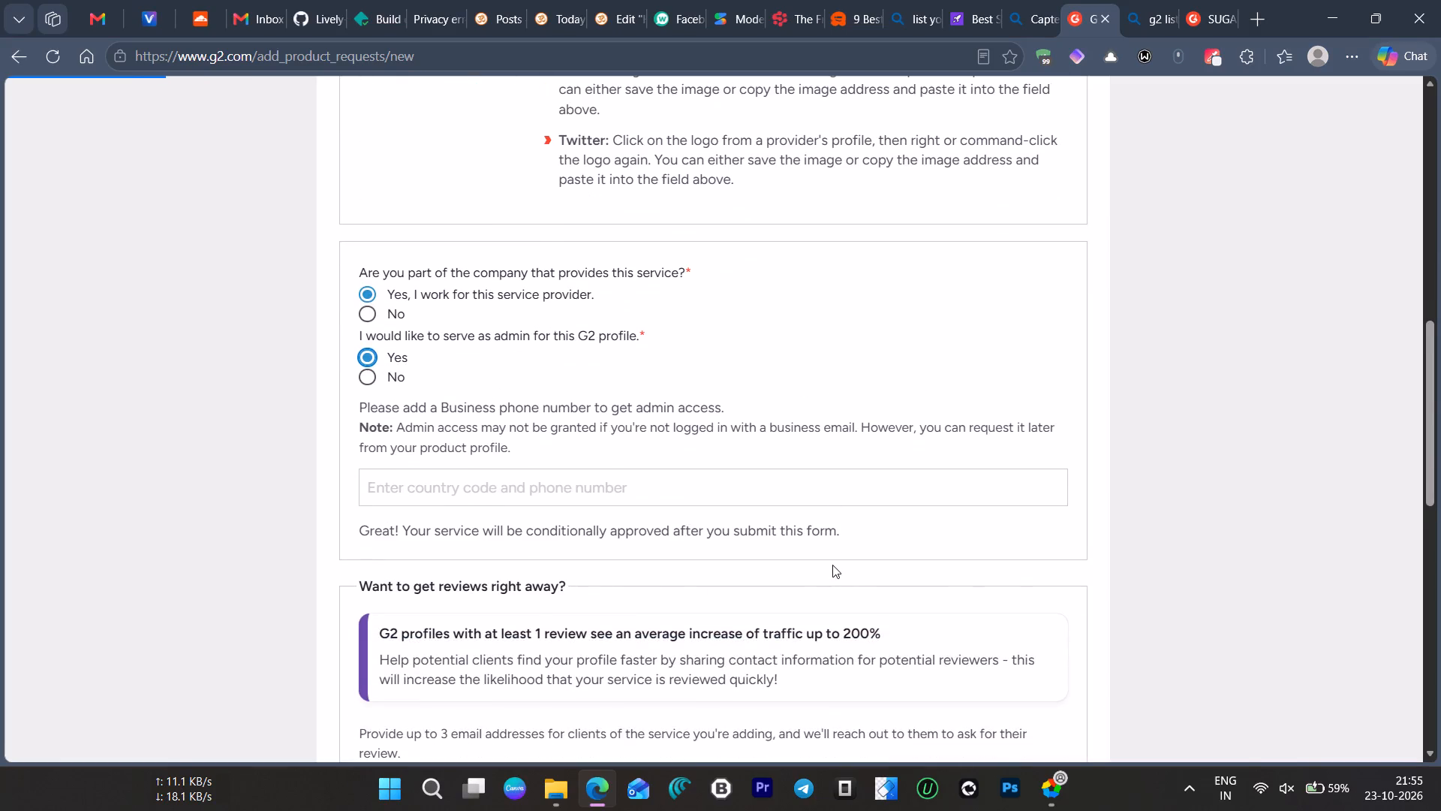
left_click(521, 484)
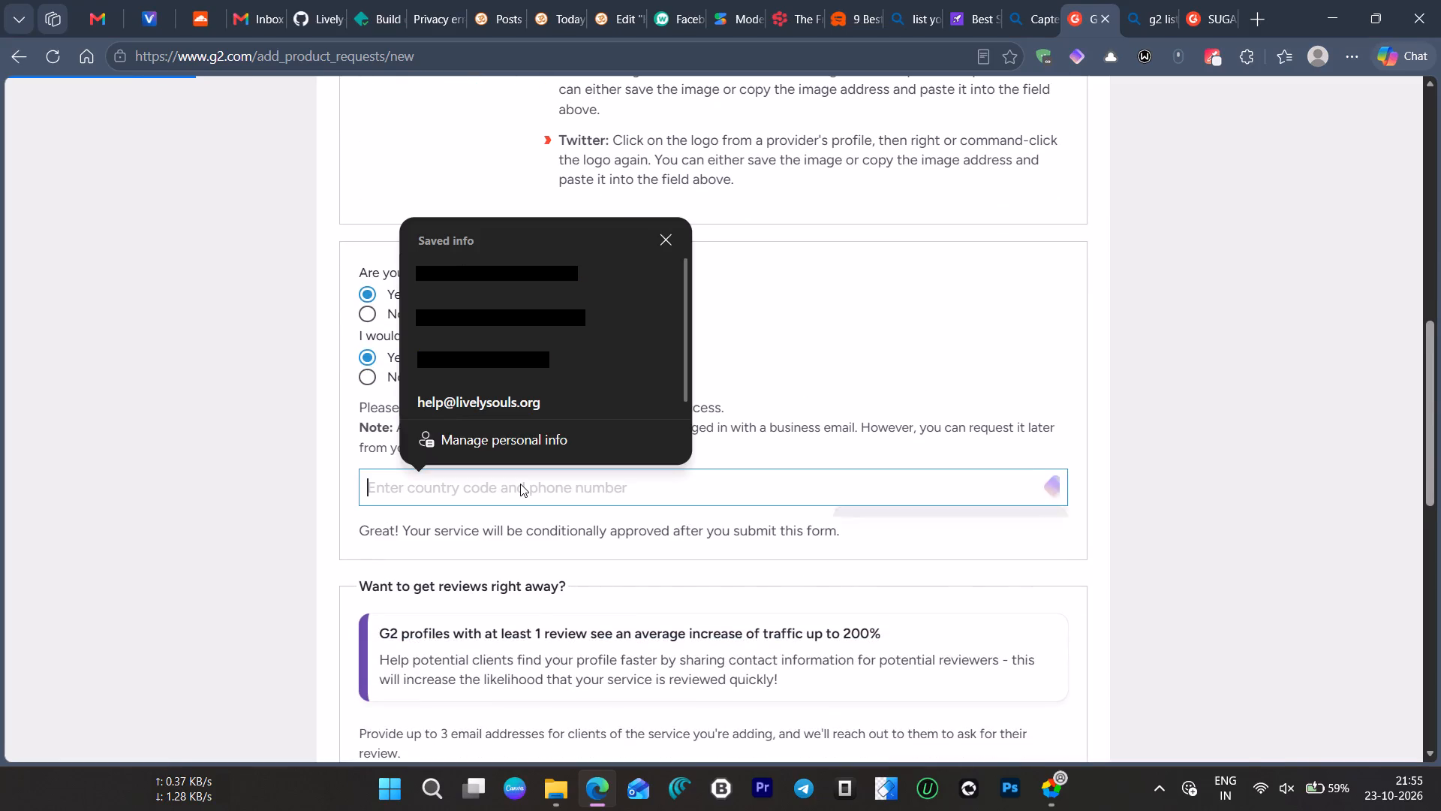
key("shift+plus")
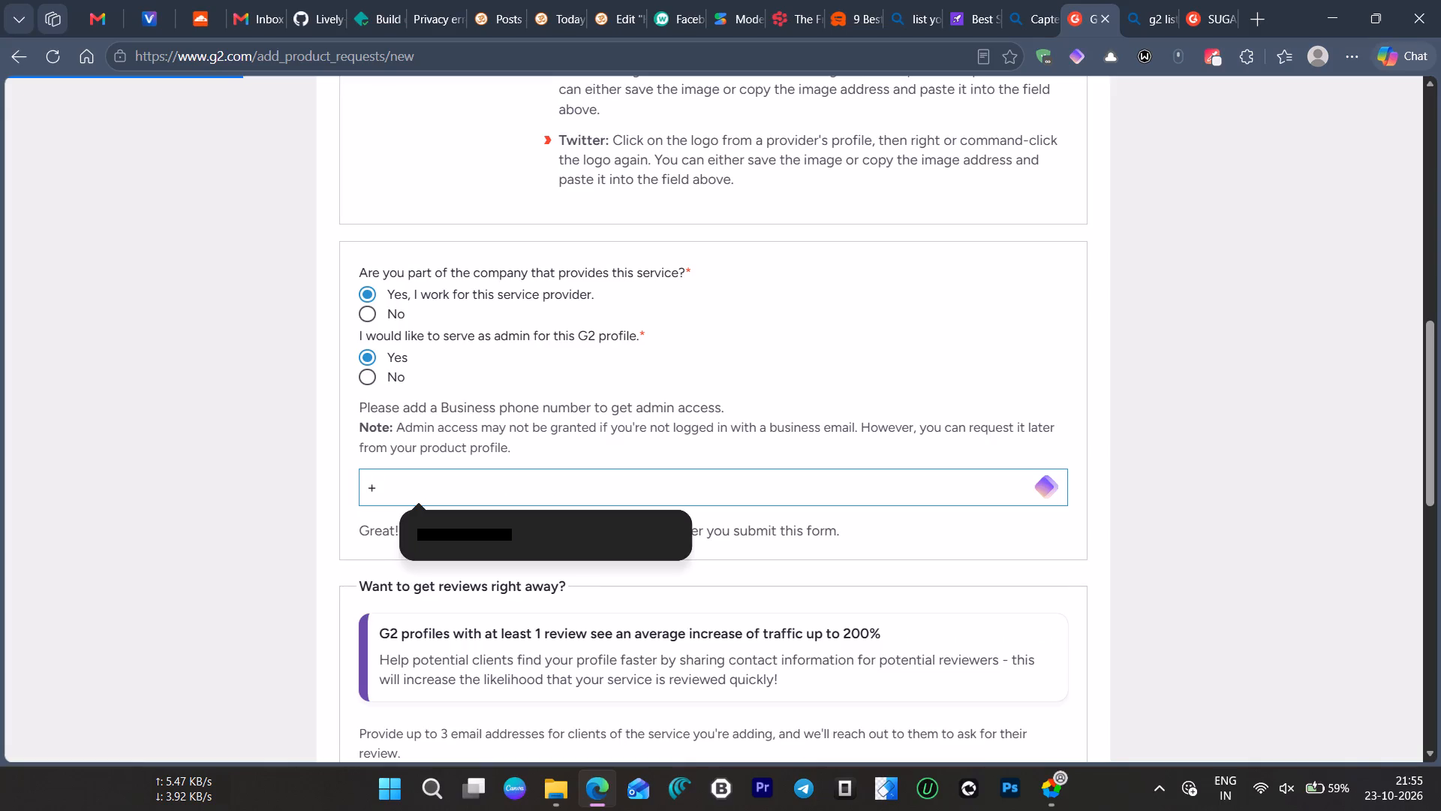
type("91")
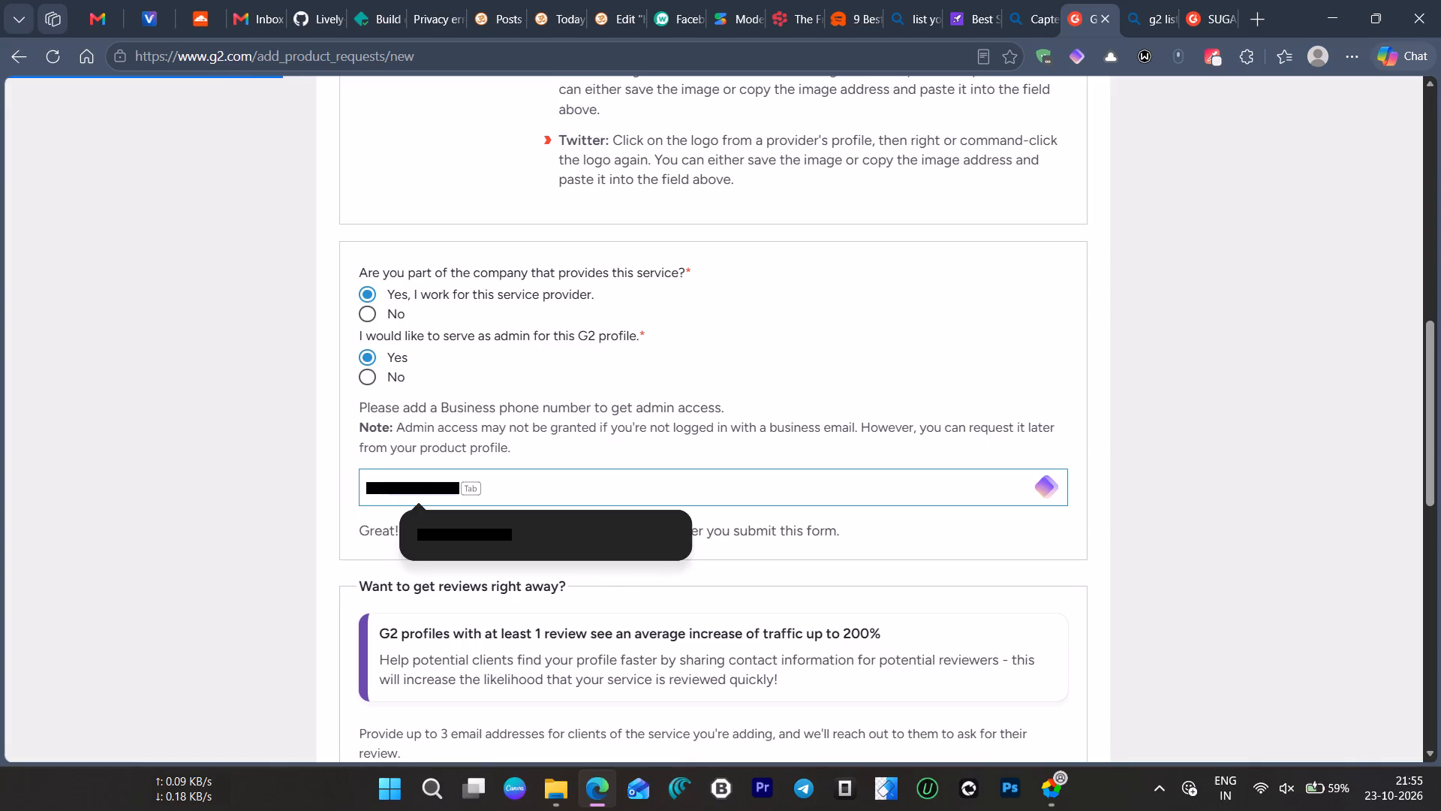
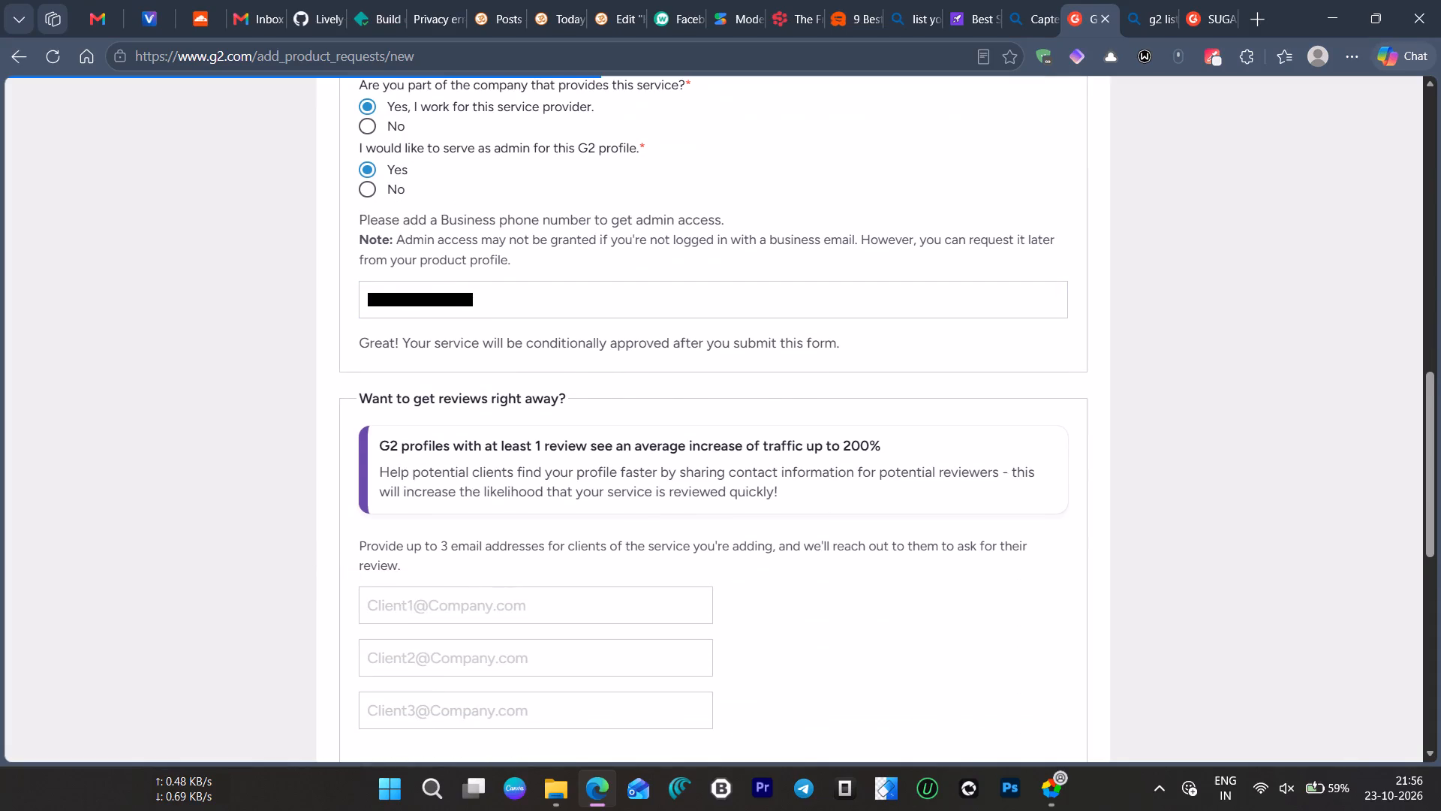
Enter one client's email address as a potential reviewer in the form's reviews section.
scroll(653, 465, "down", 1)
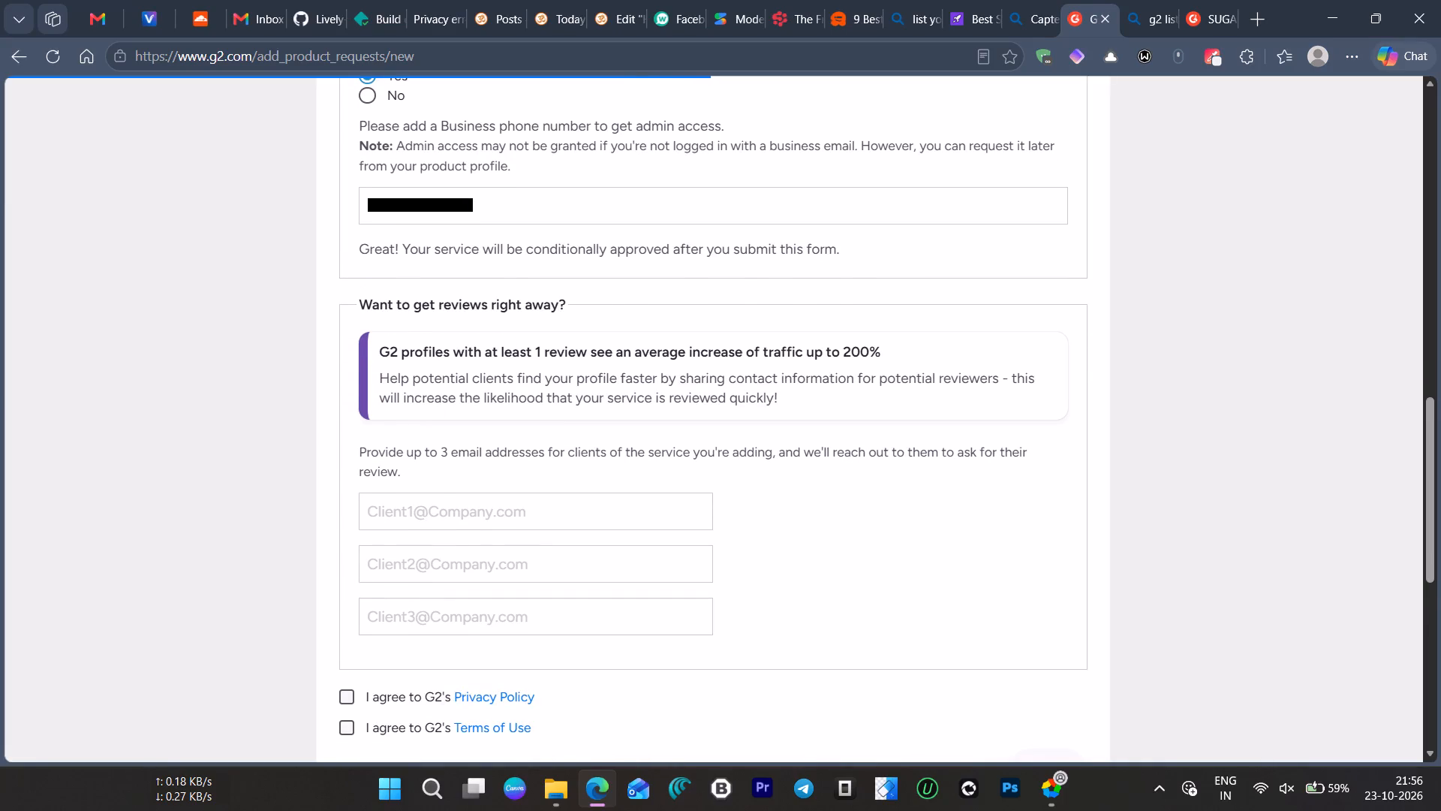
scroll(636, 397, "down", 2)
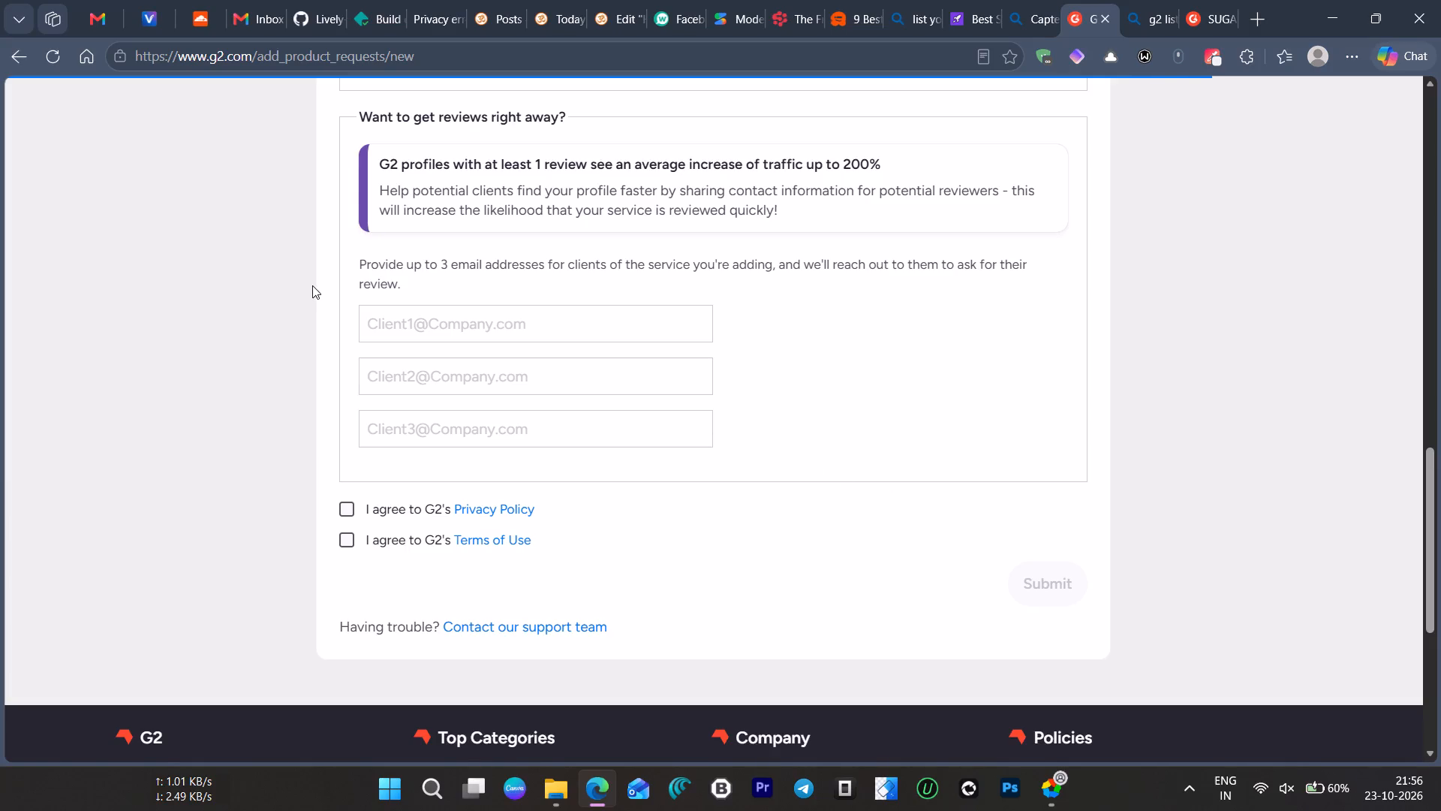
left_click(431, 315)
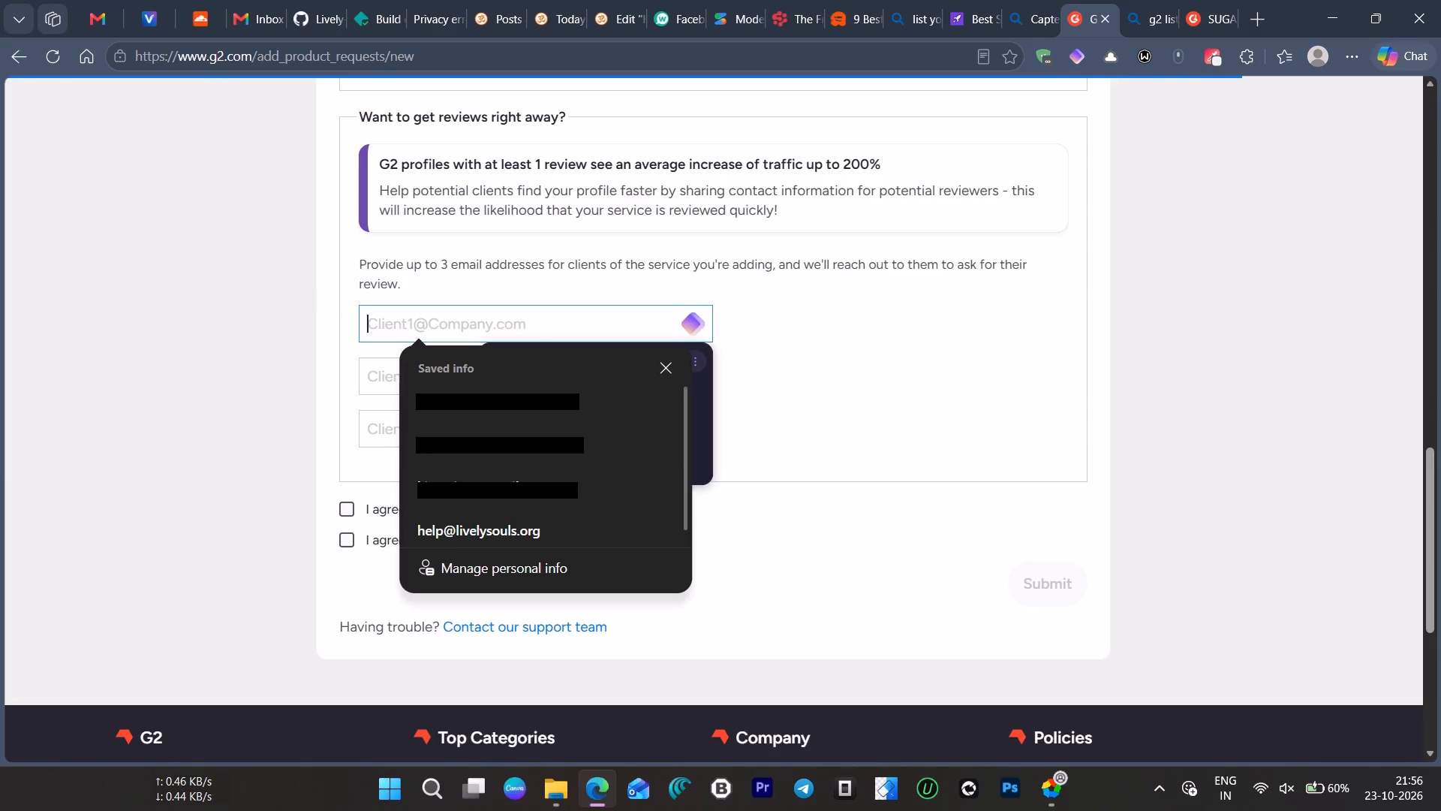
type("ki")
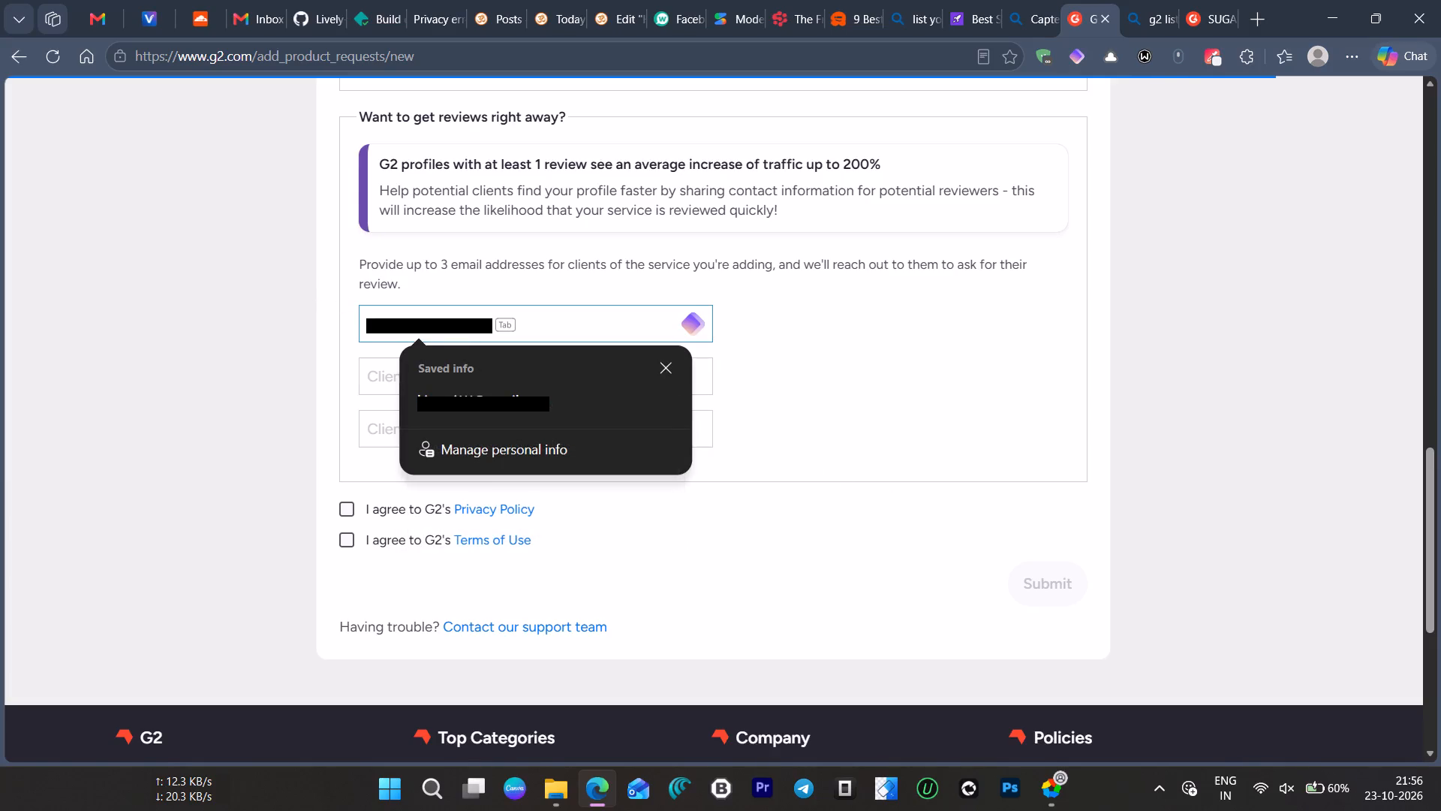
key("s")
key("Tab")
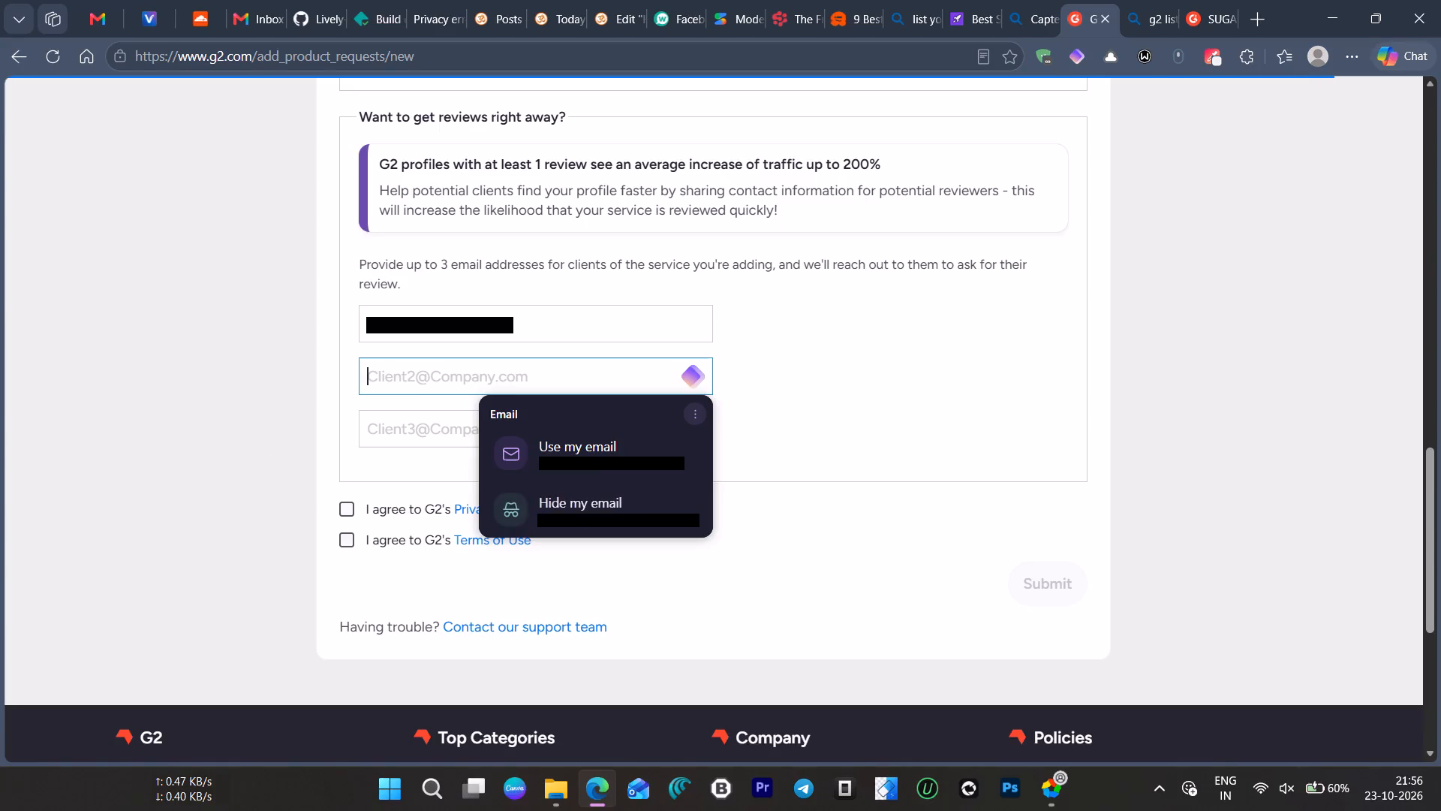
left_click(138, 505)
Agree to G2's Privacy Policy and Terms of Use and submit the service listing form.
scroll(136, 511, "down", 1)
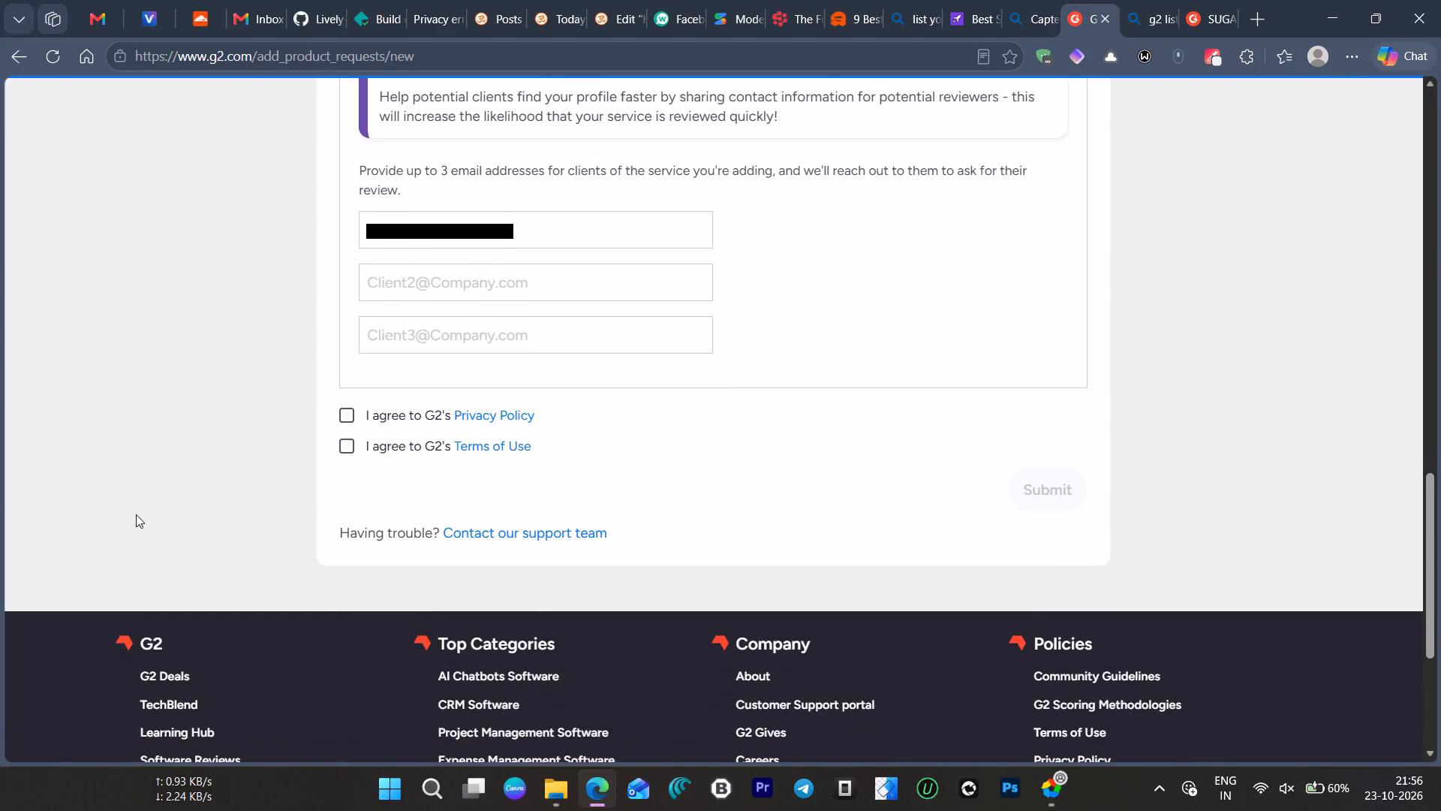
left_click(347, 413)
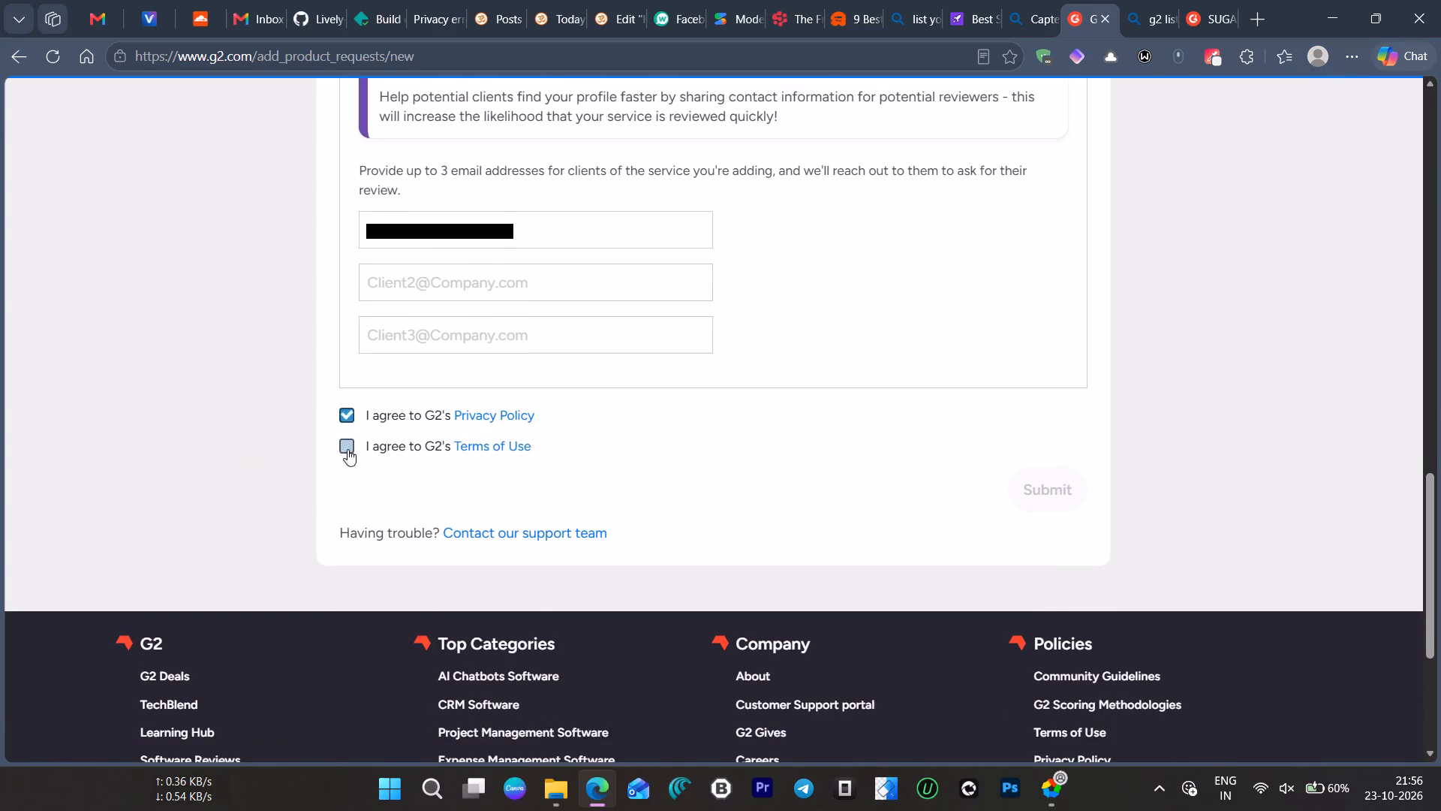
left_click(347, 458)
left_click(347, 448)
left_click(1054, 483)
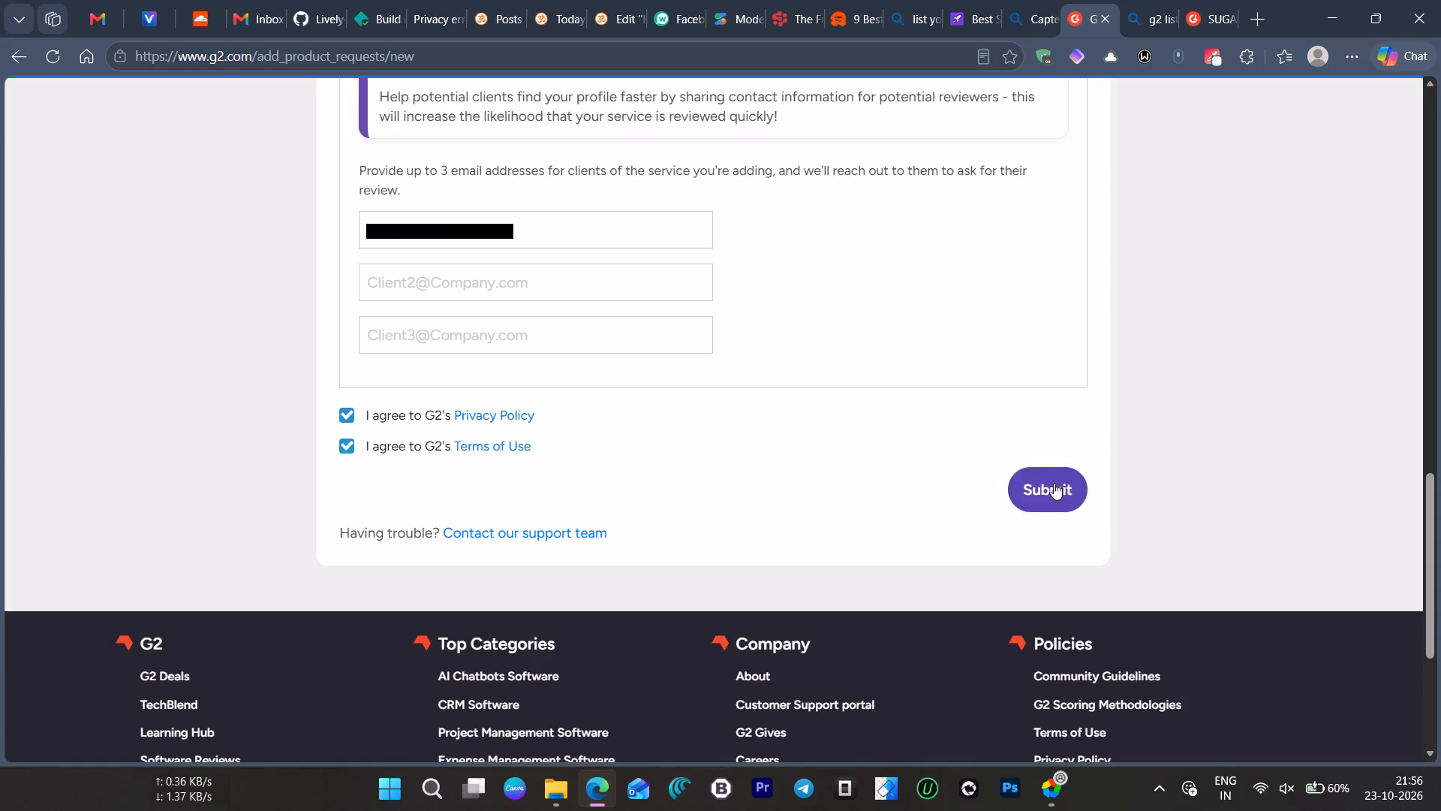
Read through the submission result page and go back to the G2 home page.
scroll(1054, 483, "up", 3)
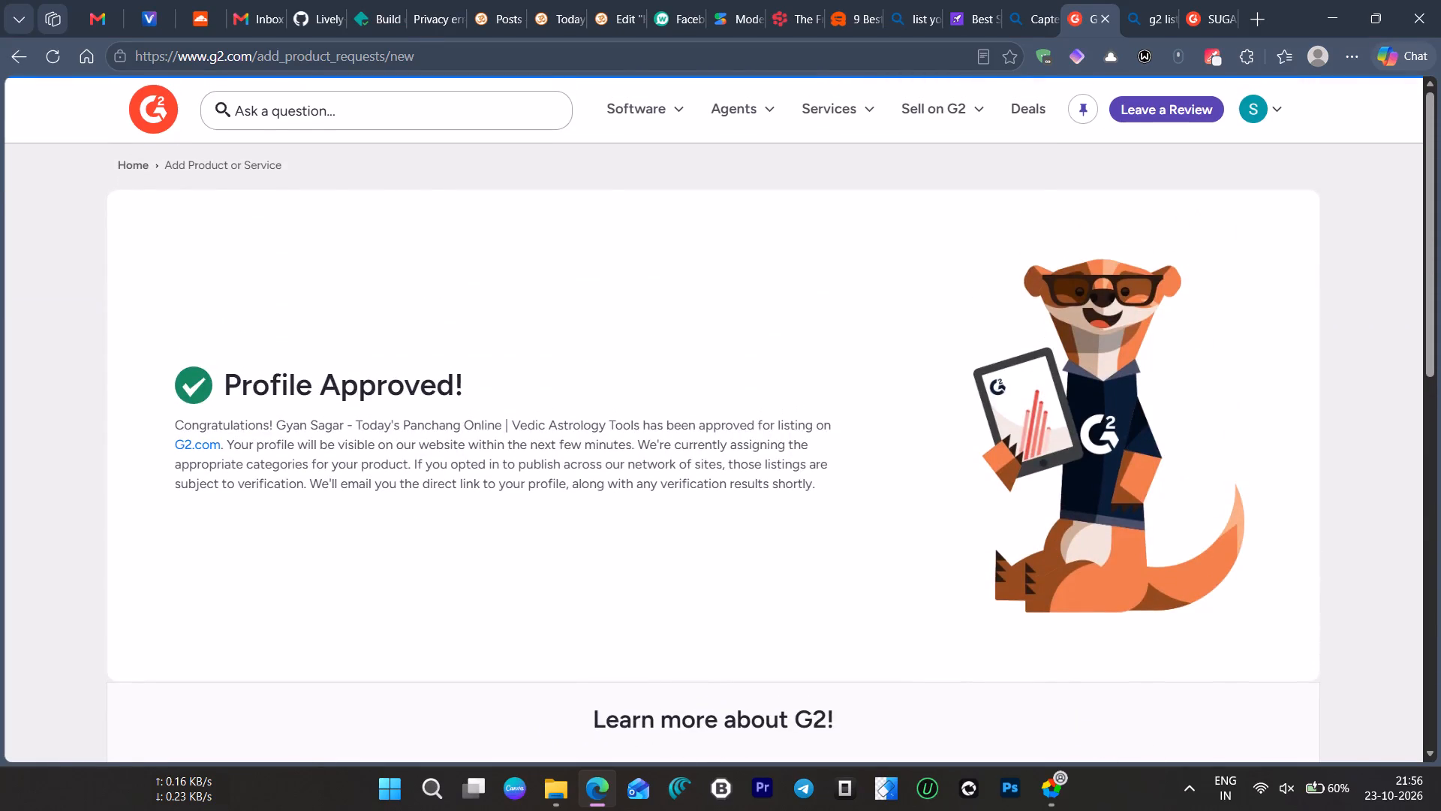
scroll(318, 445, "down", 1)
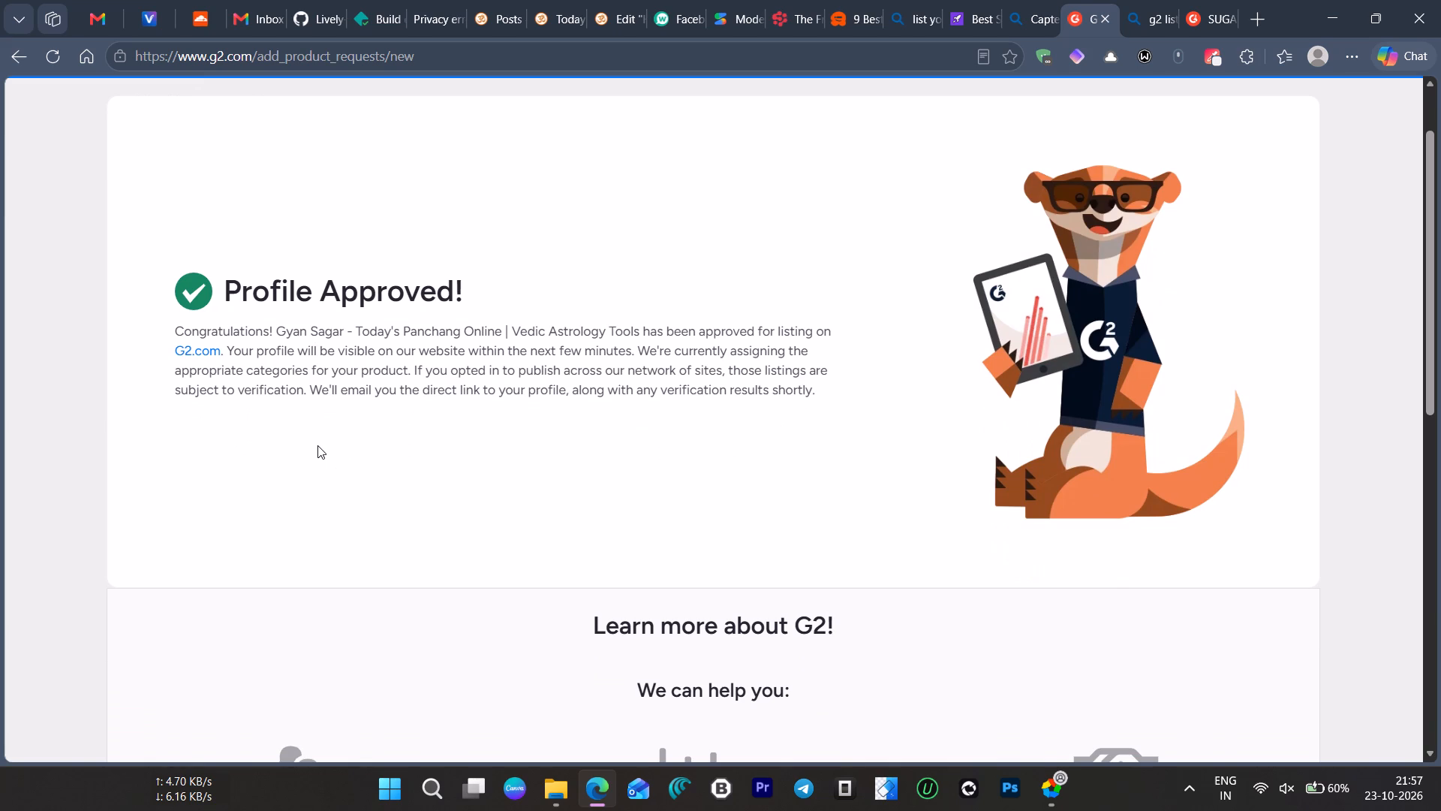
scroll(317, 445, "down", 3)
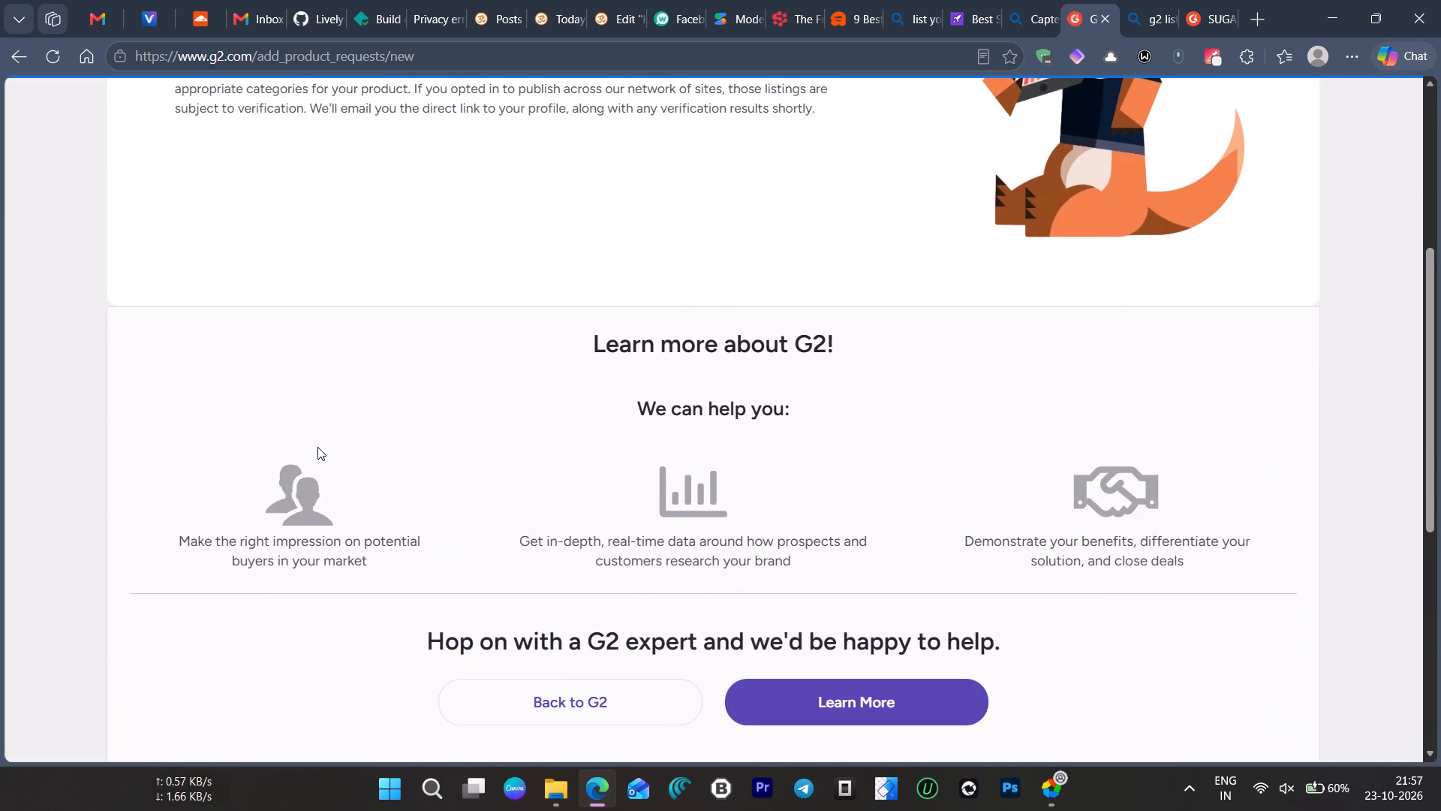
scroll(317, 447, "down", 3)
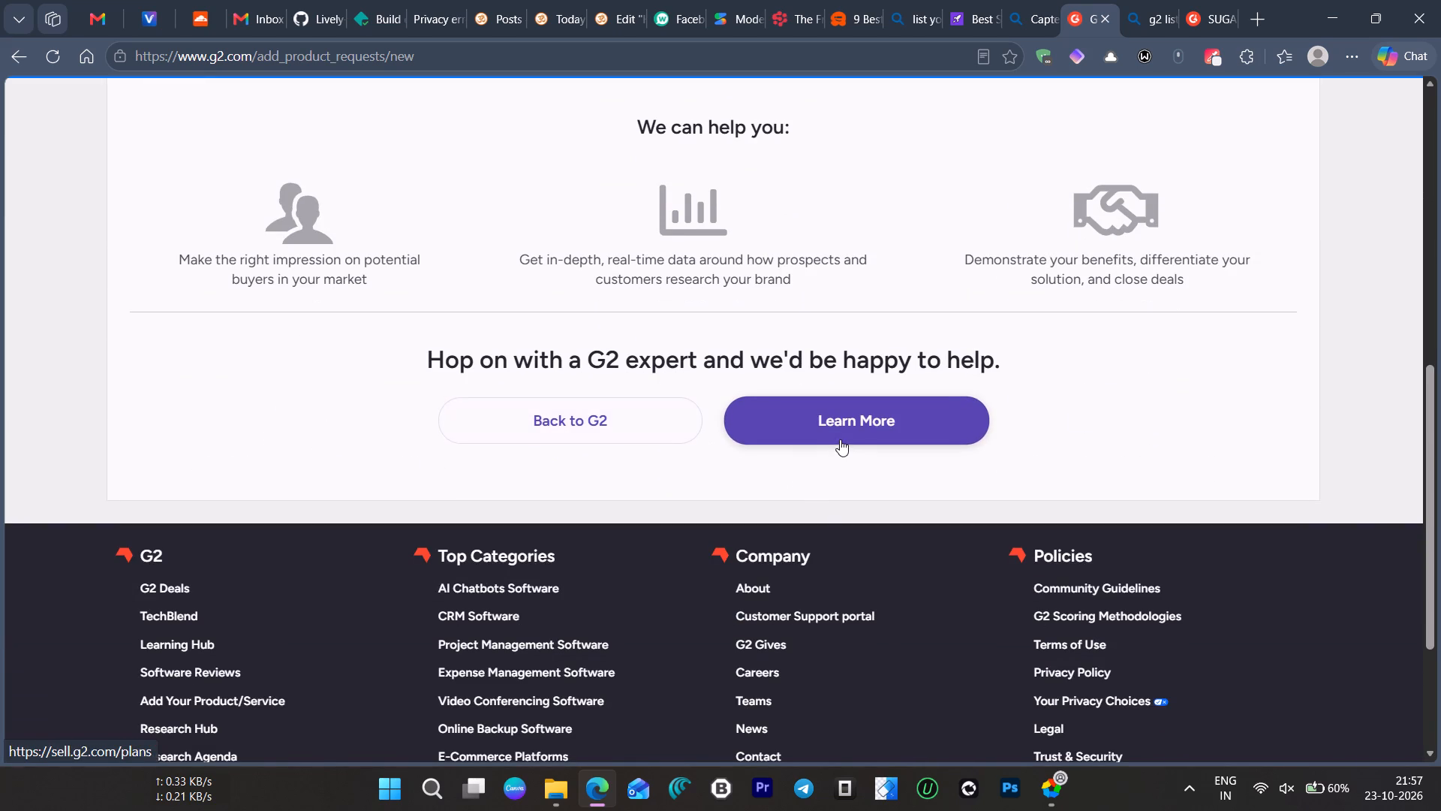
left_click(606, 415)
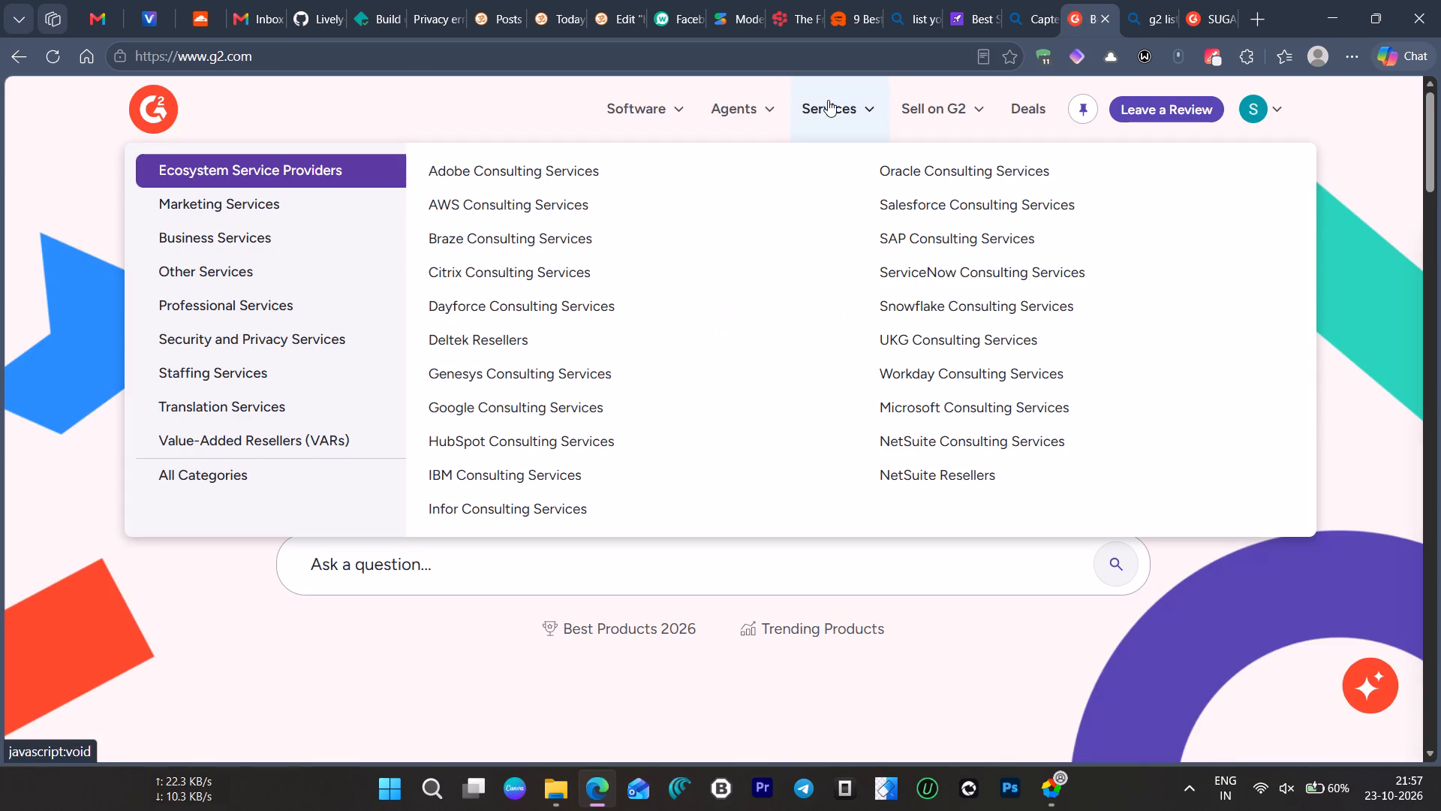
Look through the G2 account menu's options.
left_click(1277, 108)
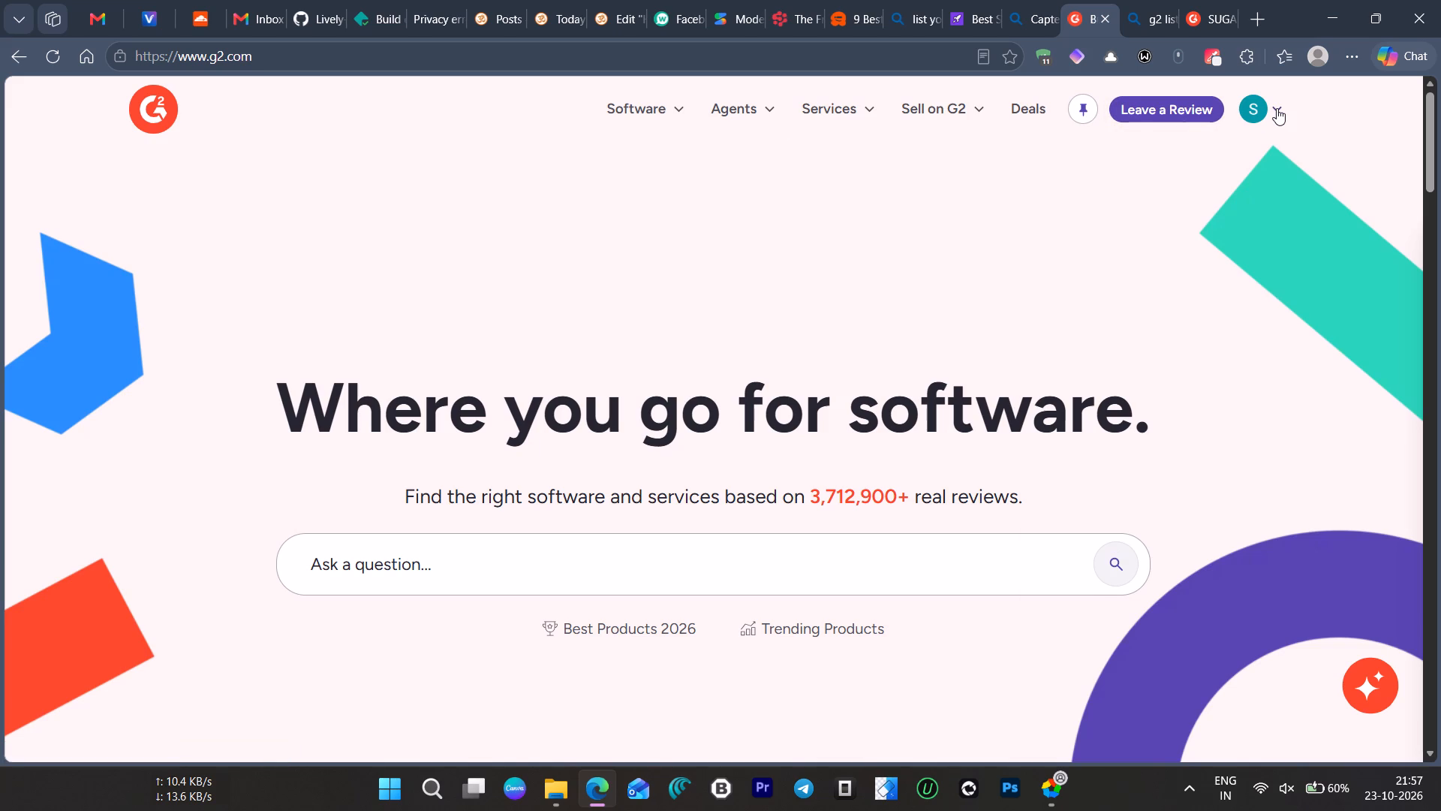
scroll(1205, 445, "down", 3)
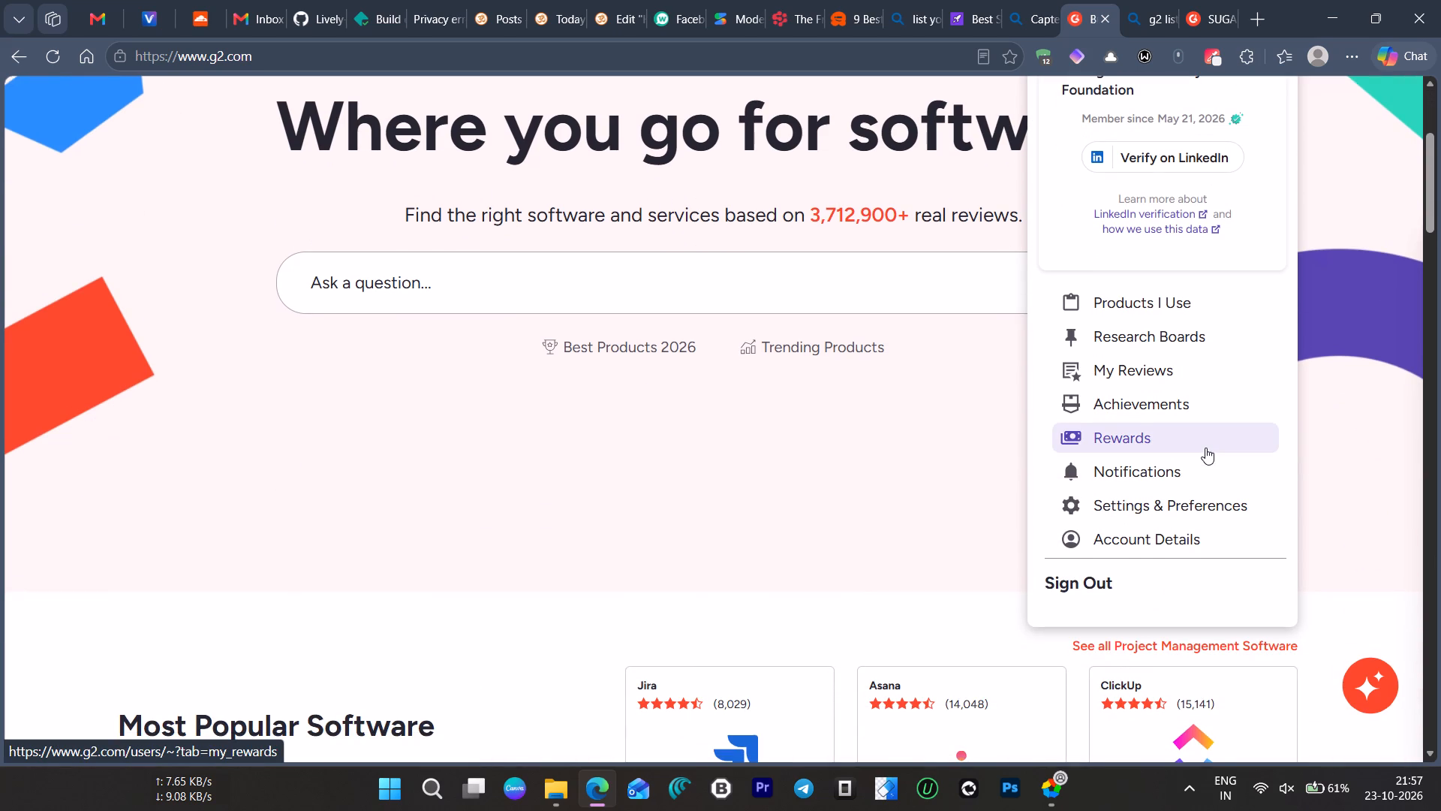
left_click(1340, 390)
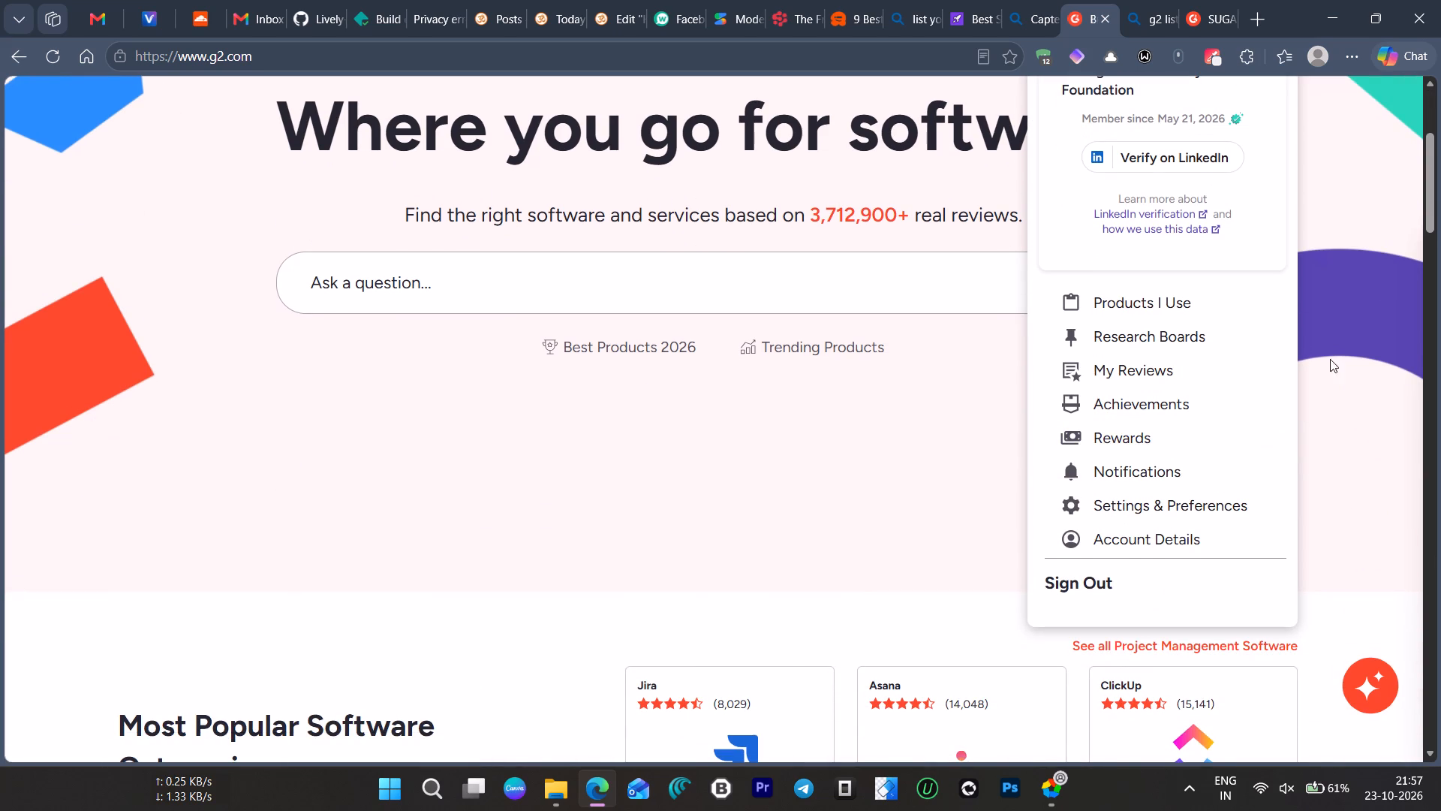
Close the two G2 pages and the G2 and Capterra search results, returning to the LaunchDirectories SaaS directories list.
left_click(1100, 20)
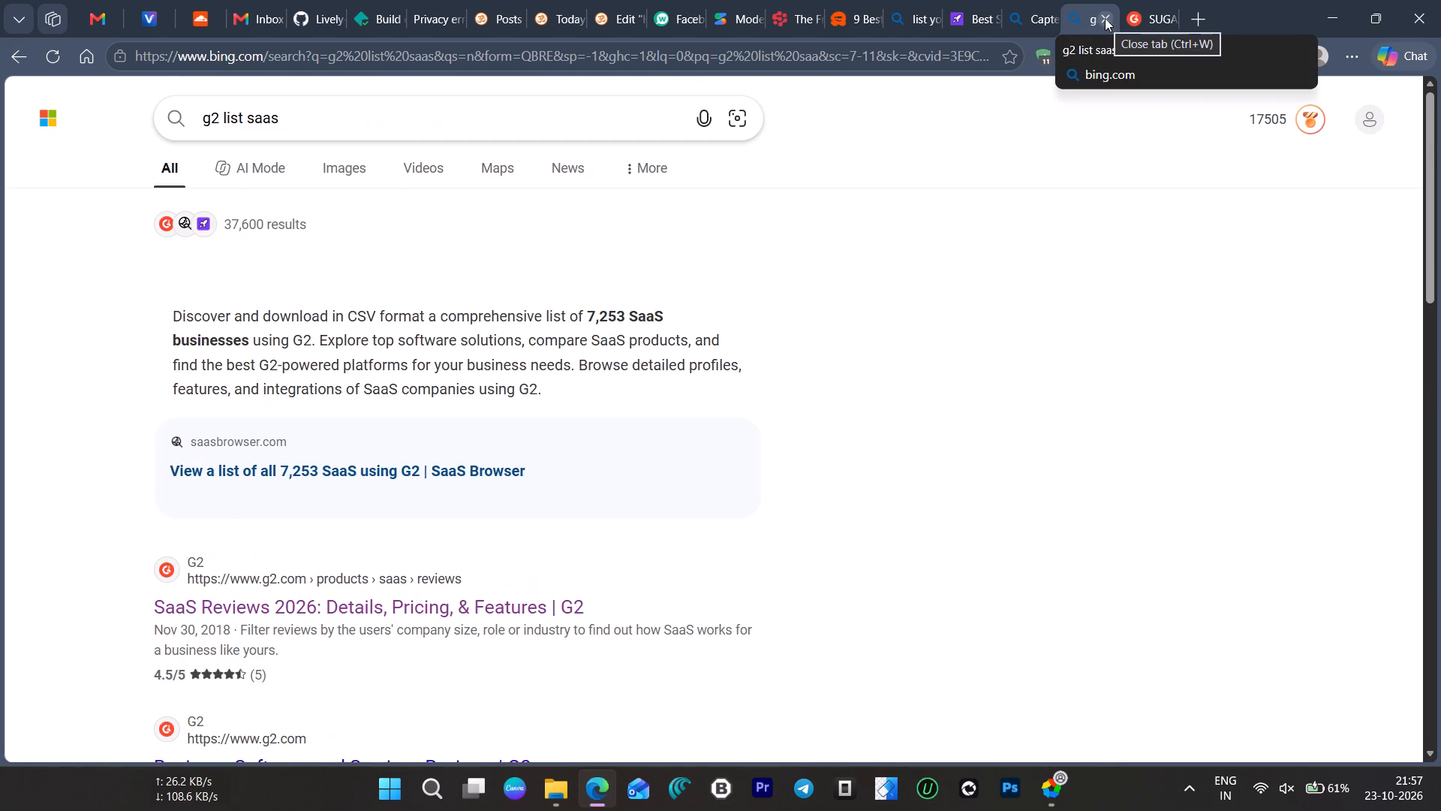
left_click(1105, 18)
left_click(1106, 18)
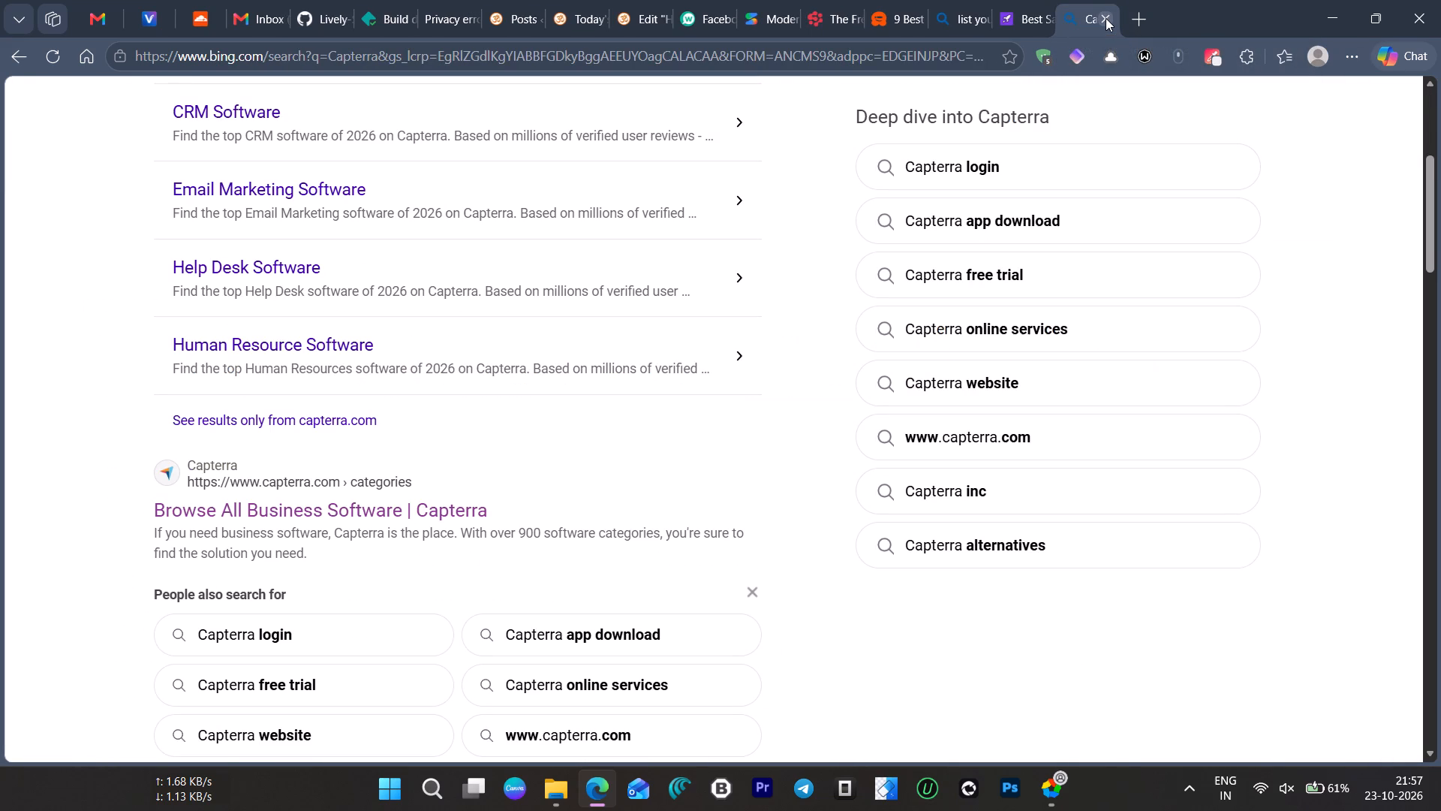
left_click(1106, 18)
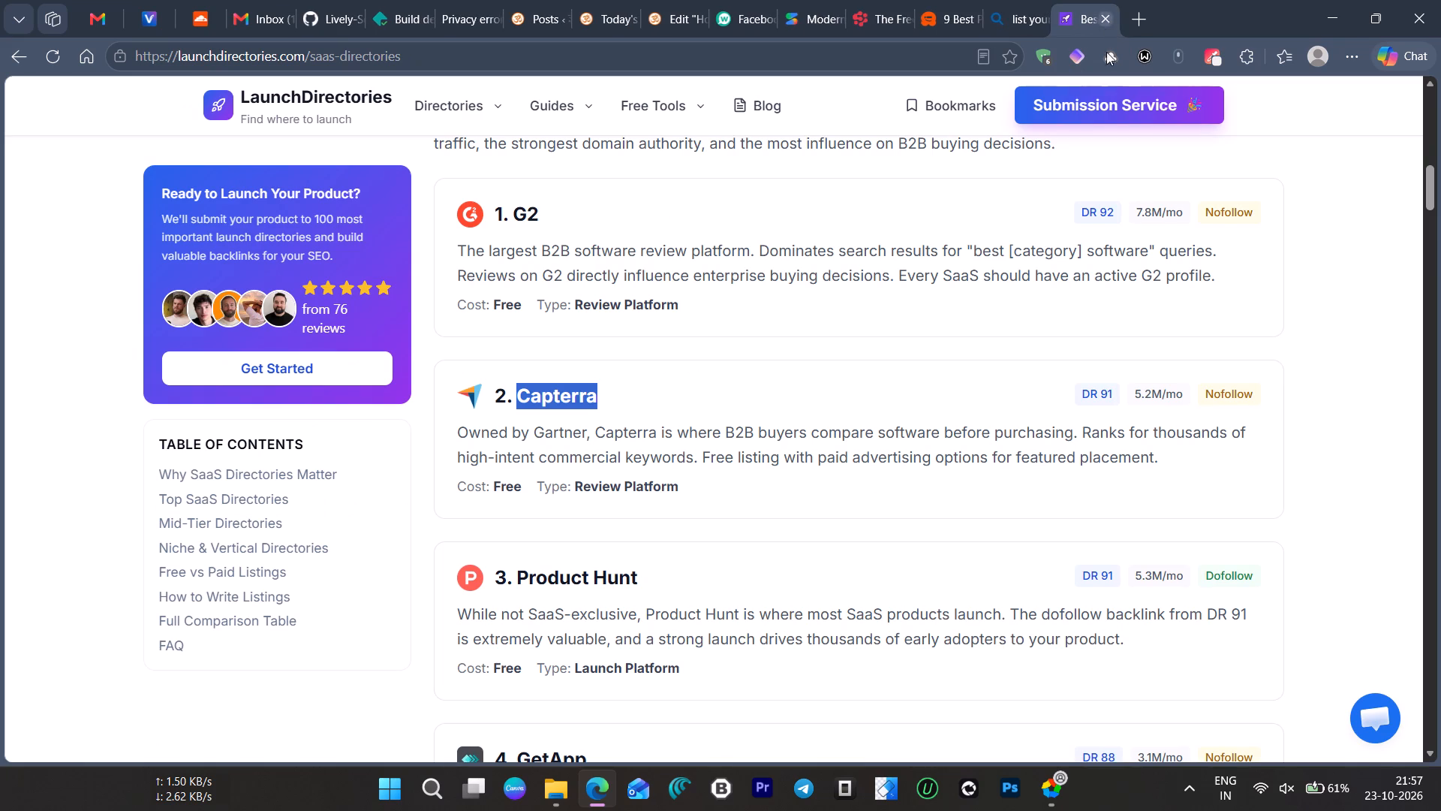
Search the web for Product Hunt, third in the directories list, and open producthunt.com from the results.
scroll(758, 511, "down", 2)
left_click_drag(684, 381, 513, 378)
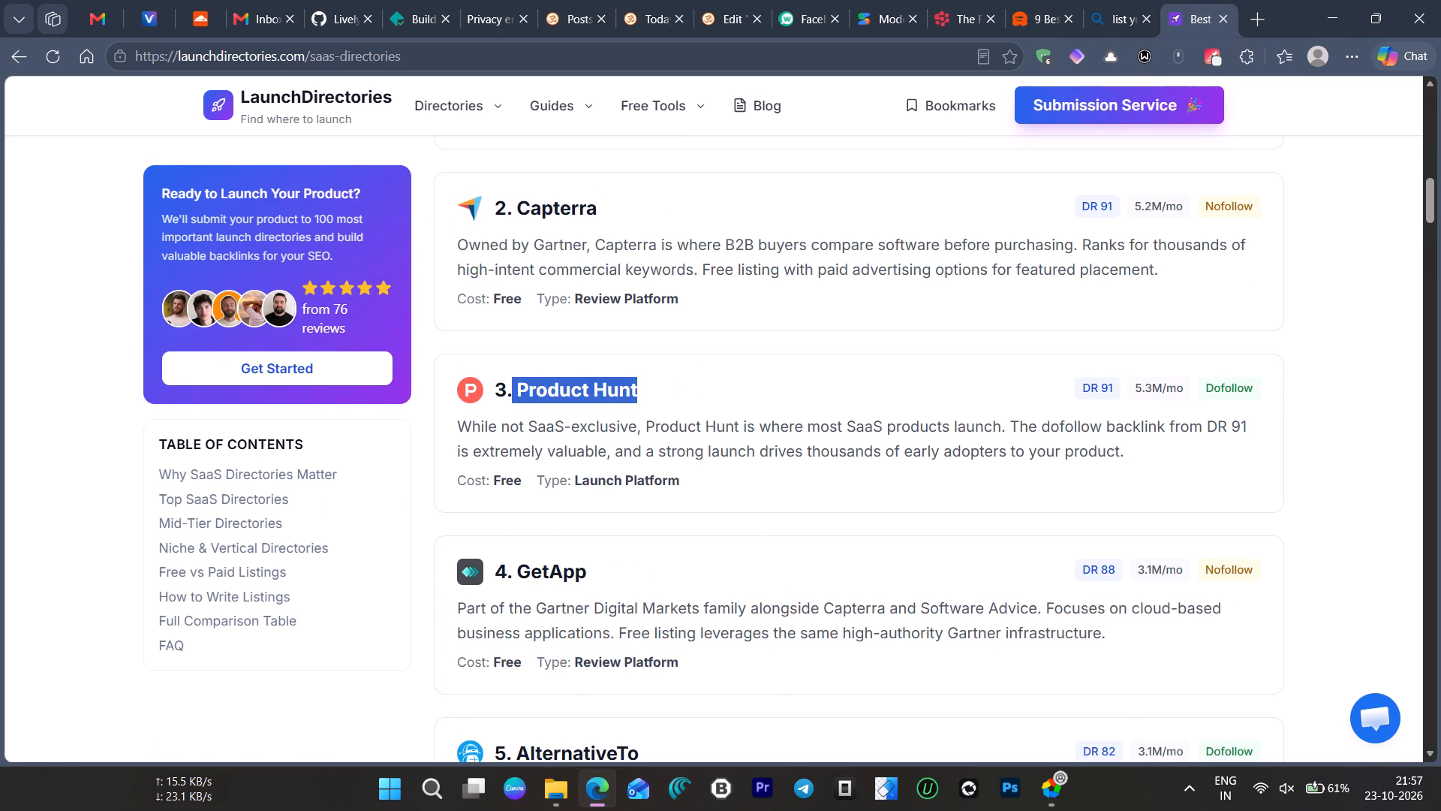
left_click_drag(513, 378, 518, 378)
right_click(539, 383)
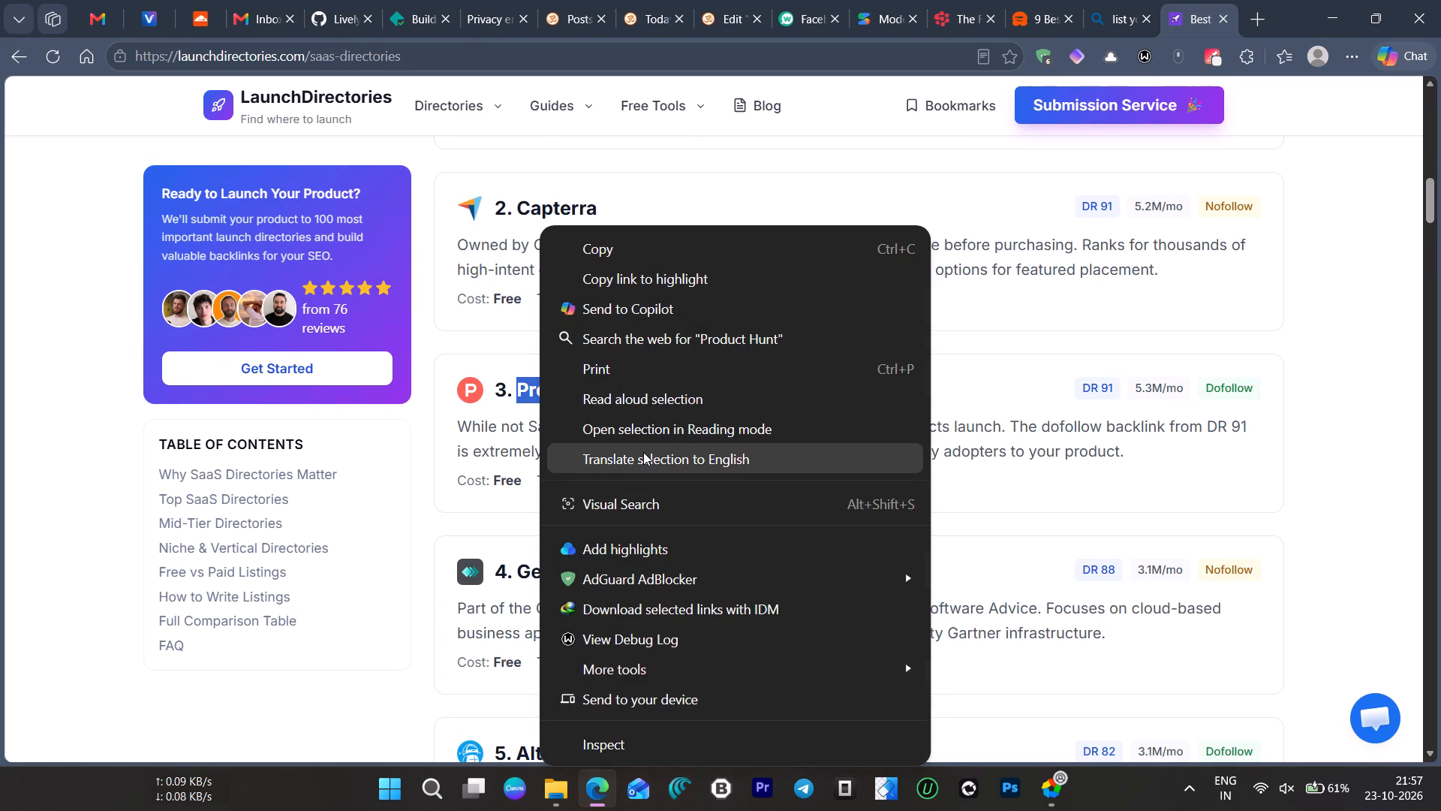
left_click(672, 340)
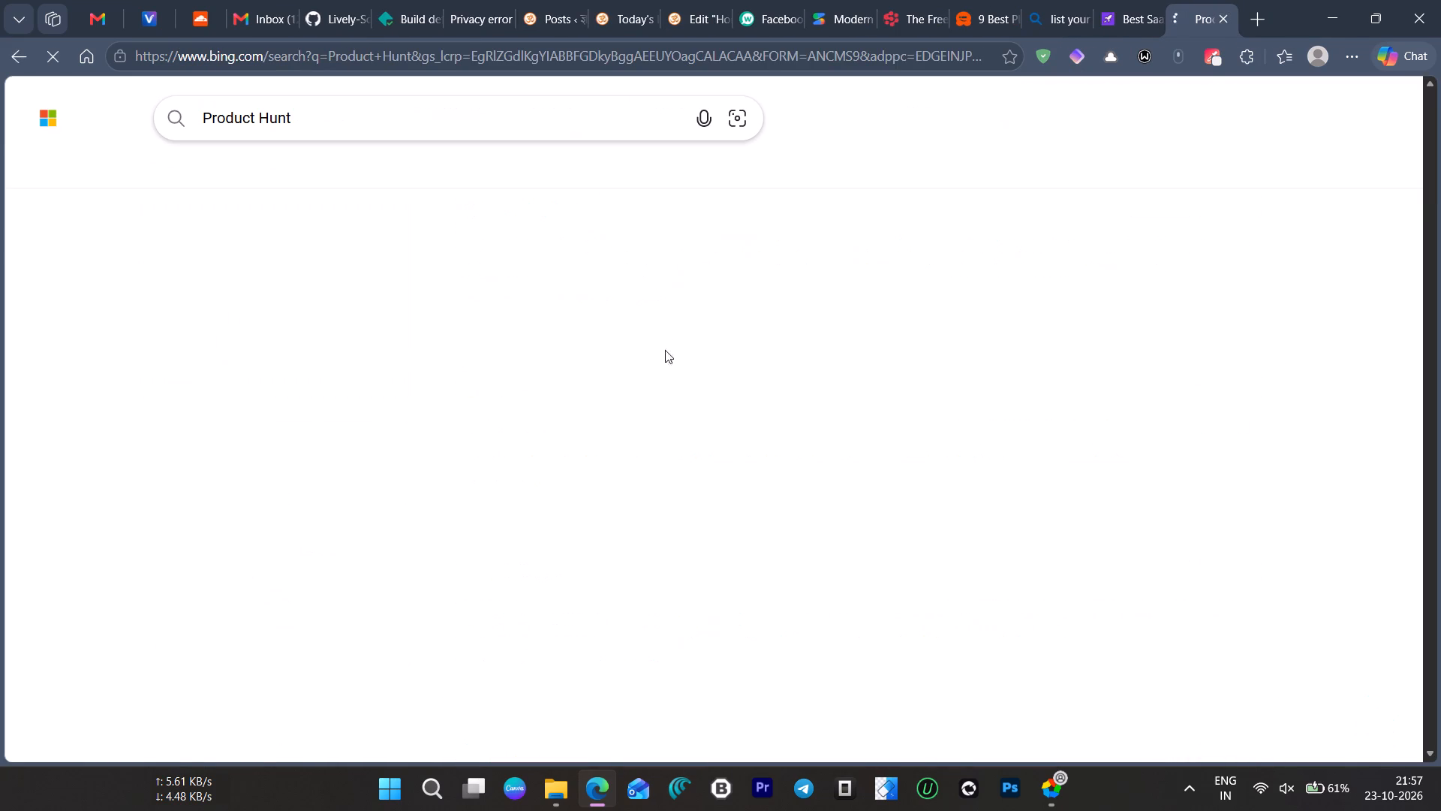
scroll(504, 430, "down", 3)
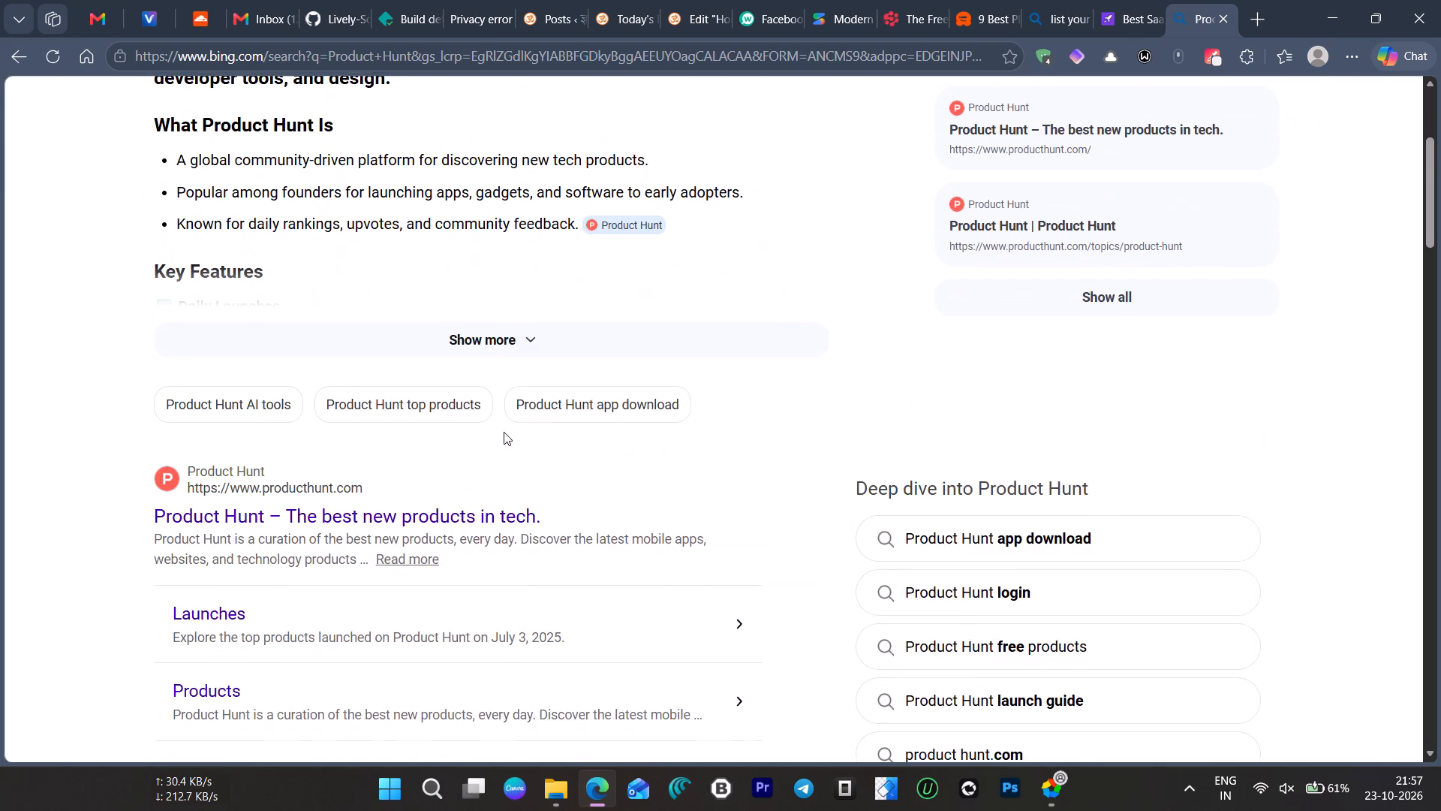
left_click(332, 515)
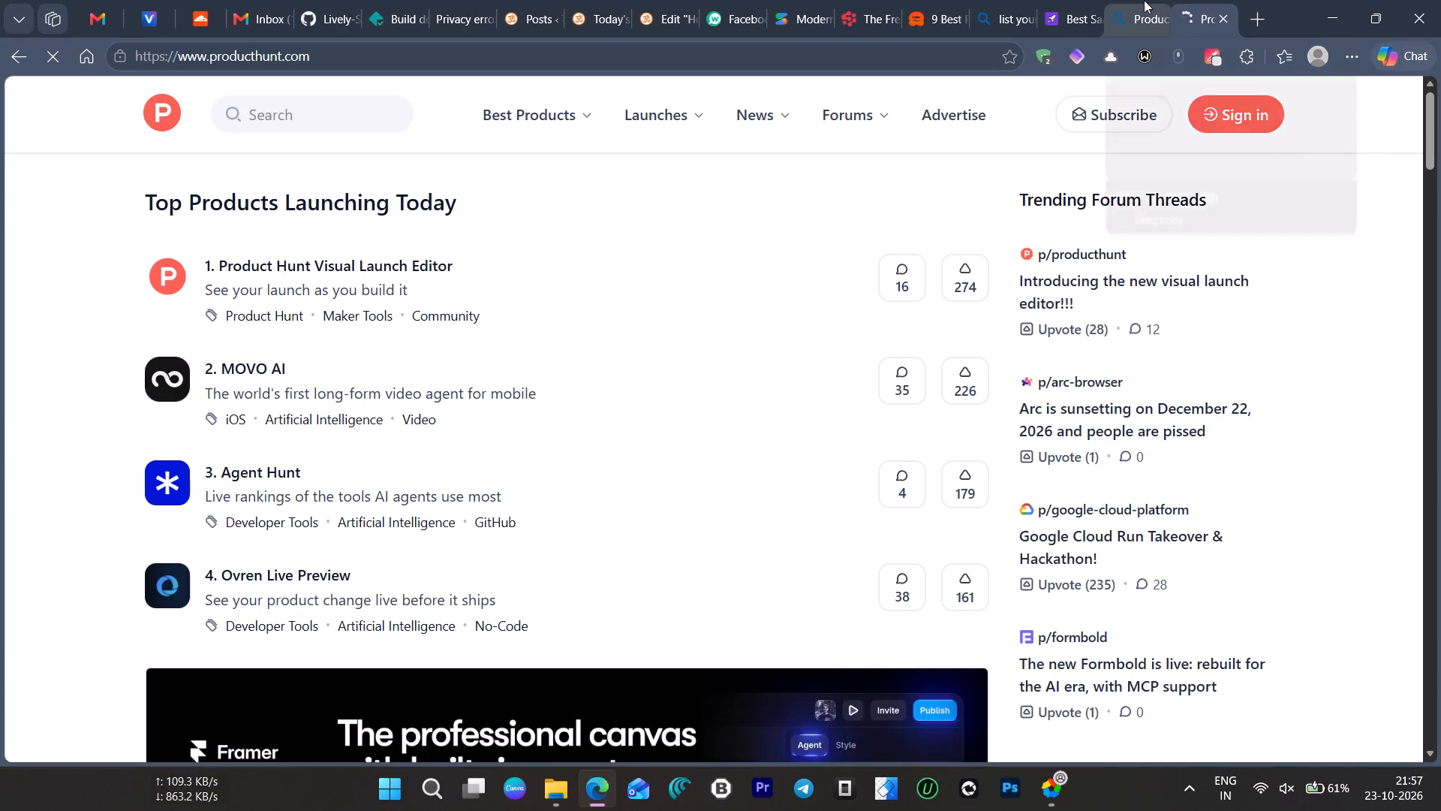